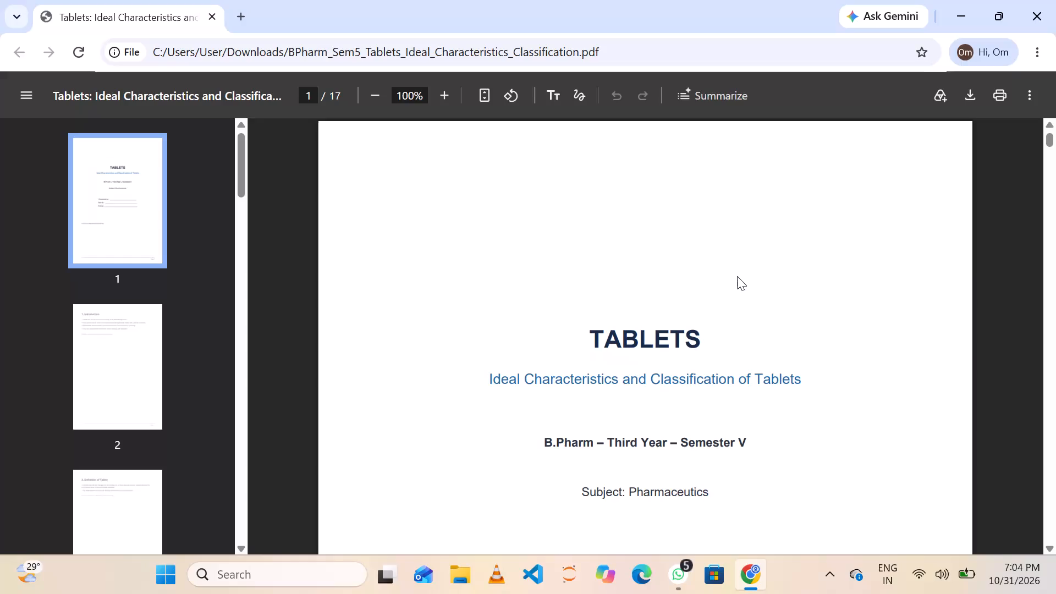
Read the opening pages of the tablets PDF, from the title page through the Introduction and Definition of Tablet sections.
scroll(732, 243, "down", 1)
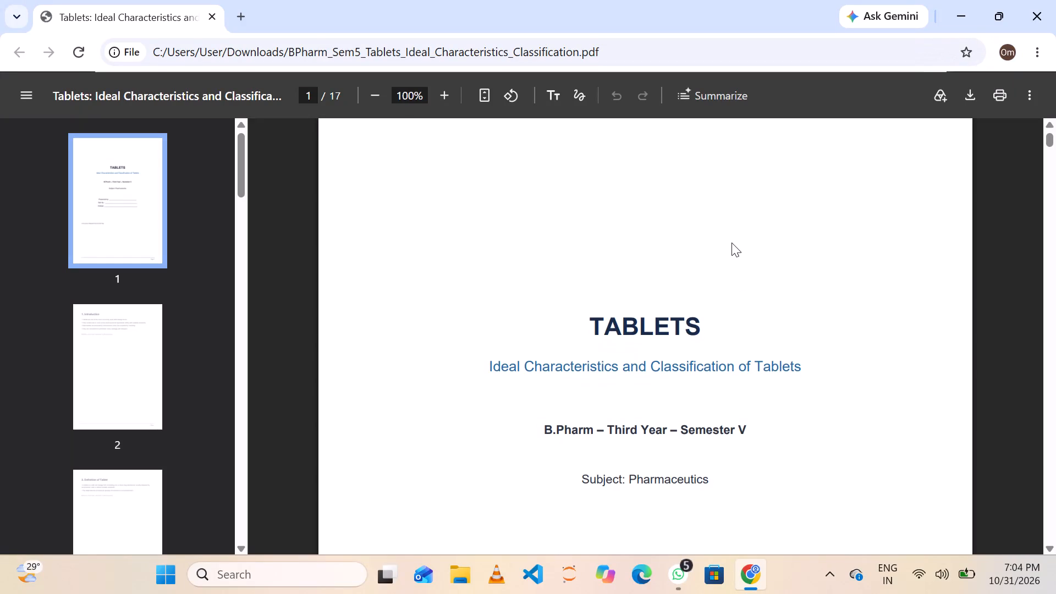
scroll(801, 358, "down", 5)
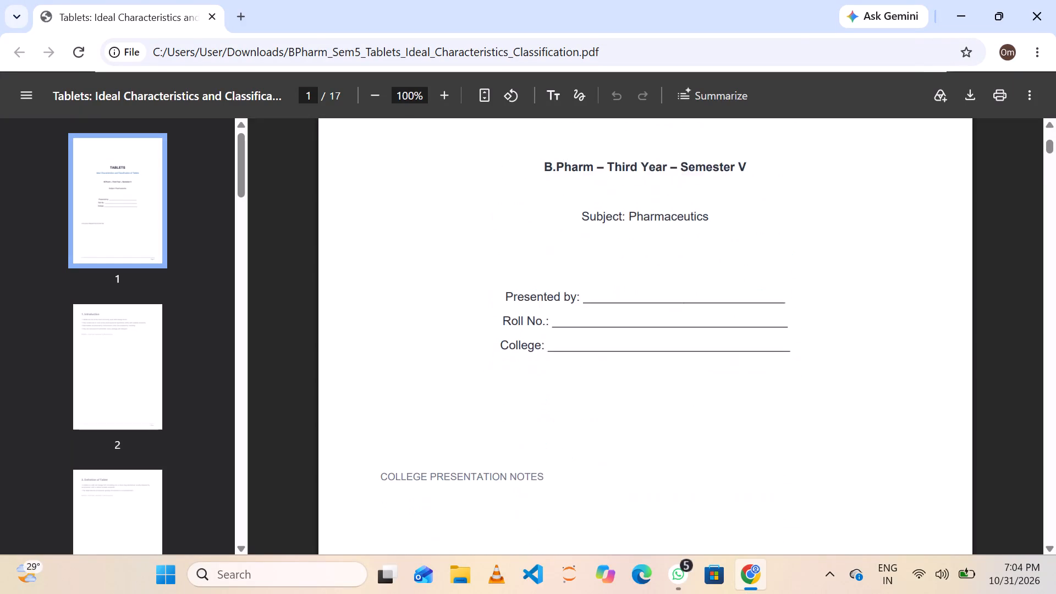
scroll(801, 358, "down", 5)
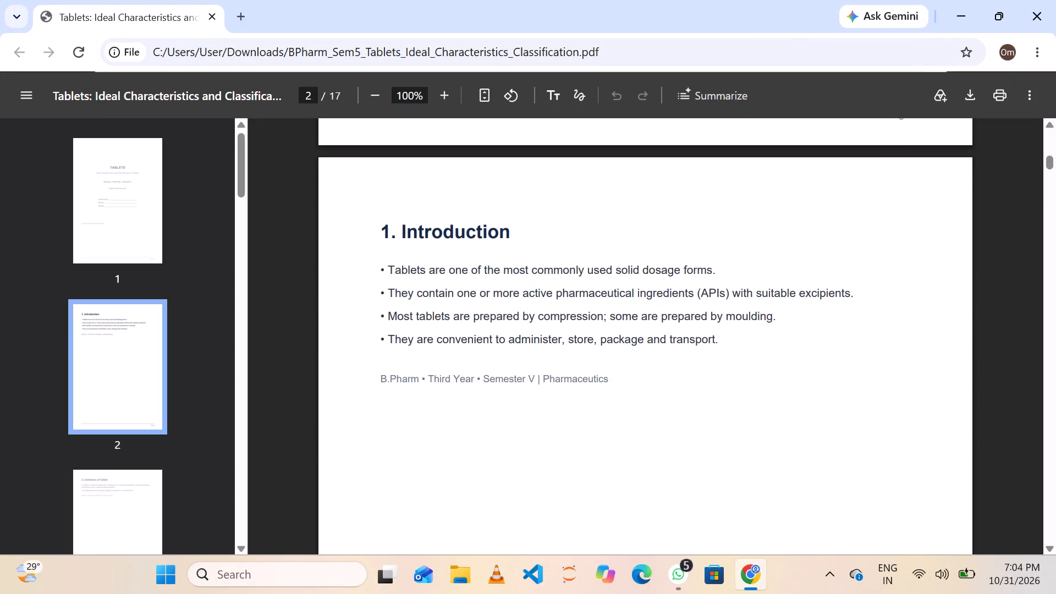
scroll(801, 358, "down", 4)
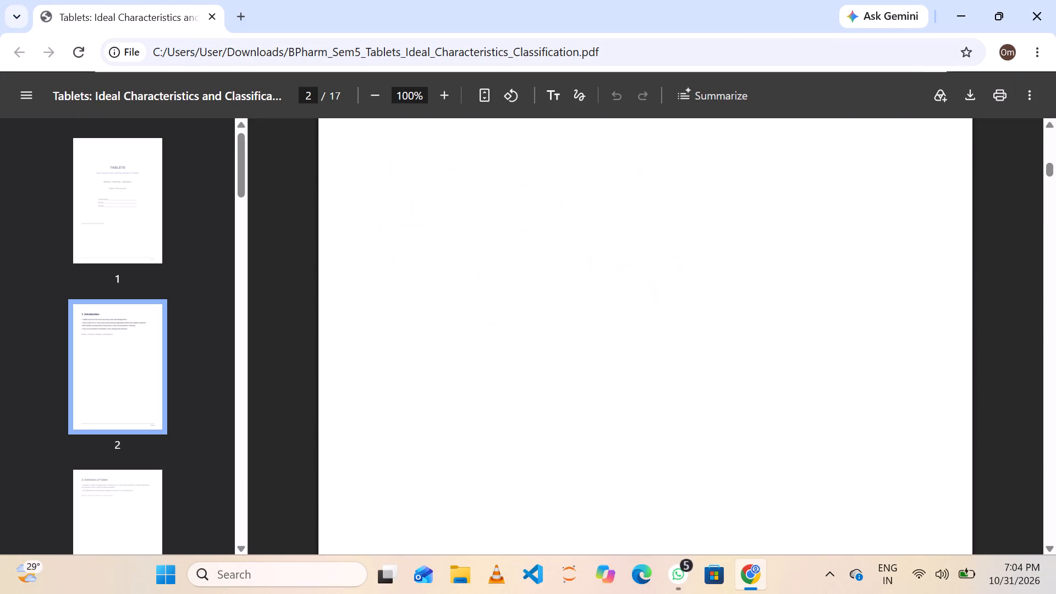
scroll(801, 358, "down", 7)
scroll(801, 358, "up", 1)
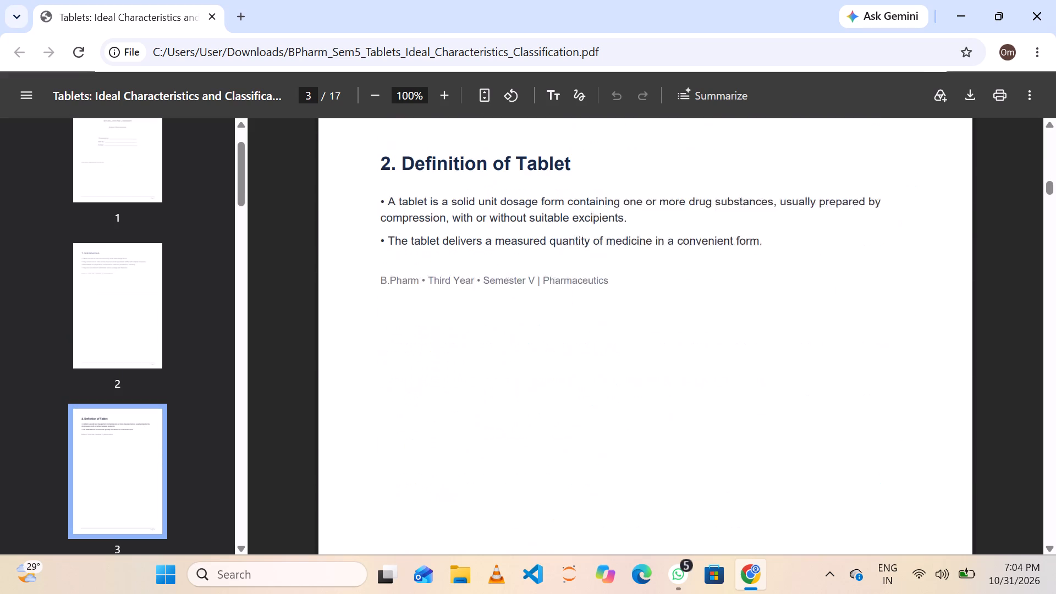
scroll(801, 358, "up", 1)
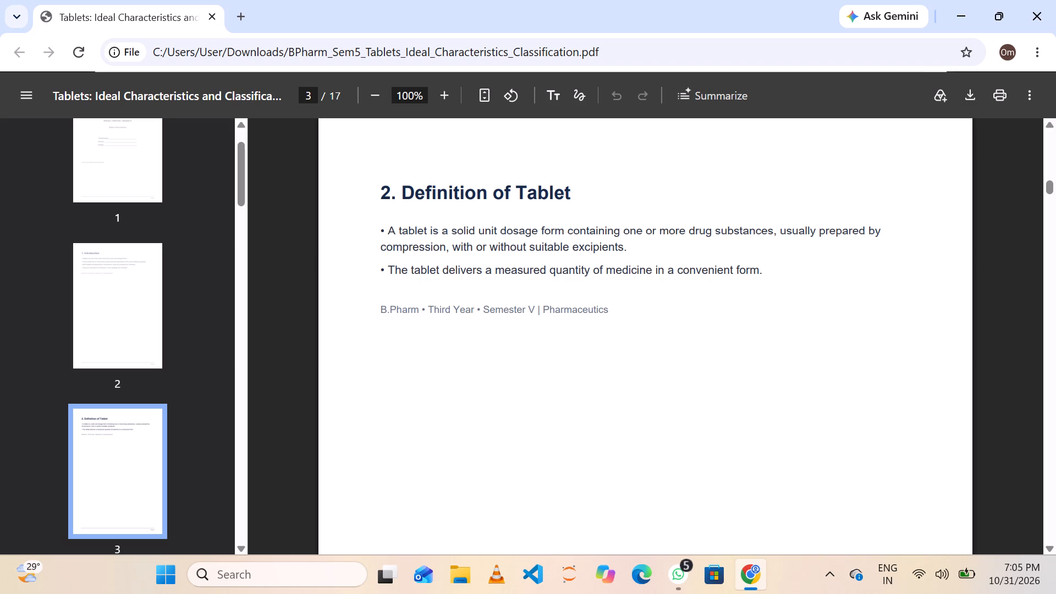
Look through the PDF from the Main Components of Tablets section through Advantages of Tablets and on to page 12.
scroll(801, 358, "down", 9)
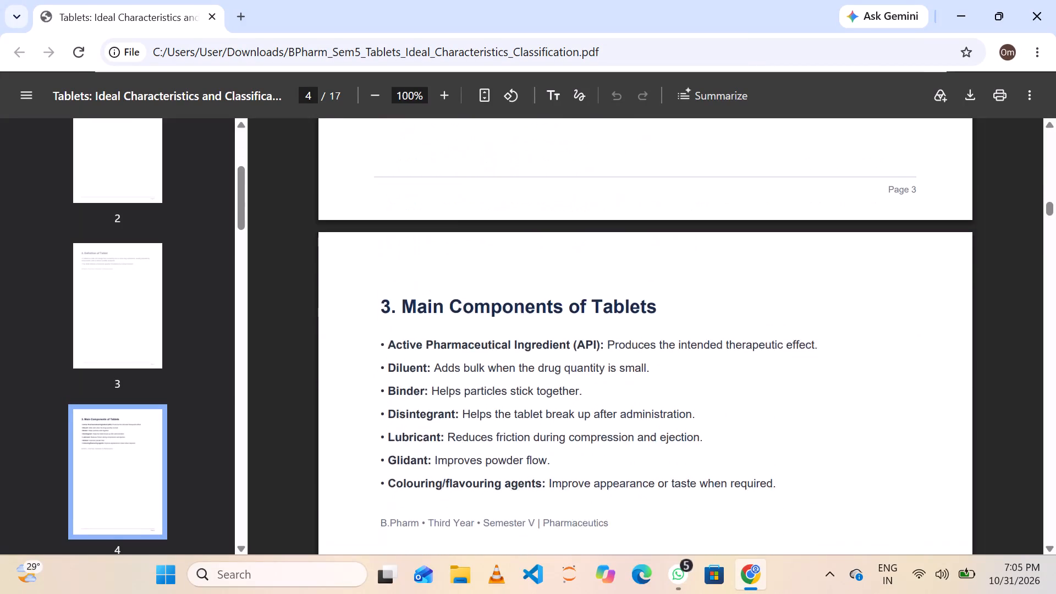
scroll(801, 358, "down", 5)
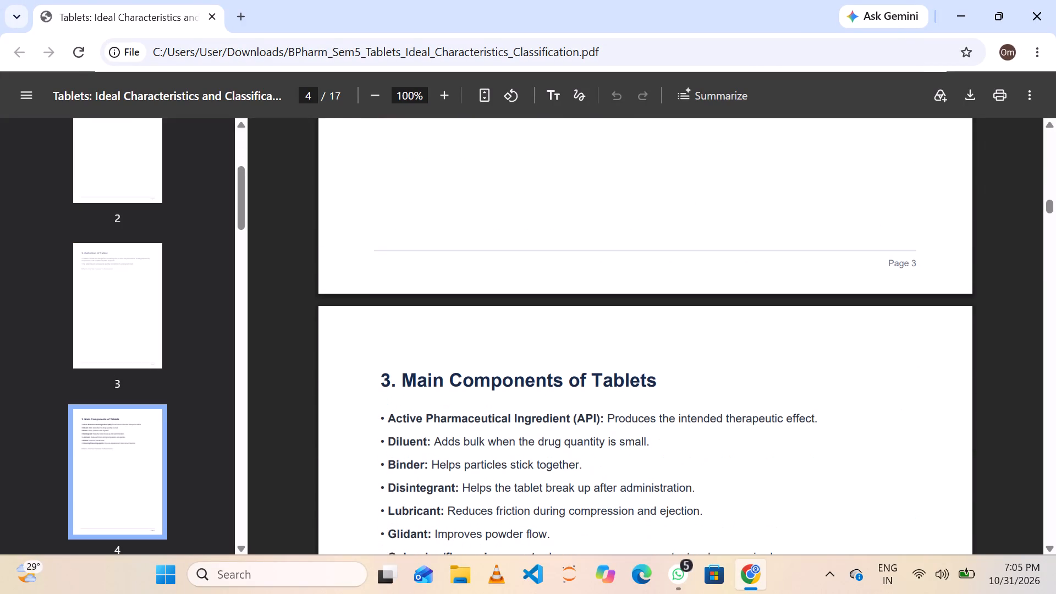
scroll(801, 358, "down", 13)
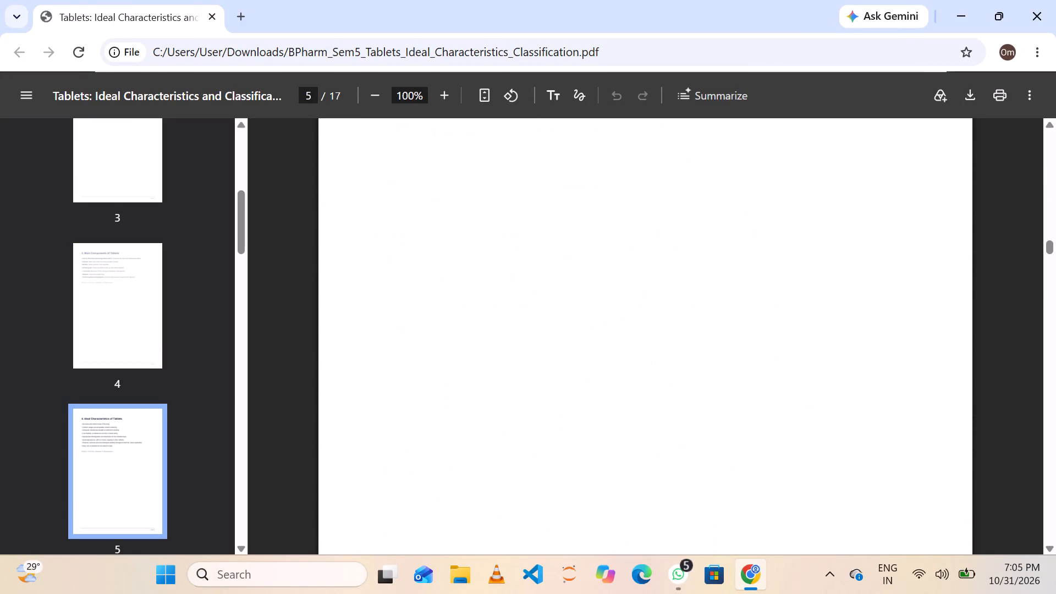
scroll(801, 358, "down", 7)
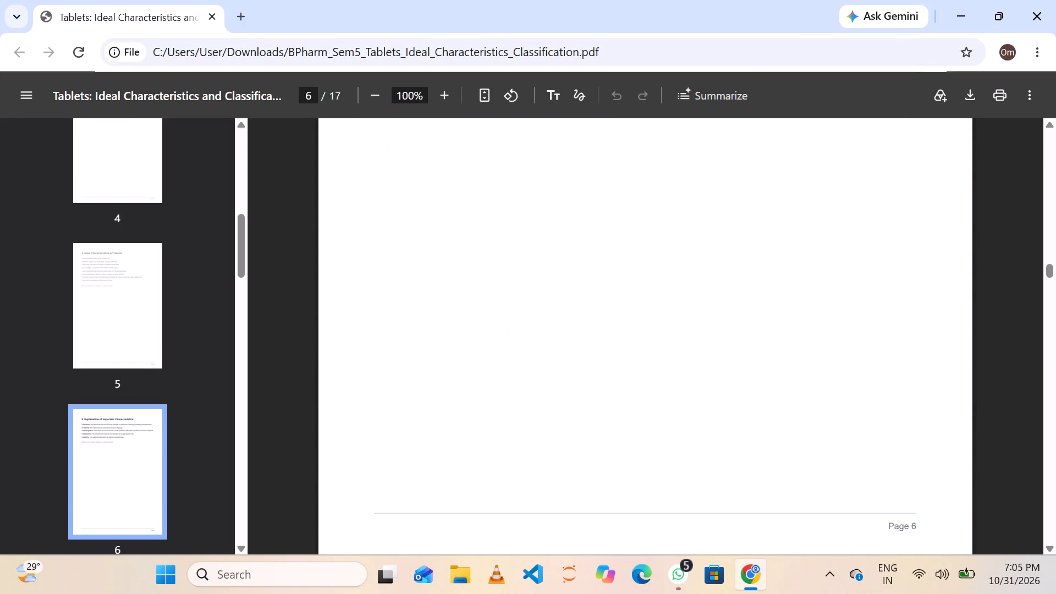
scroll(801, 358, "up", 6)
scroll(801, 358, "down", 8)
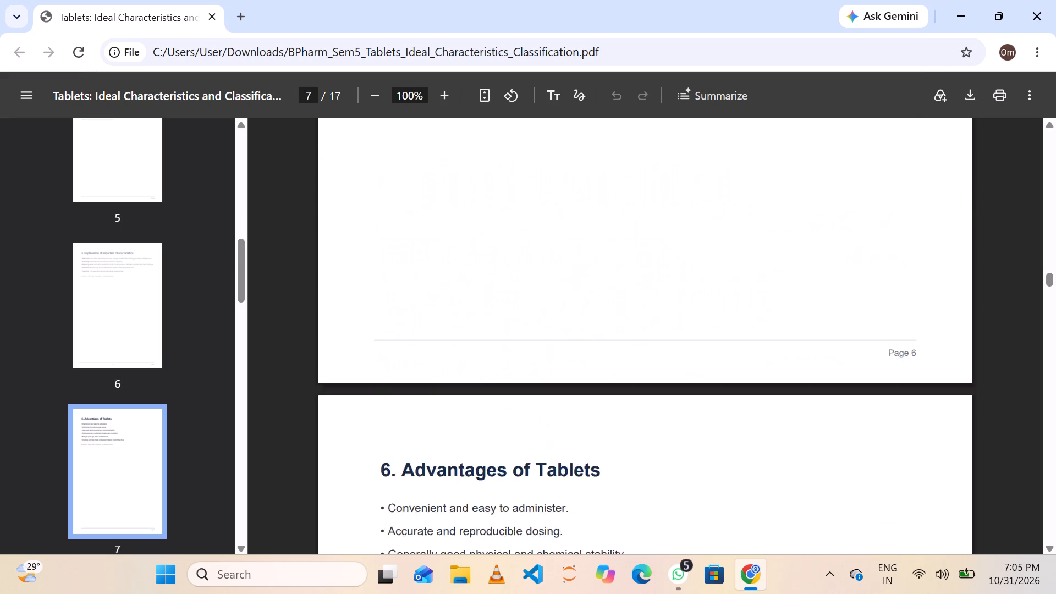
scroll(801, 358, "down", 15)
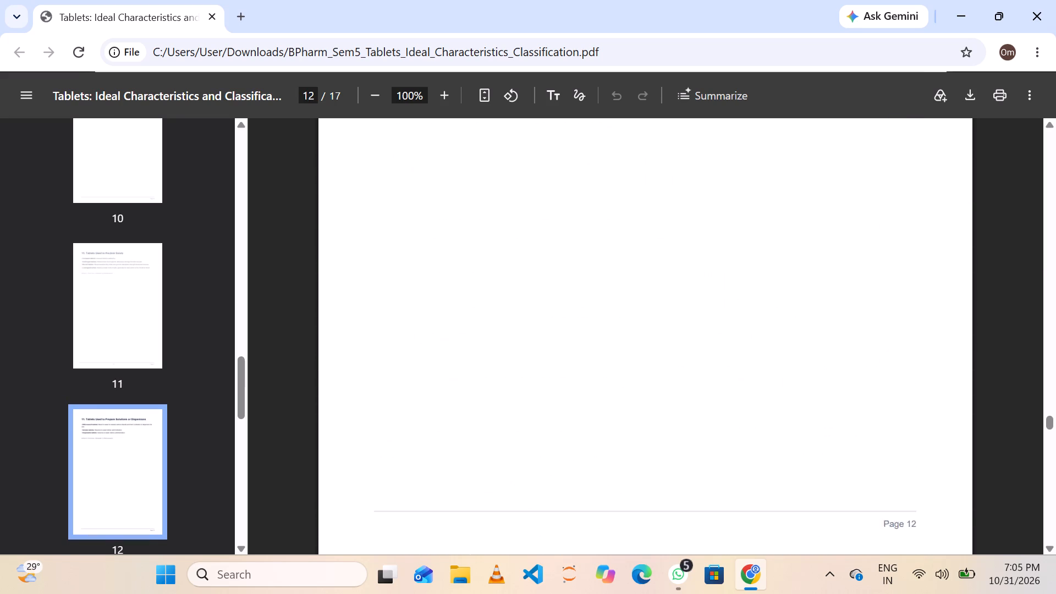
Review section 11, Tablets Used to Prepare Solutions or Dispersions, and the surrounding pages 11 to 14.
scroll(801, 358, "down", 1)
scroll(801, 358, "up", 9)
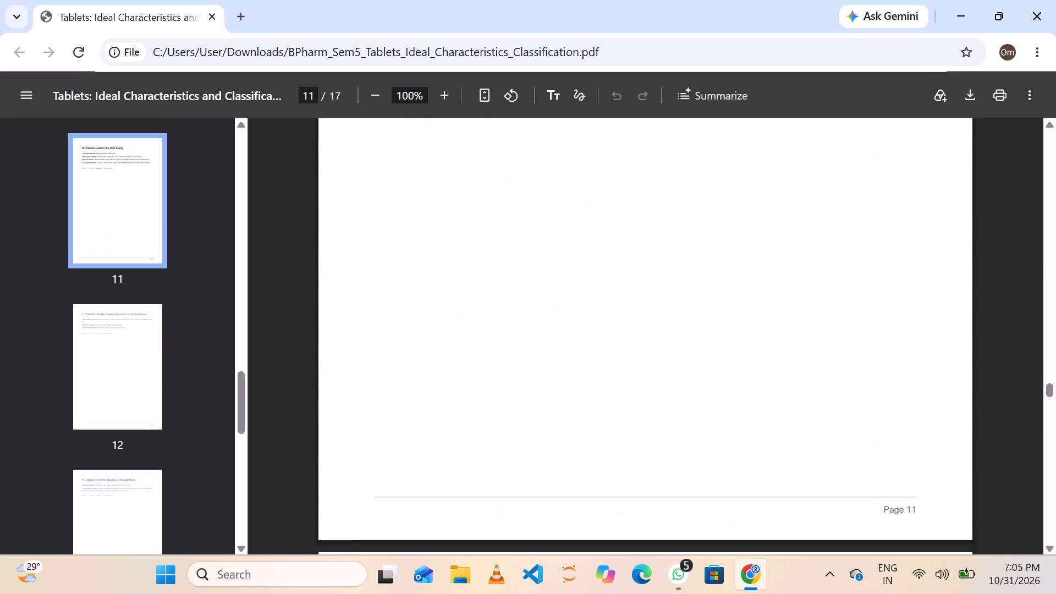
scroll(801, 358, "down", 3)
scroll(476, 446, "down", 2)
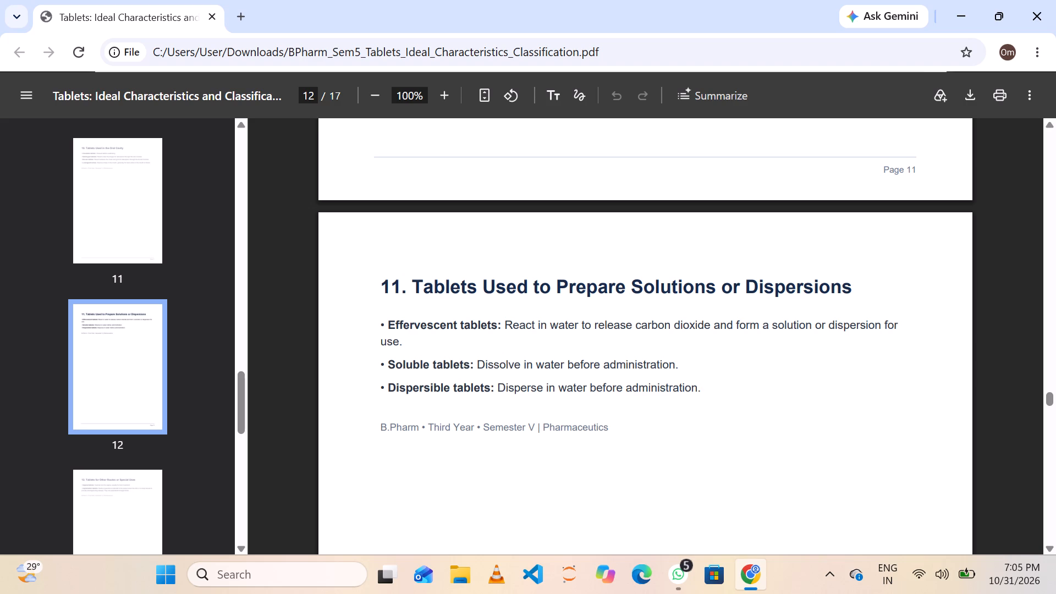
scroll(383, 369, "down", 8)
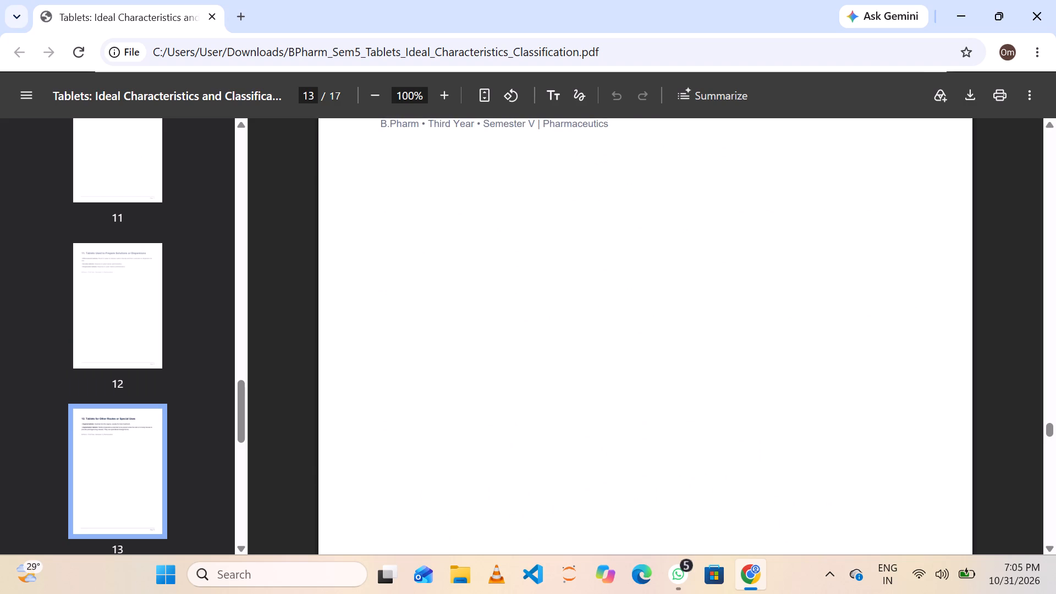
scroll(383, 369, "up", 4)
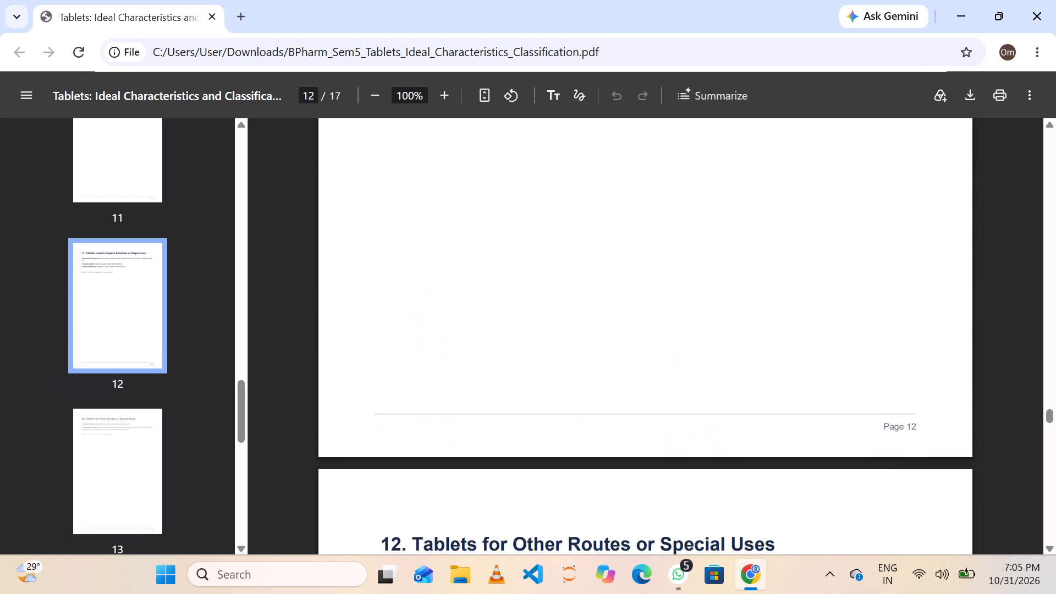
scroll(383, 369, "up", 7)
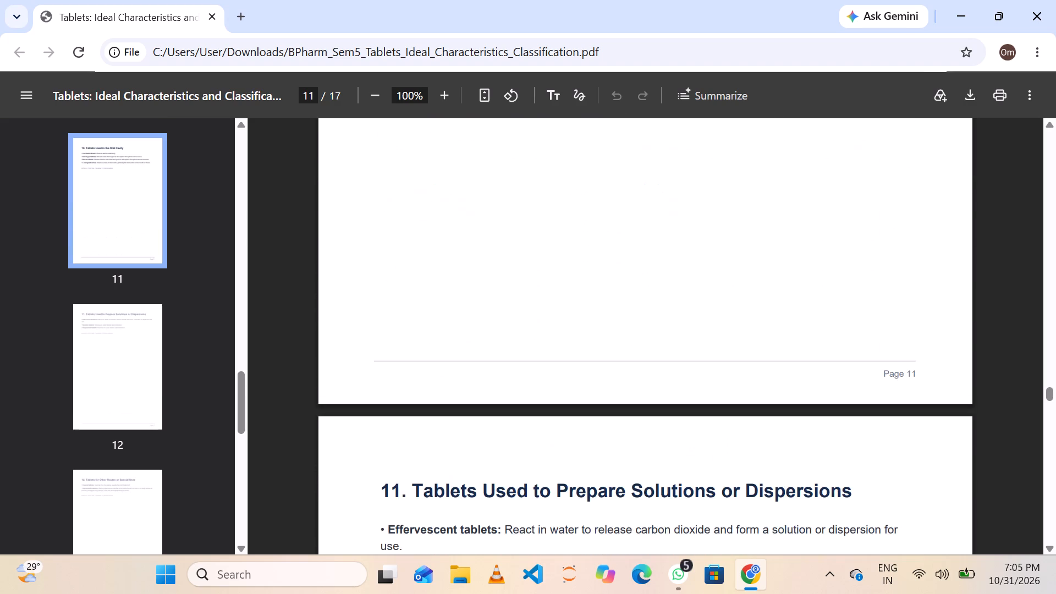
scroll(383, 369, "down", 2)
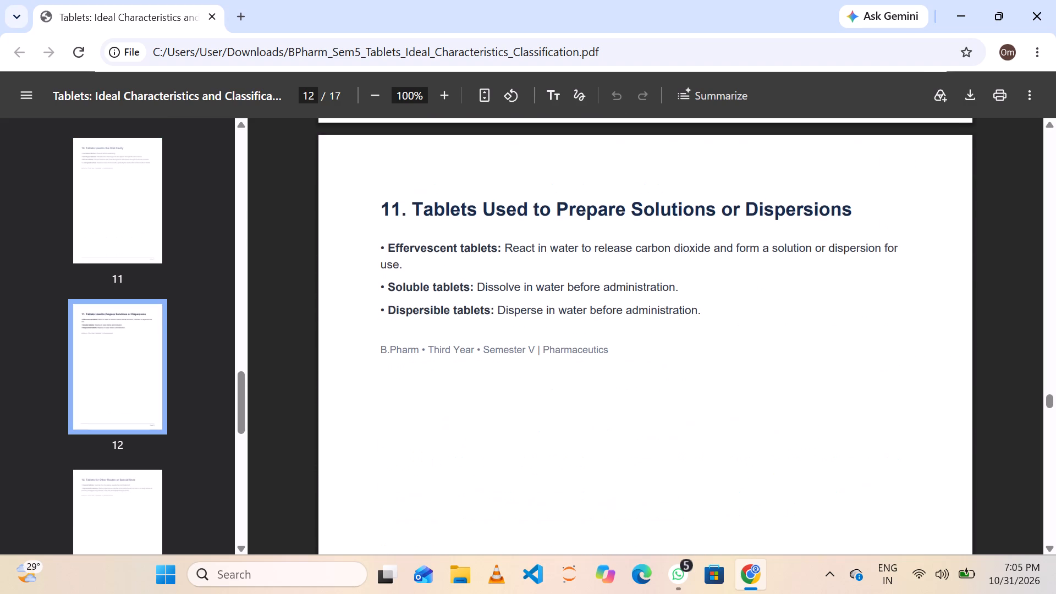
scroll(383, 369, "down", 8)
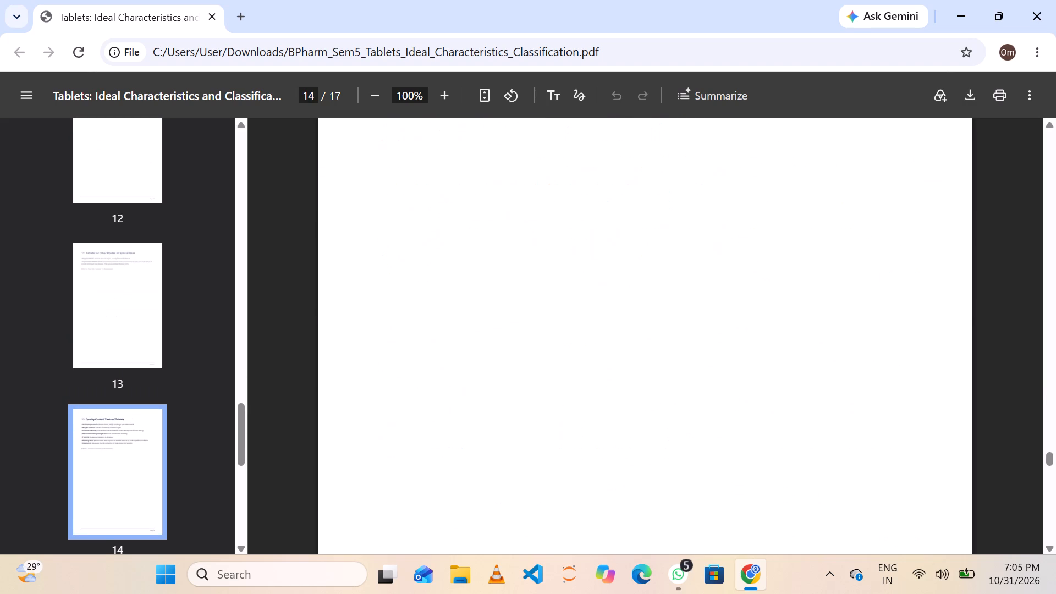
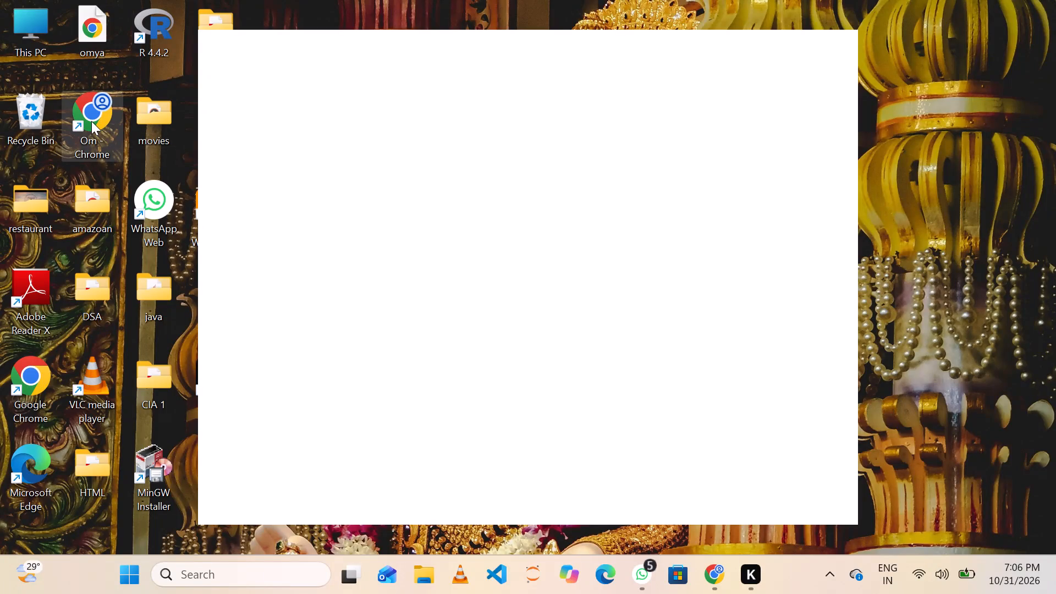
Open a new Chrome browser window using the profile-specific shortcut on the desktop.
double_click(91, 120)
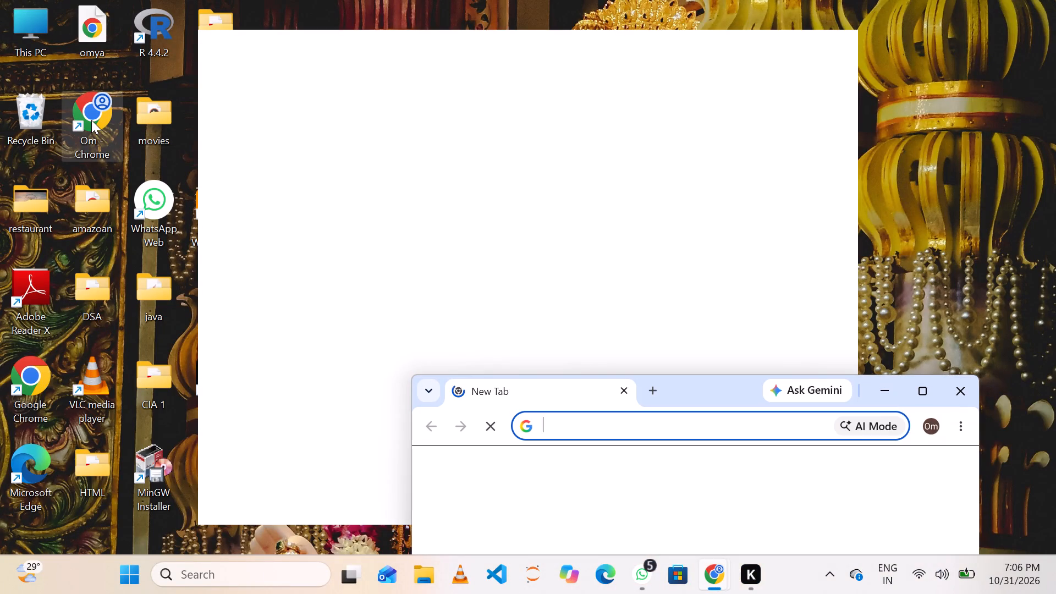
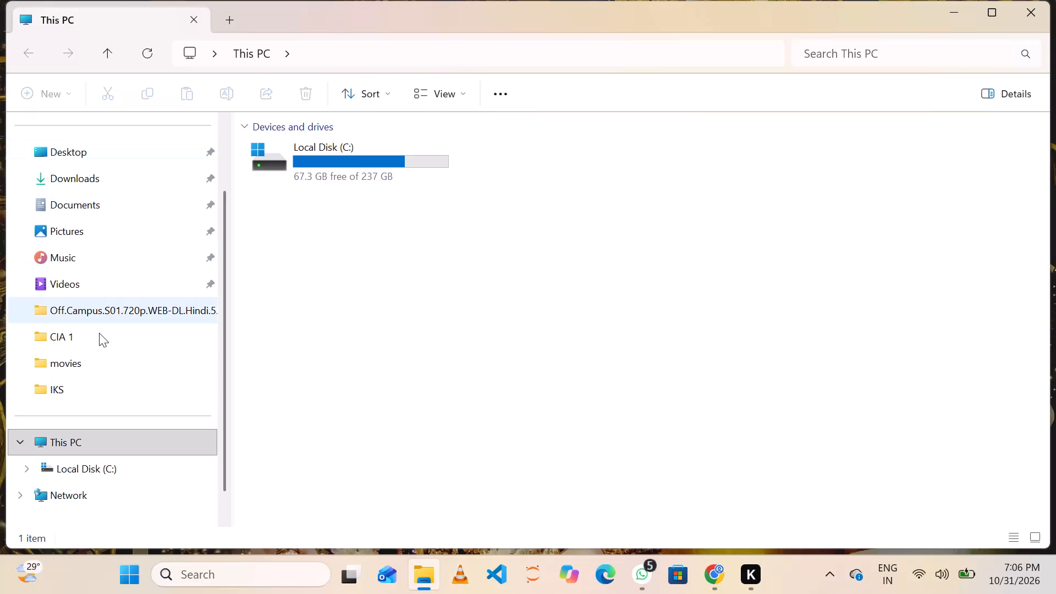
Open the BPharm_Sem5_Tablets PDF from the Downloads folder in Microsoft Word by choosing another app for it.
left_click(100, 182)
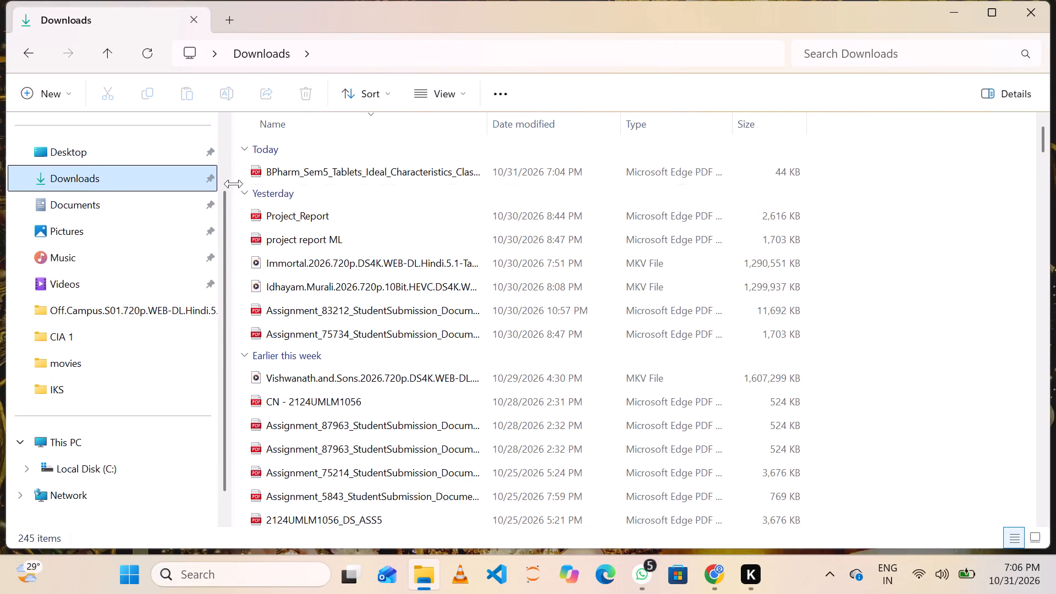
left_click(399, 180)
right_click(399, 180)
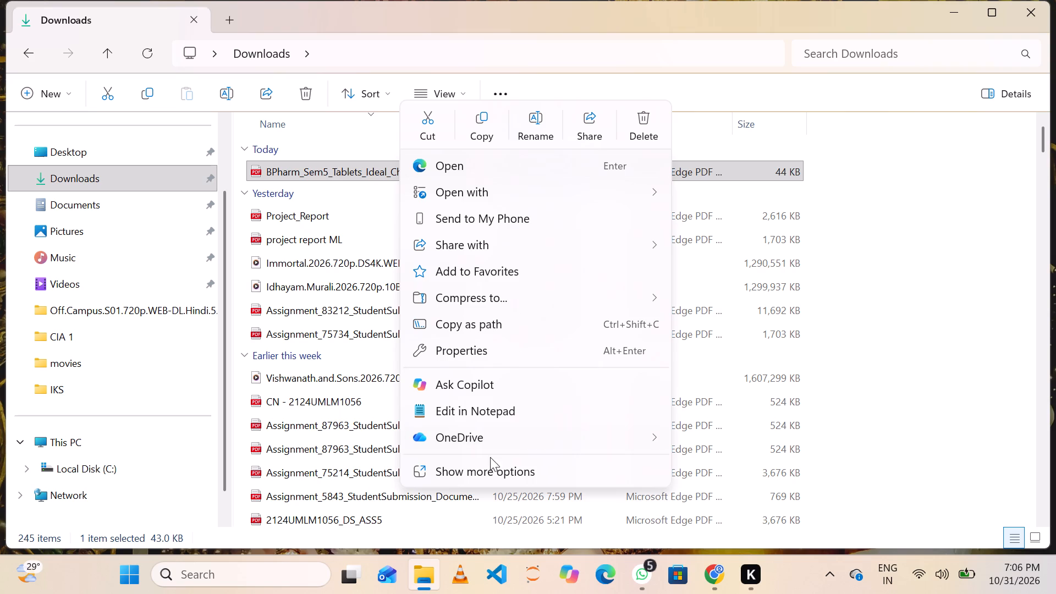
left_click_drag(544, 175, 544, 185)
left_click(544, 185)
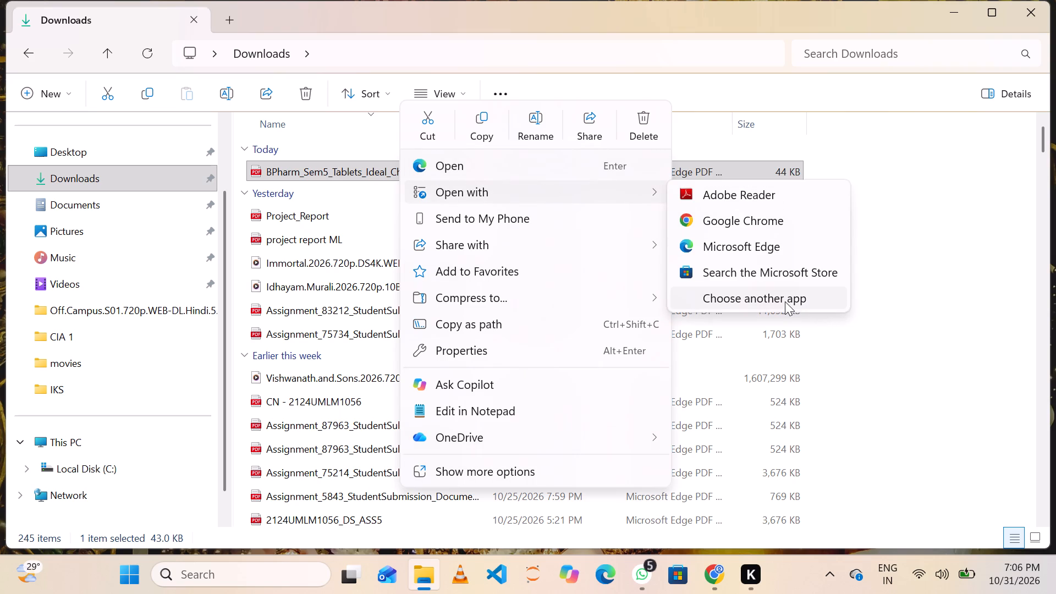
left_click(785, 301)
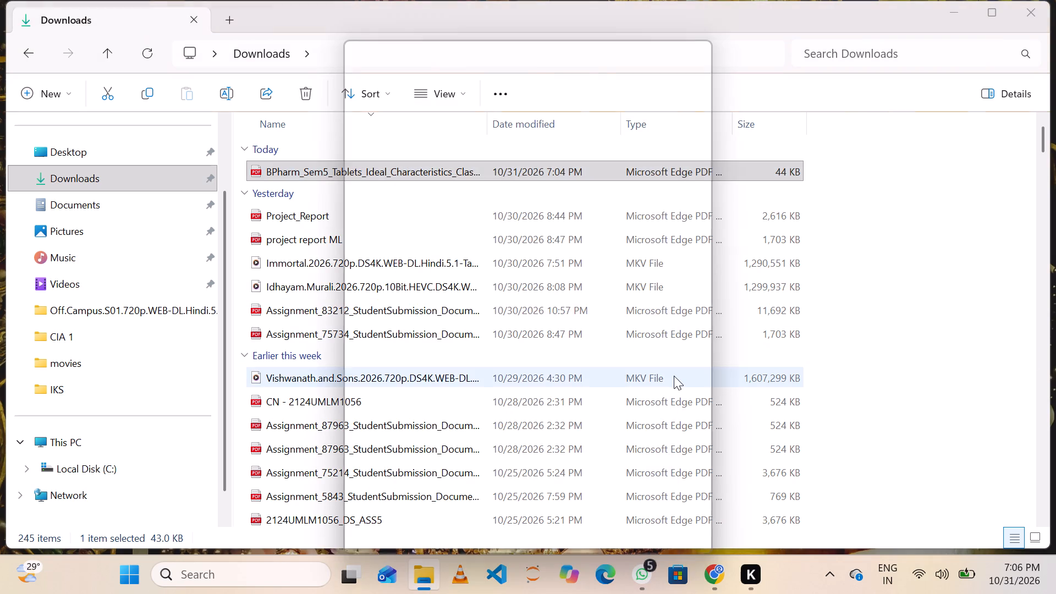
scroll(674, 376, "down", 5)
double_click(447, 392)
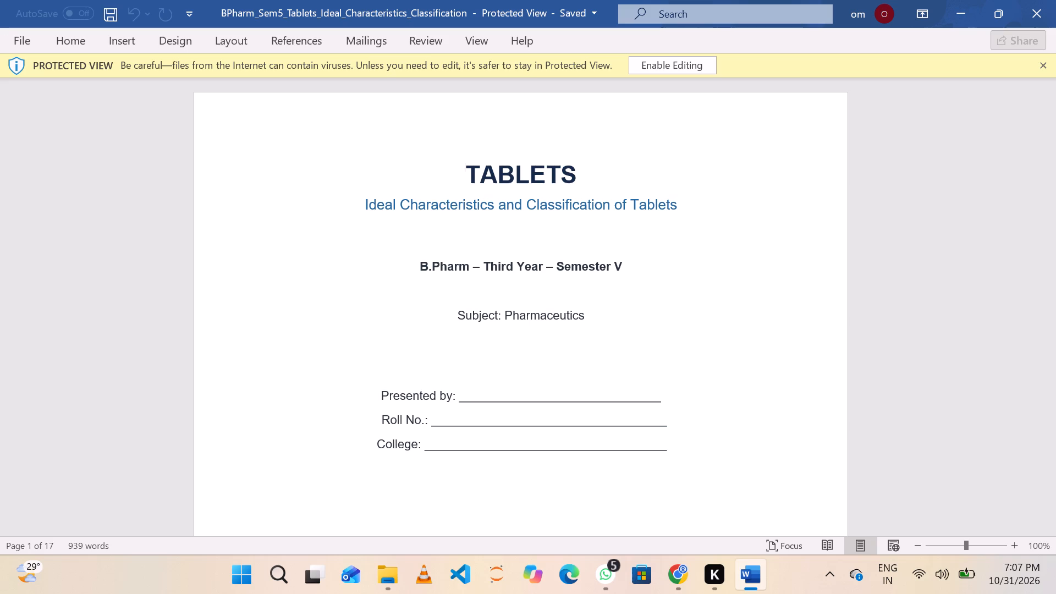
Look over the protected tablets document and enable editing for it.
scroll(526, 365, "down", 13)
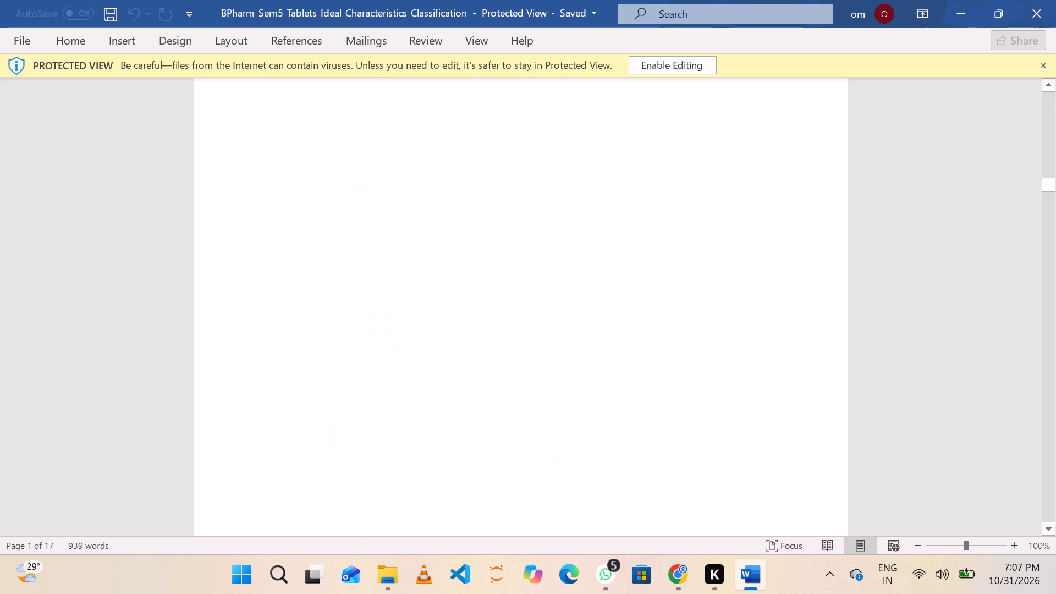
scroll(526, 365, "down", 2)
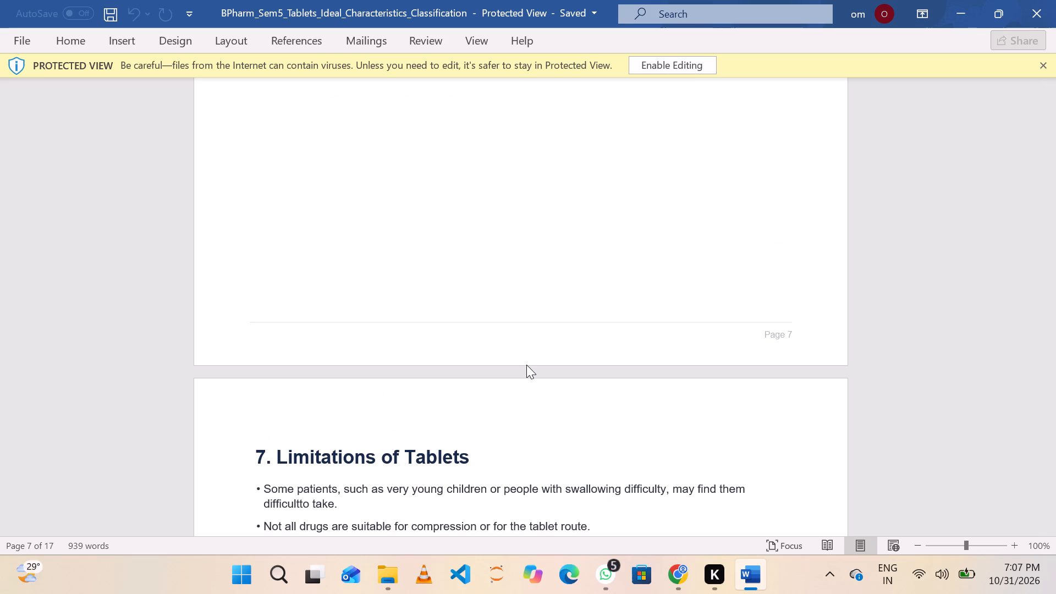
scroll(526, 365, "down", 13)
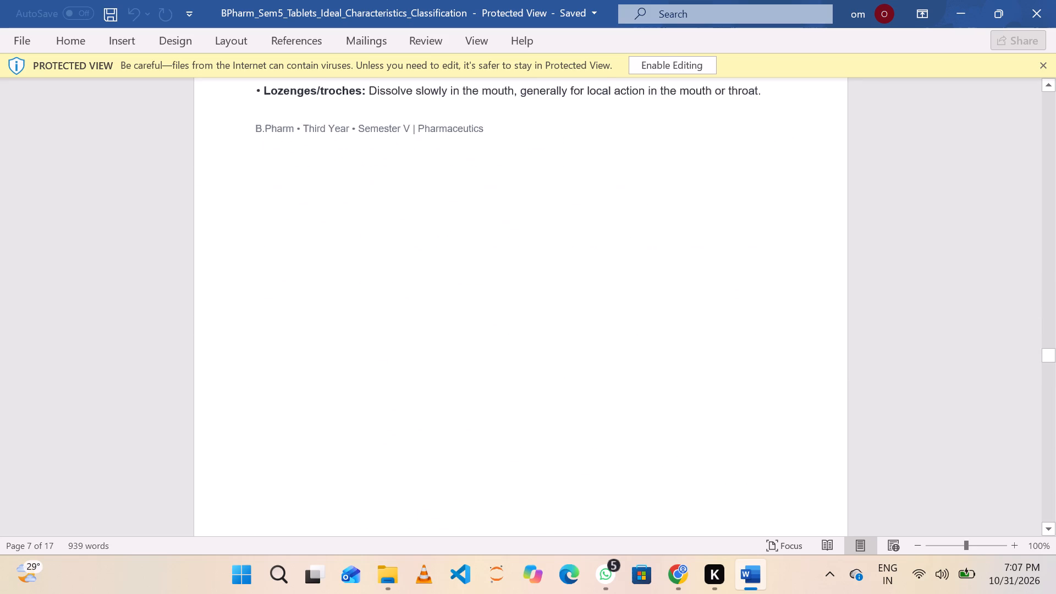
scroll(526, 365, "down", 5)
scroll(526, 365, "up", 4)
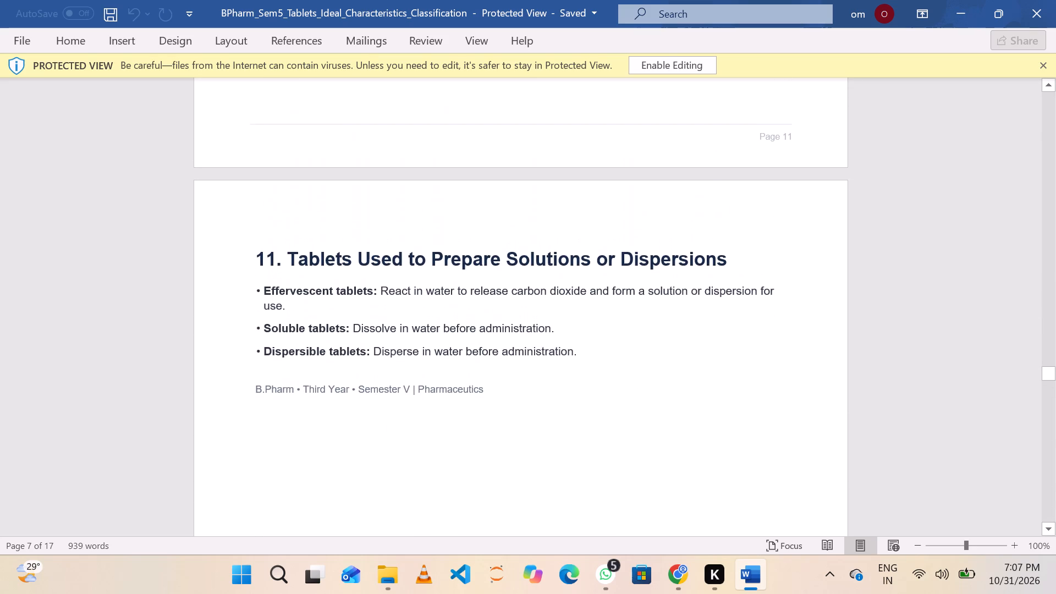
left_click(668, 59)
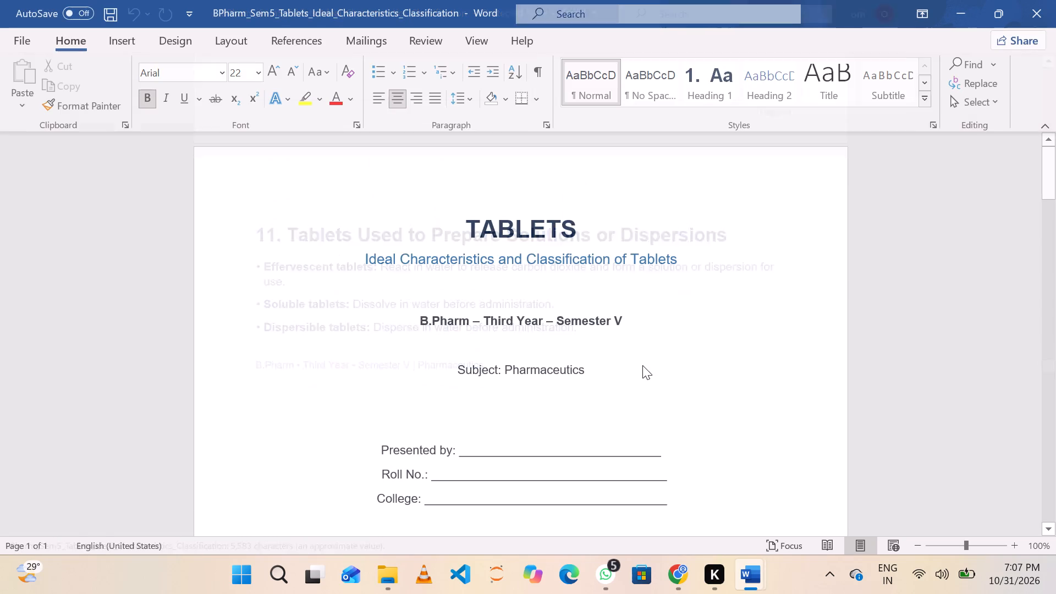
Review the editable document's sections on tablet types, going back to section 8 on the classification of tablets.
scroll(642, 362, "down", 15)
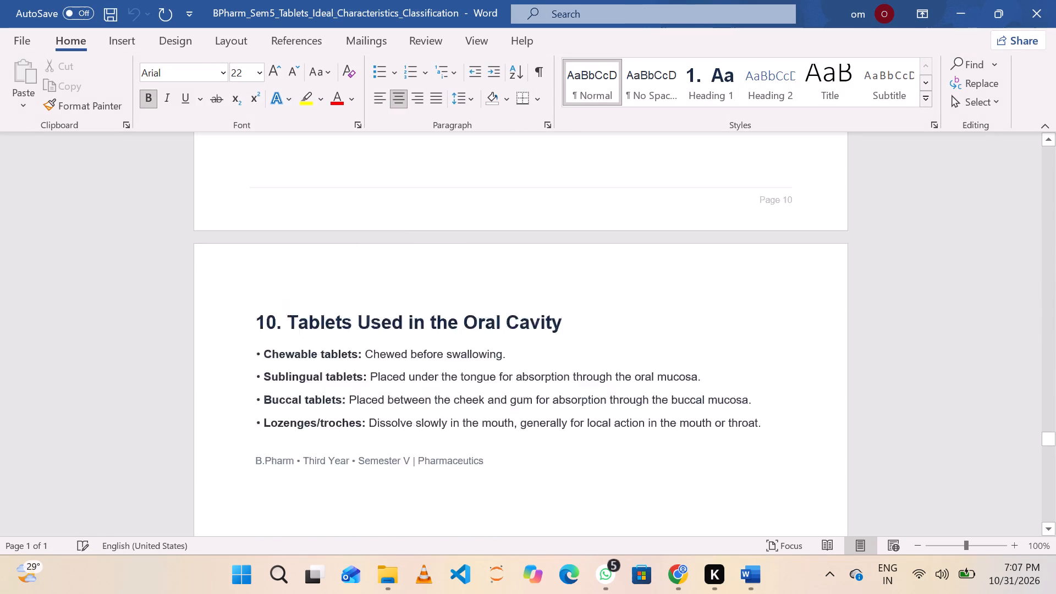
scroll(642, 362, "down", 3)
scroll(642, 362, "up", 1)
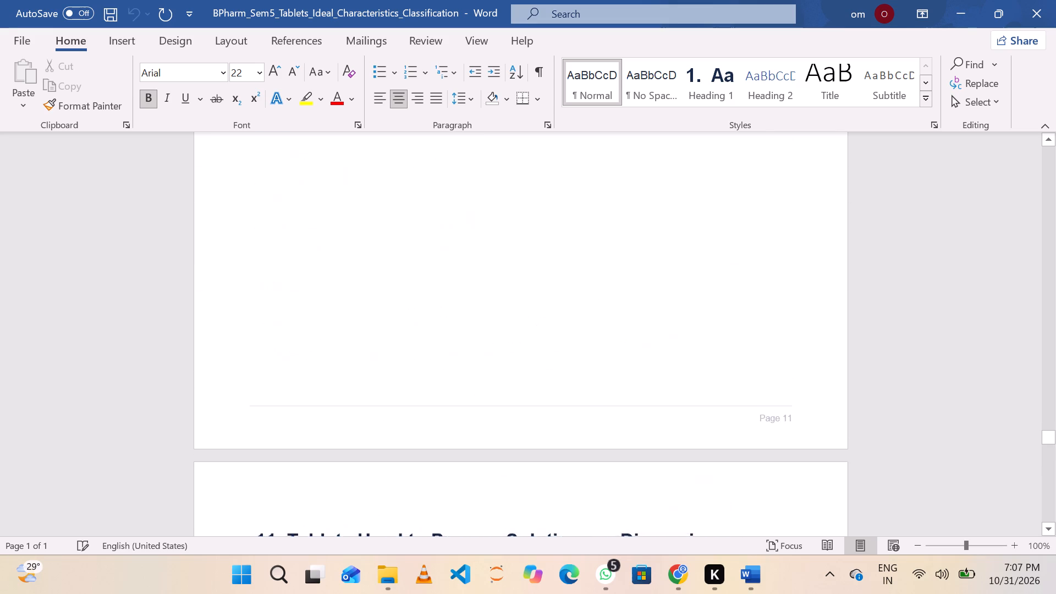
scroll(642, 362, "down", 2)
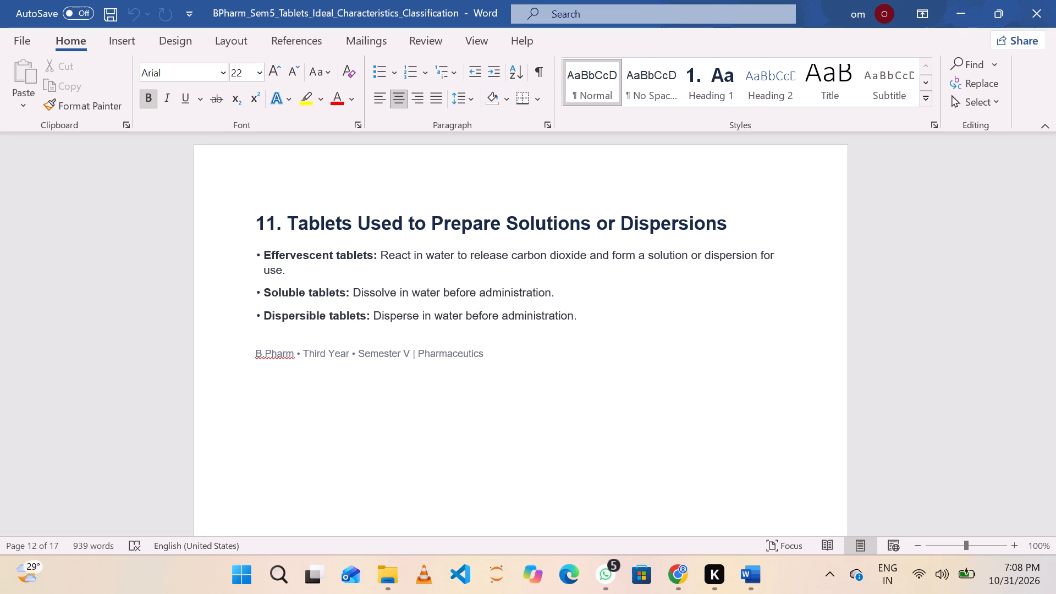
scroll(642, 362, "down", 1, "ctrl")
scroll(642, 362, "up", 5)
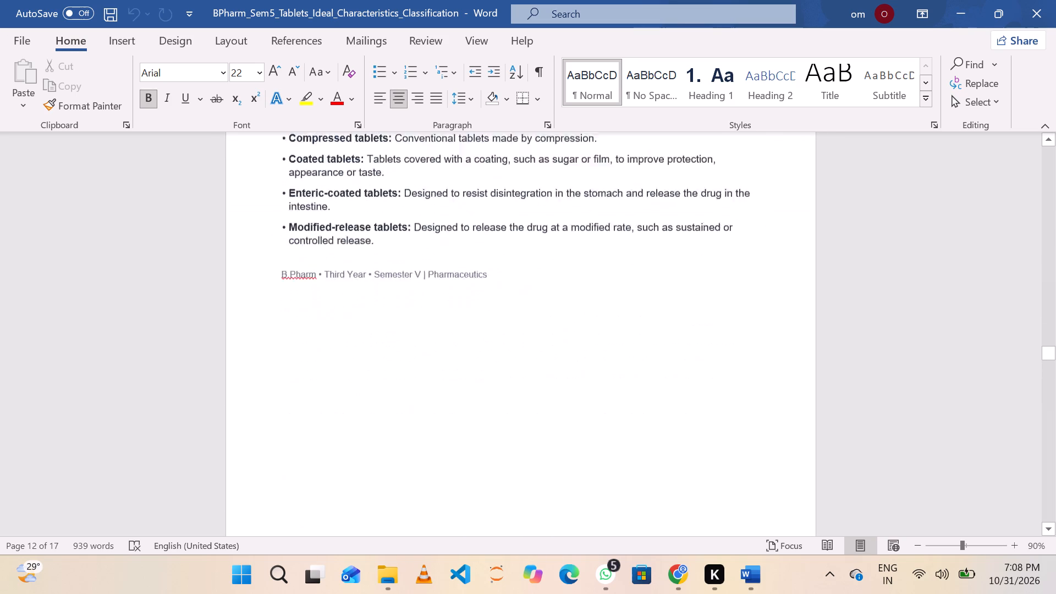
scroll(642, 362, "up", 6)
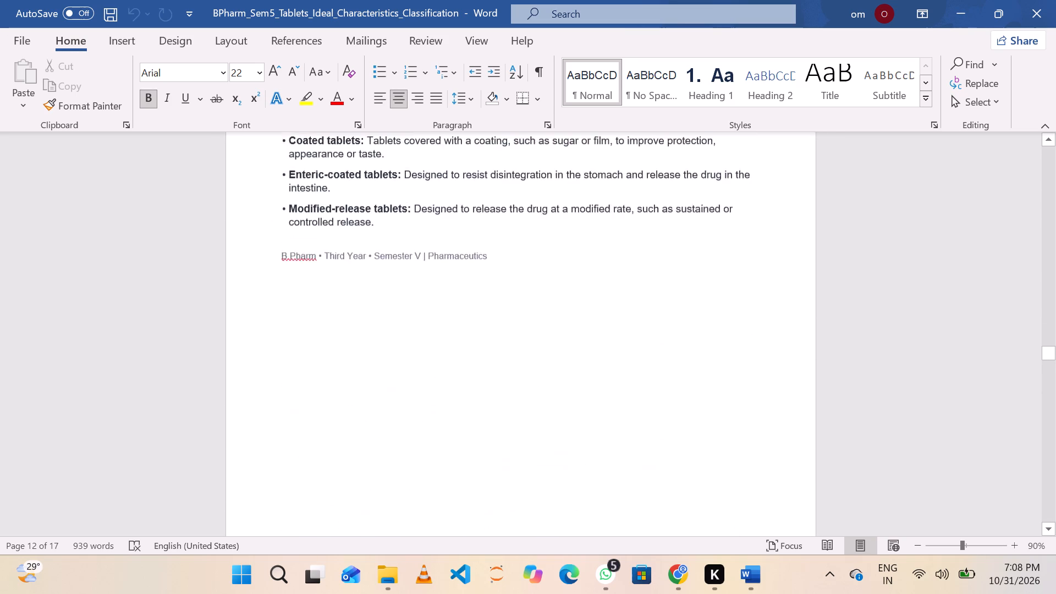
scroll(642, 362, "up", 3)
scroll(642, 362, "down", 2)
scroll(642, 362, "left", 1)
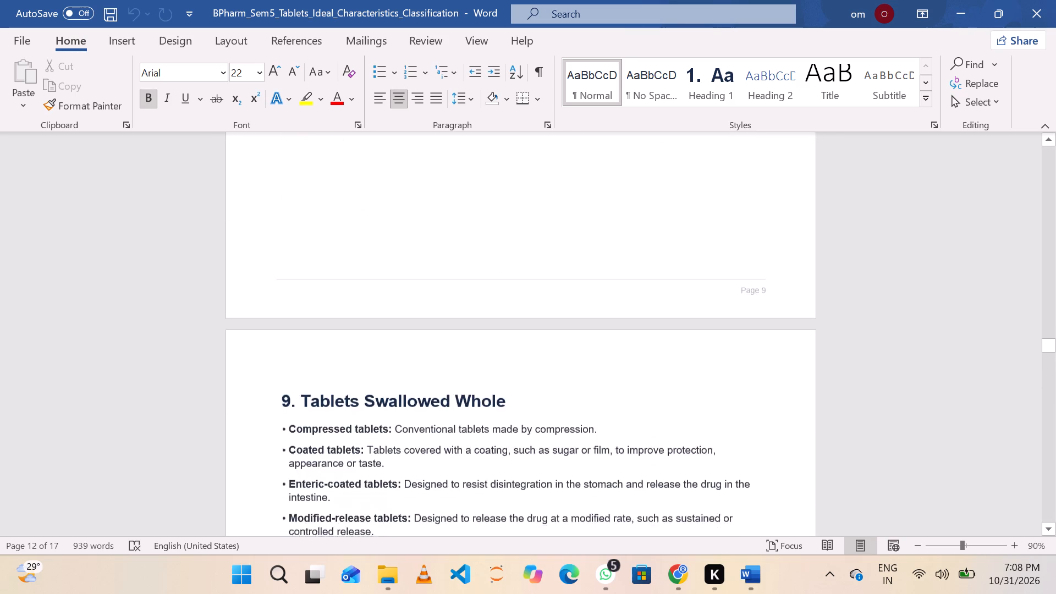
scroll(642, 362, "left", 1)
scroll(642, 362, "up", 5)
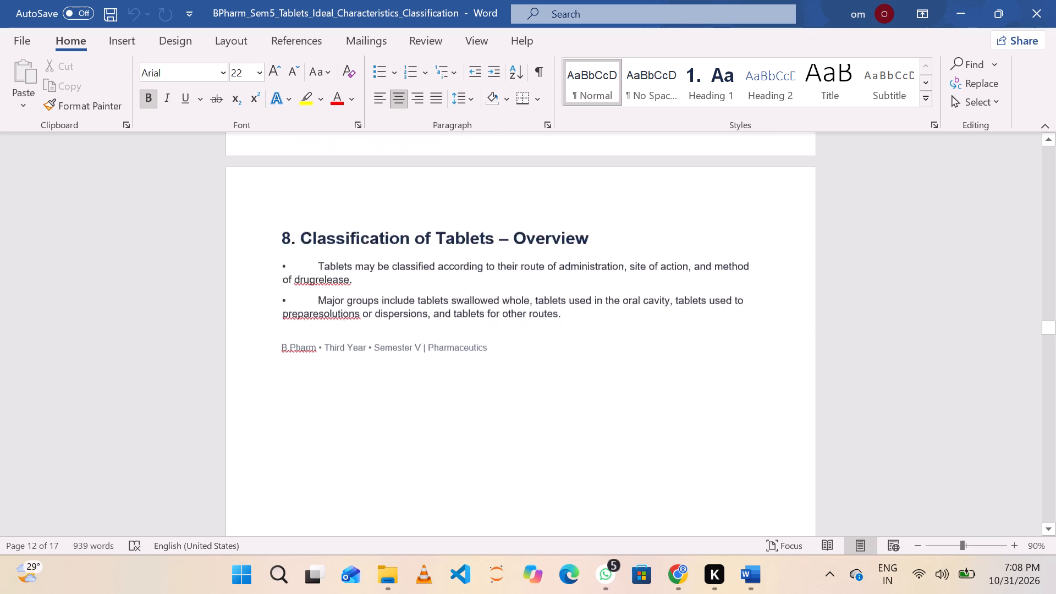
scroll(642, 362, "up", 1)
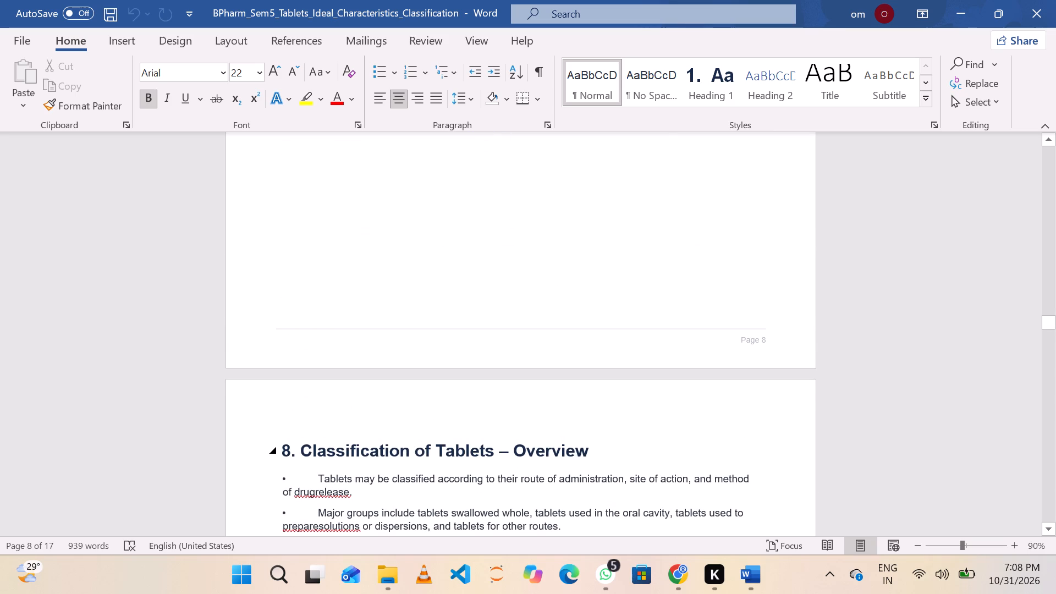
Place the text cursor at the end of the heading "8. Classification of Tablets – Overview".
left_click_drag(560, 449, 550, 446)
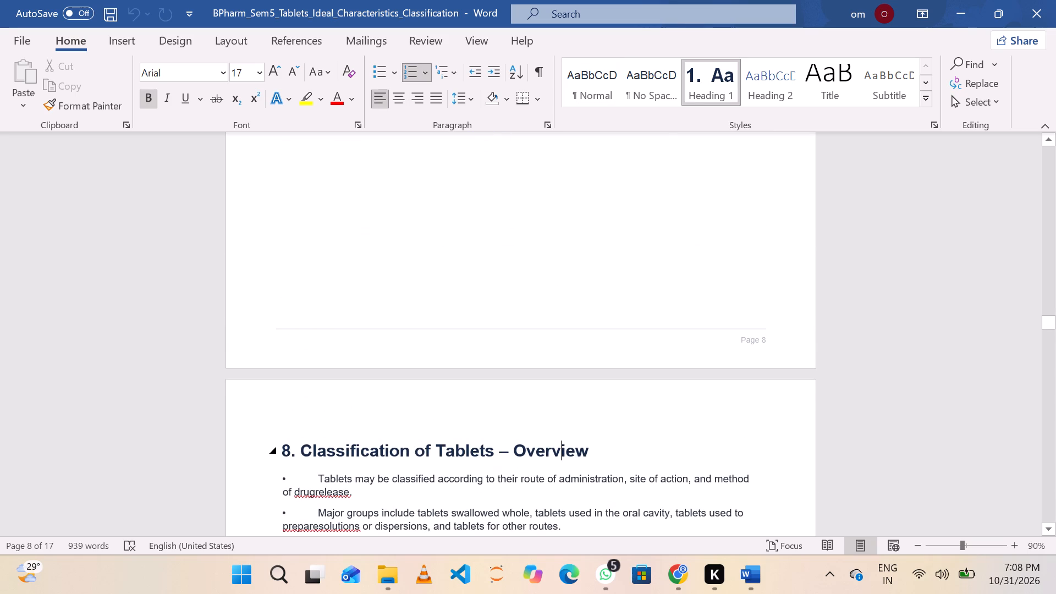
left_click(589, 449)
scroll(683, 438, "down", 1)
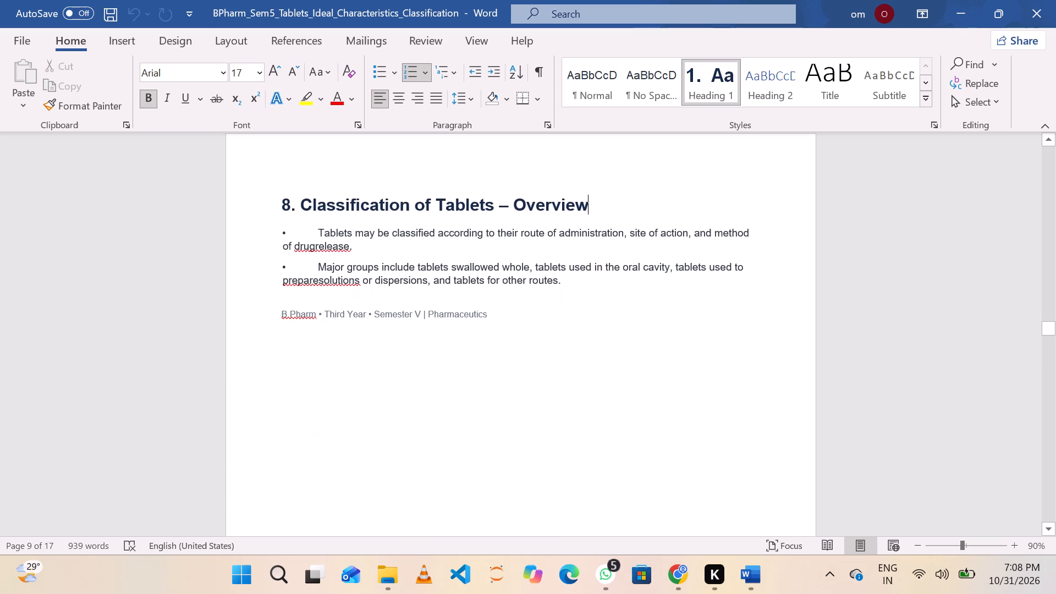
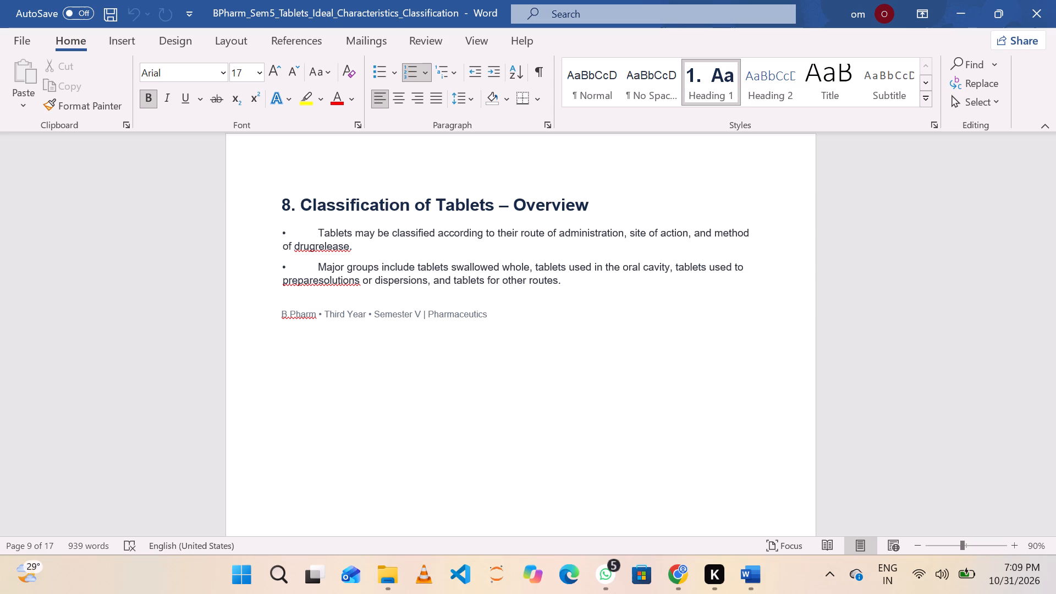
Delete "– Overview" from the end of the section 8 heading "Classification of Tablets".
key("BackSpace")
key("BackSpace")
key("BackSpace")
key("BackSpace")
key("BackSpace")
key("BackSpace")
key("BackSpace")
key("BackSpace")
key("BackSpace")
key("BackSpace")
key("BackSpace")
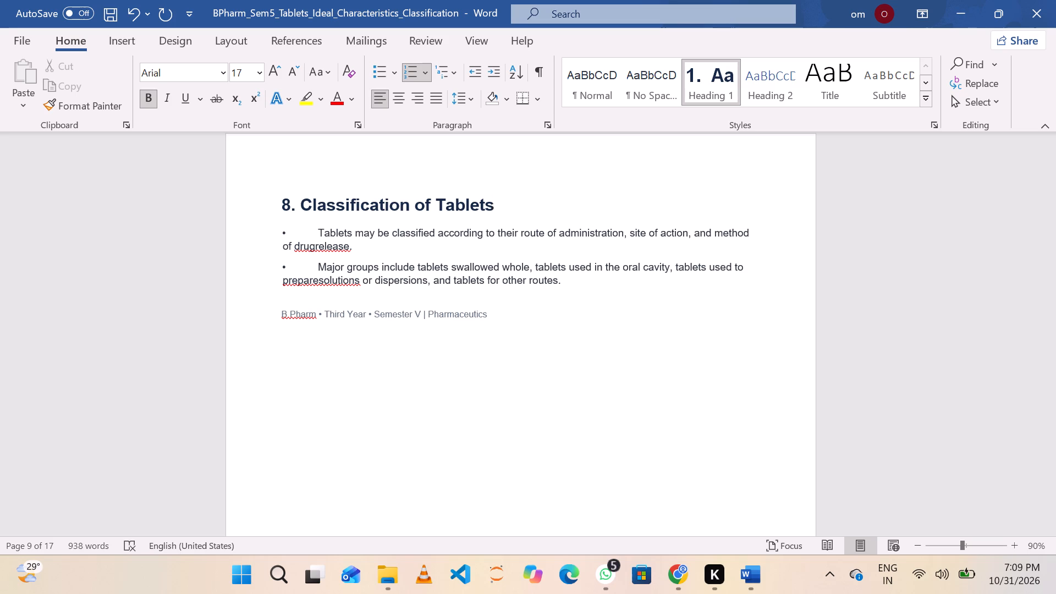
Review the sections around the start of the document, from the Introduction through section 7 on the limitations of tablets.
scroll(593, 194, "up", 8)
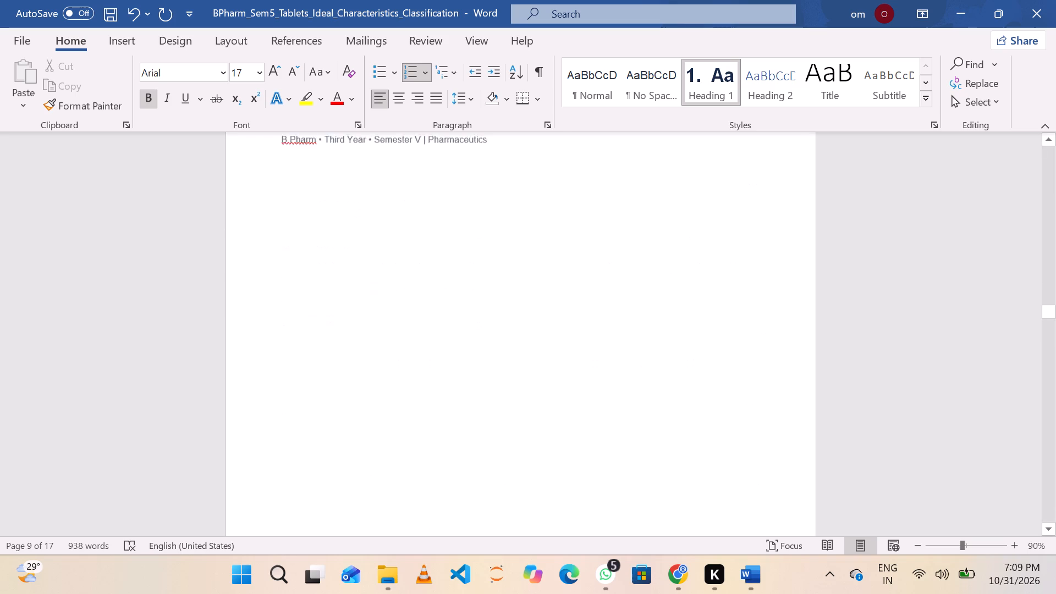
scroll(593, 194, "up", 2)
scroll(593, 194, "down", 6)
scroll(593, 194, "up", 3)
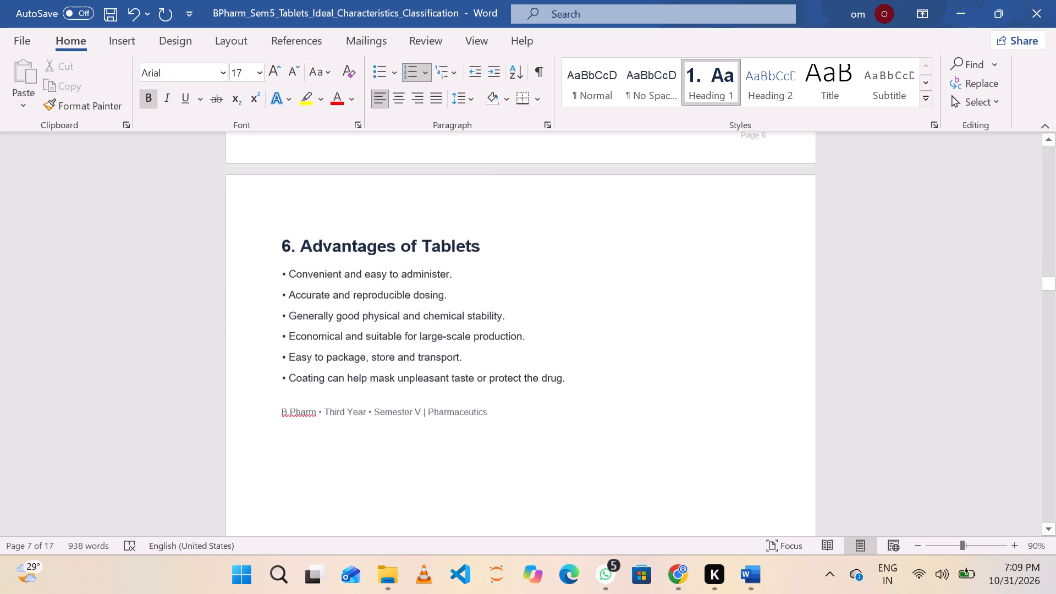
scroll(593, 194, "up", 2)
scroll(597, 205, "down", 1)
scroll(591, 243, "up", 1)
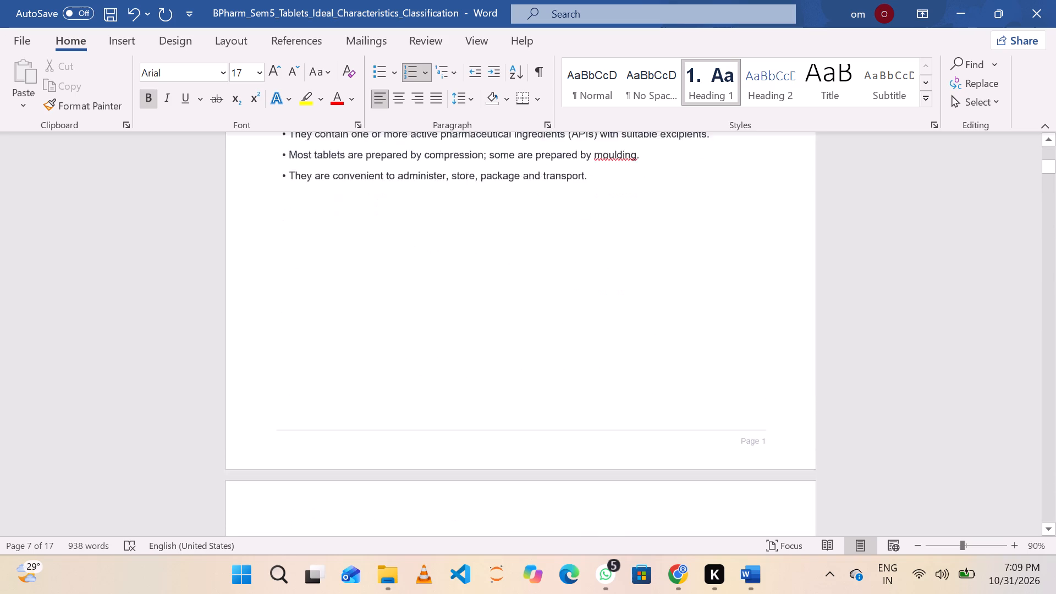
scroll(591, 243, "up", 1)
scroll(591, 243, "down", 8)
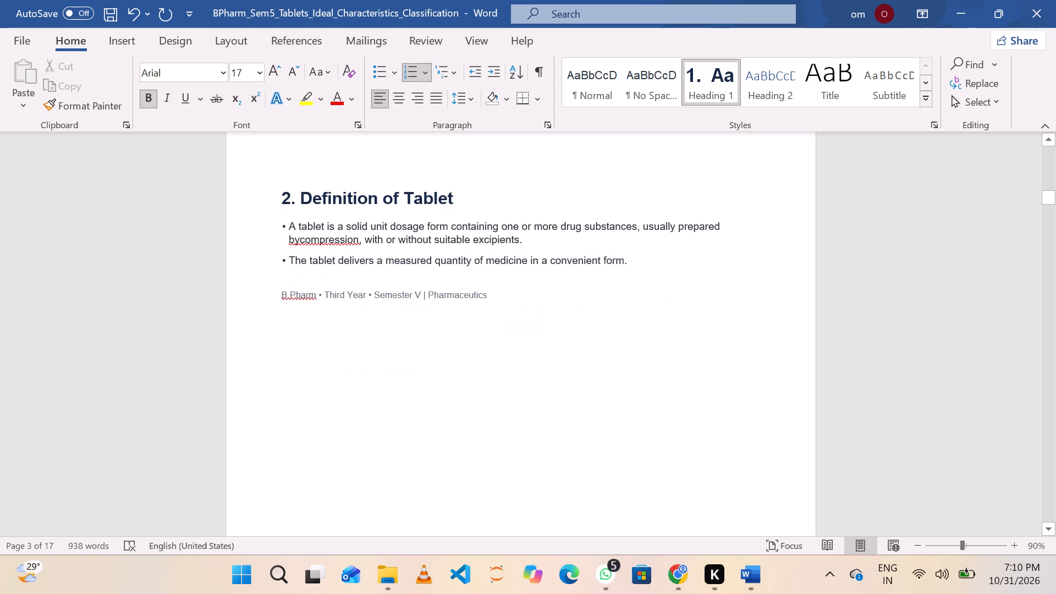
scroll(594, 226, "down", 10)
left_click(594, 226)
scroll(594, 226, "up", 2)
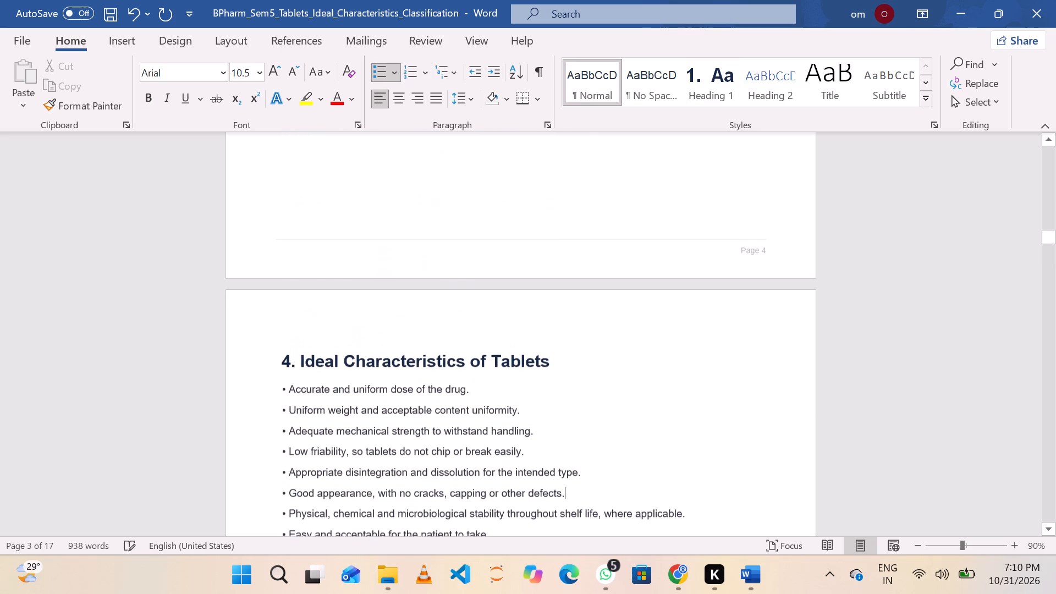
scroll(594, 226, "up", 4)
scroll(594, 226, "down", 1)
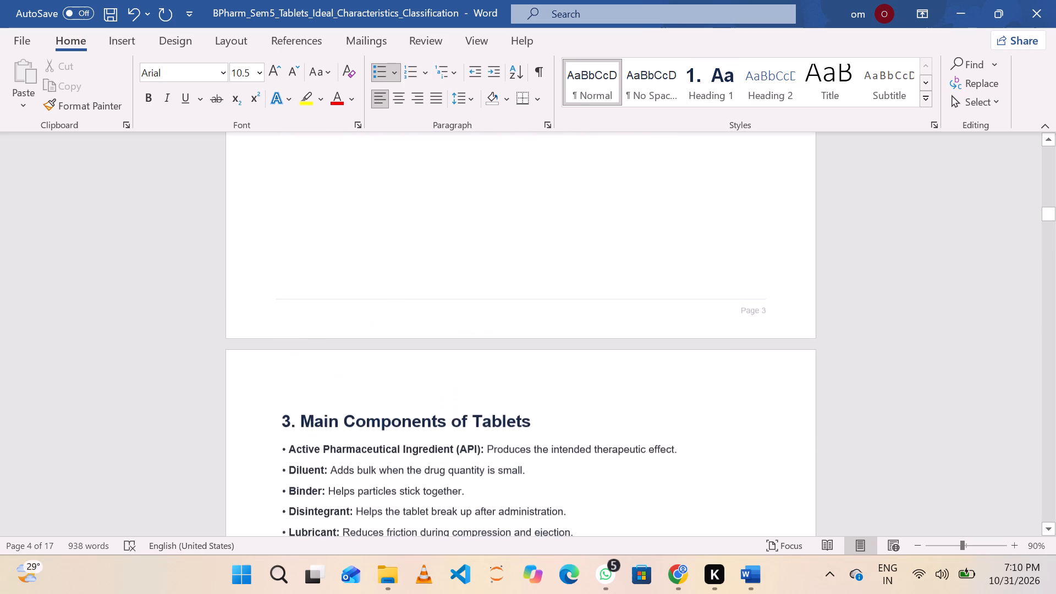
scroll(594, 226, "down", 6)
scroll(594, 226, "up", 1)
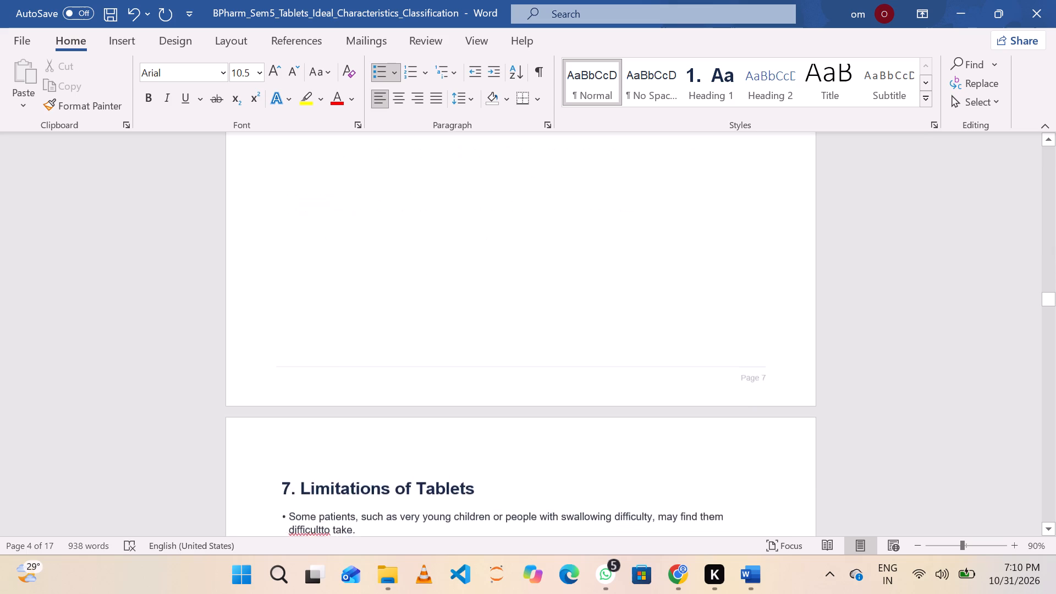
scroll(594, 226, "up", 1)
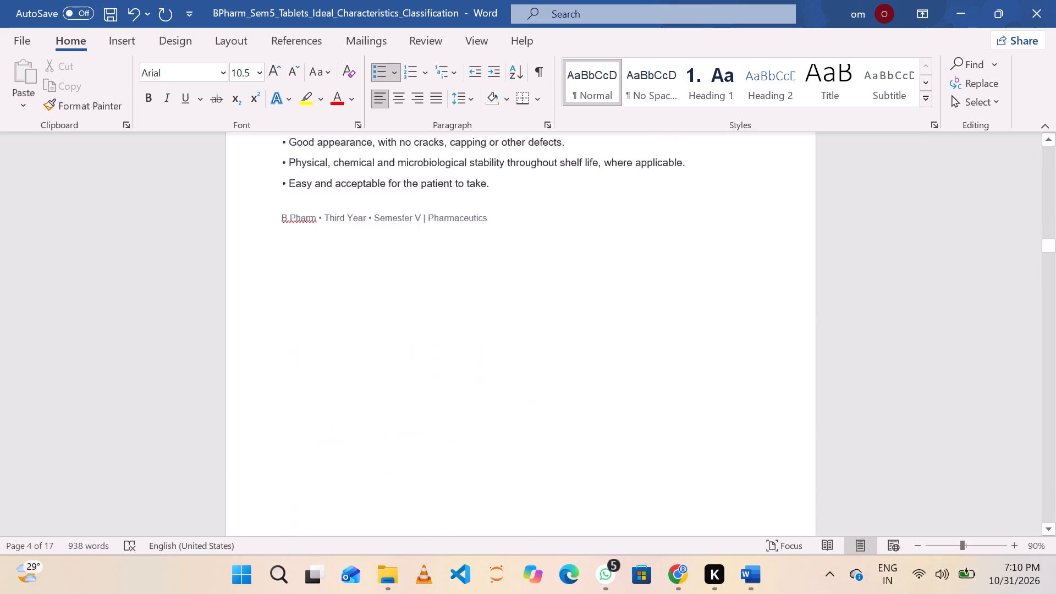
scroll(594, 226, "up", 1)
Read on through the document from section 5 on important characteristics to the section 9 heading "Tablets Swallowed Whole".
left_click(594, 226)
key("Down")
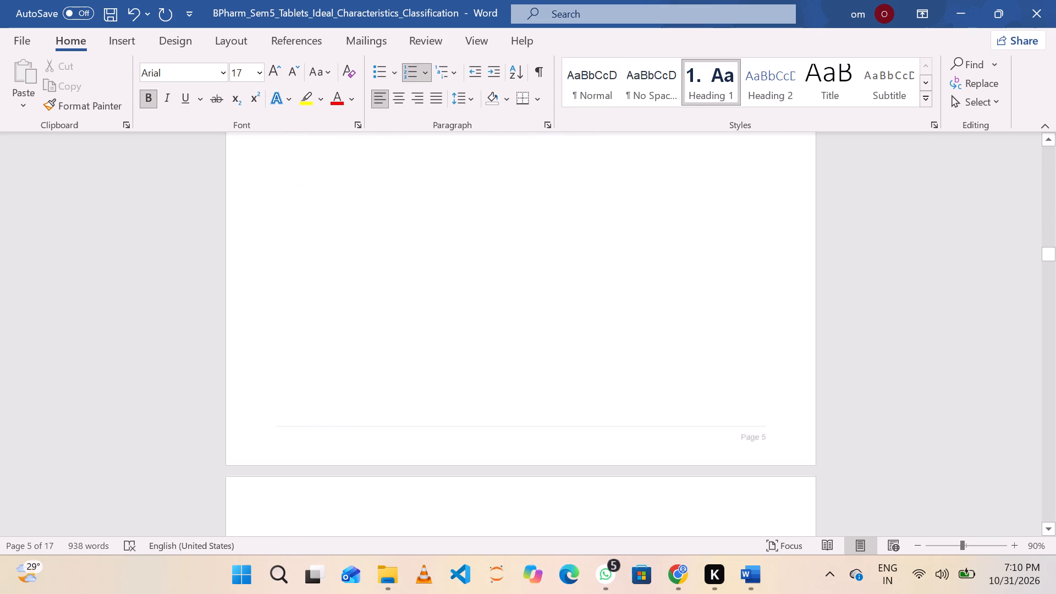
key("Down")
key("Down")
key("Down")
key("Down")
key("Down")
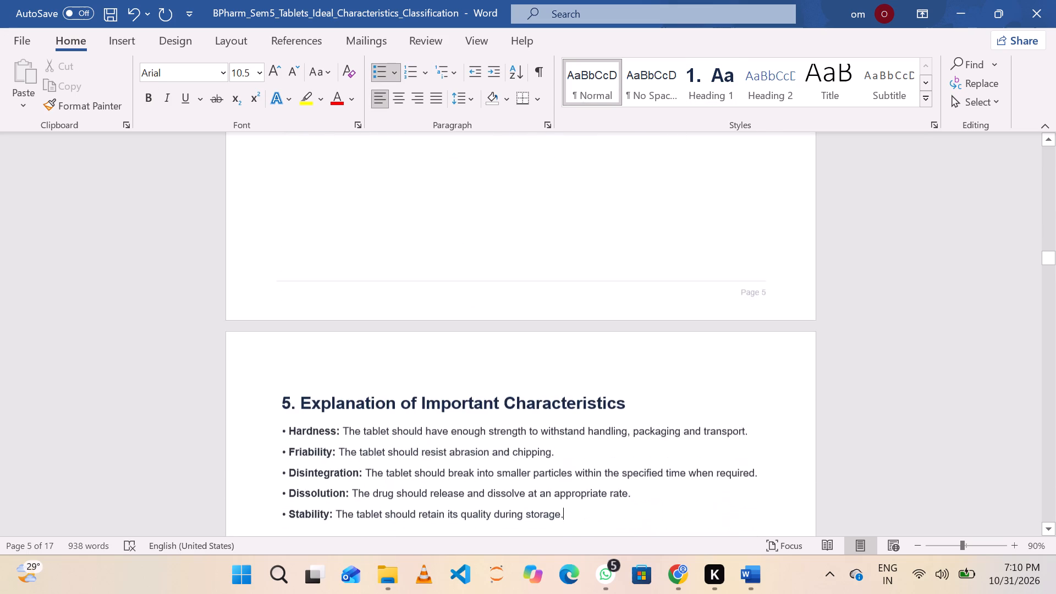
key("Down")
key("Down")
key("Down")
key("Down")
key("Down")
key("Down")
key("Down")
key("Down")
key("Down")
key("Down")
key("Down")
key("Down")
key("Down")
key("Up")
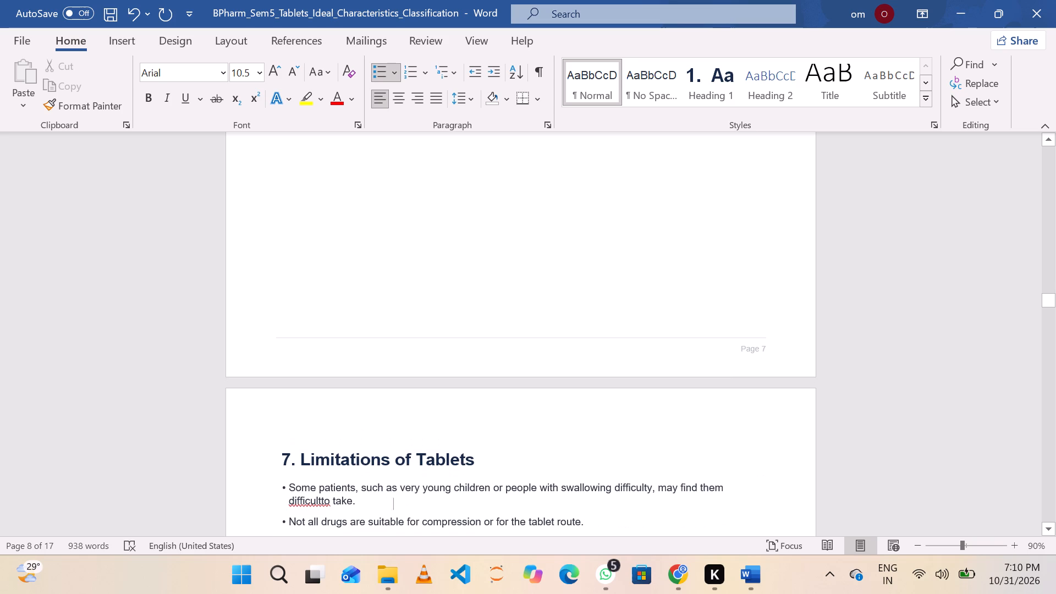
key("Up")
key("Up")
key("Up")
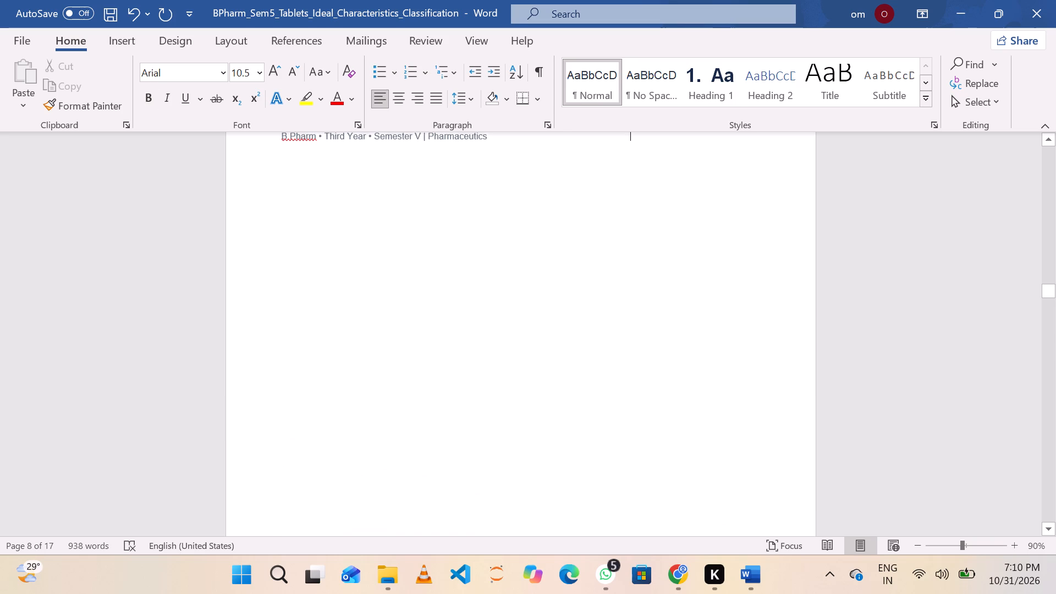
key("Down")
key("Down")
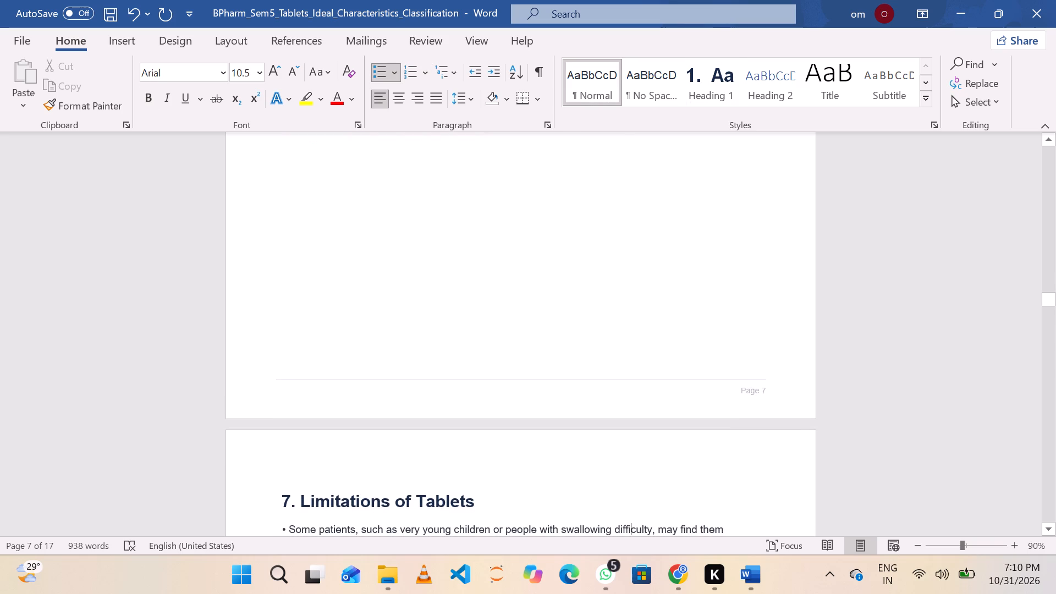
scroll(603, 294, "up", 2)
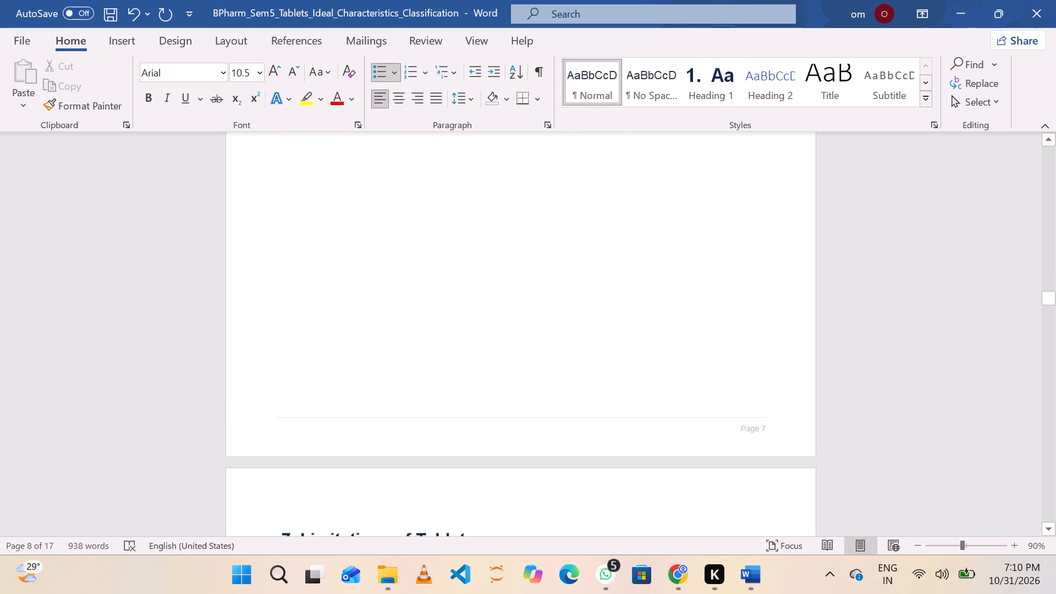
key("Down")
key("Down")
key("Down")
key("Down")
key("Down")
key("Down")
key("Down")
key("Down")
key("Down")
key("Down")
key("Down")
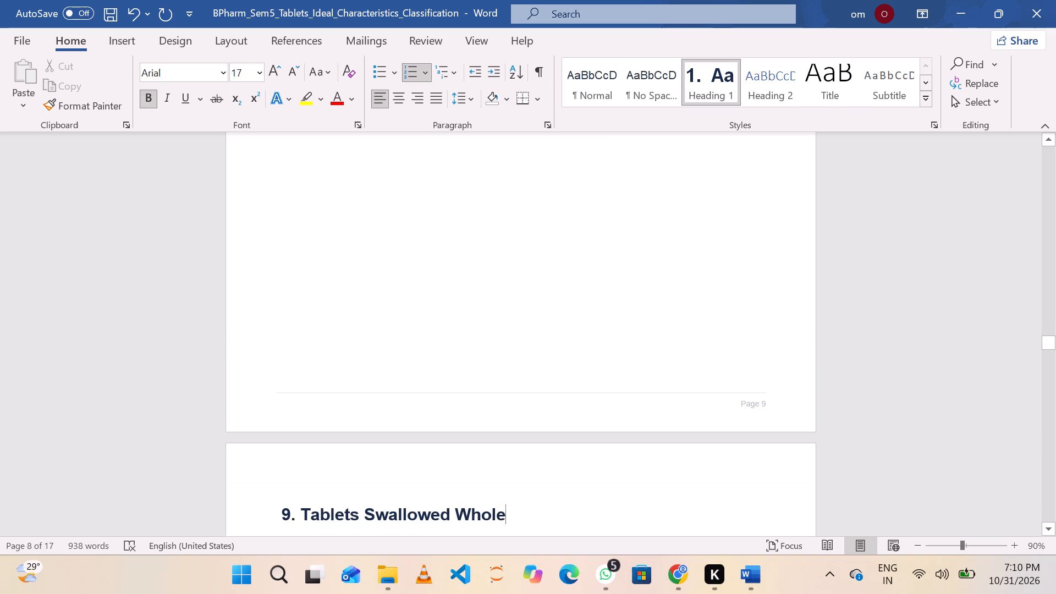
Go back up through the document line by line from section 9 to the last bullet of the Introduction.
key("Up")
key("Up")
key("Up")
key("Up")
key("Up")
key("Up")
key("Up")
key("Up")
key("Up")
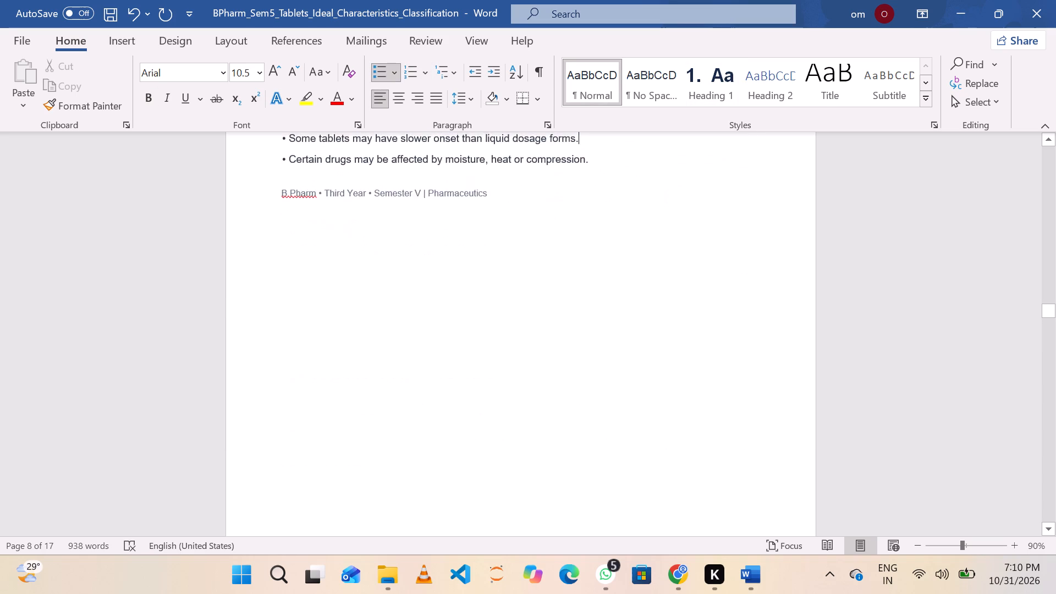
key("Up")
key("Up")
key("Up")
key("Up")
key("Up")
key("Up")
key("Up")
key("Up")
key("Up")
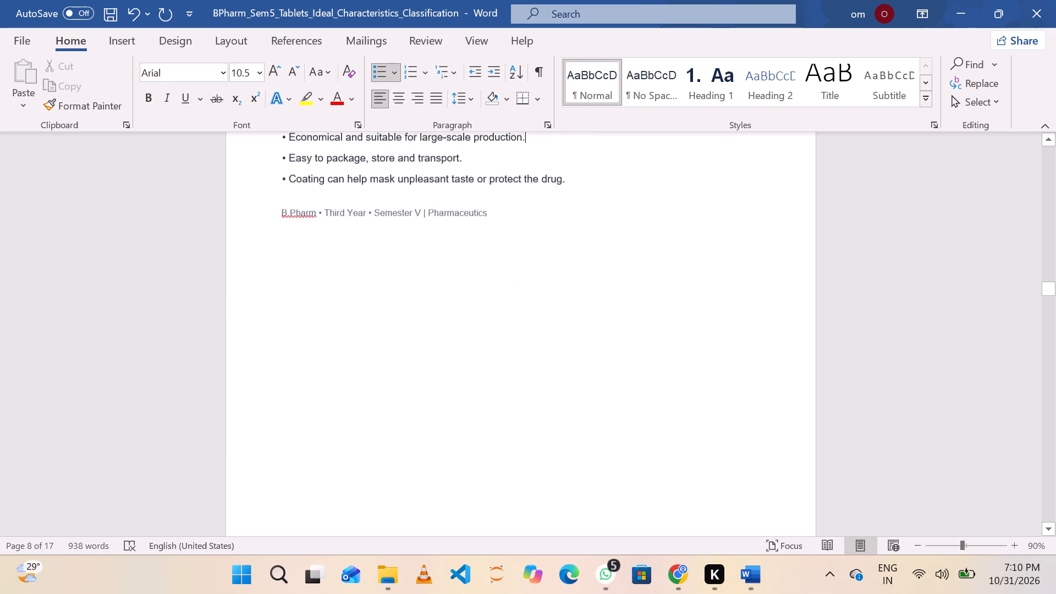
key("Up")
key("Up")
key("Up")
key("Up")
key("Up")
key("Up")
key("Up")
key("Up")
key("Up")
key("Up")
key("Up")
key("Up")
key("Up")
key("Up")
key("Up")
key("Up")
key("Up")
key("Up")
key("Up")
key("Up")
key("Up")
key("Up")
key("Up")
key("Up")
key("Up")
key("Up")
key("Up")
key("Up")
key("Up")
key("Up")
key("Up")
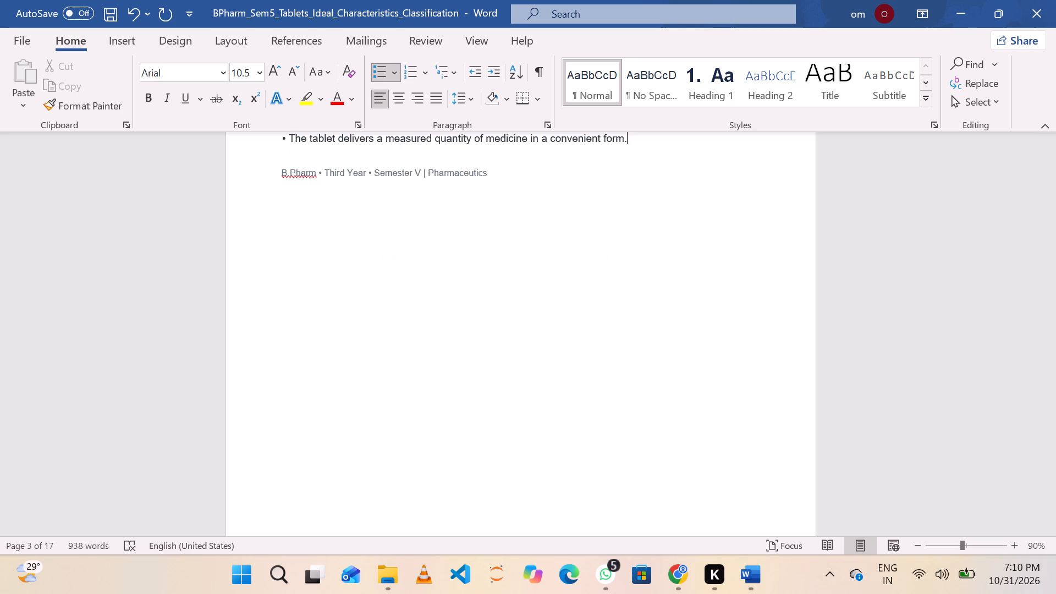
key("Up")
key("Up")
key("Up")
key("Up")
key("Up")
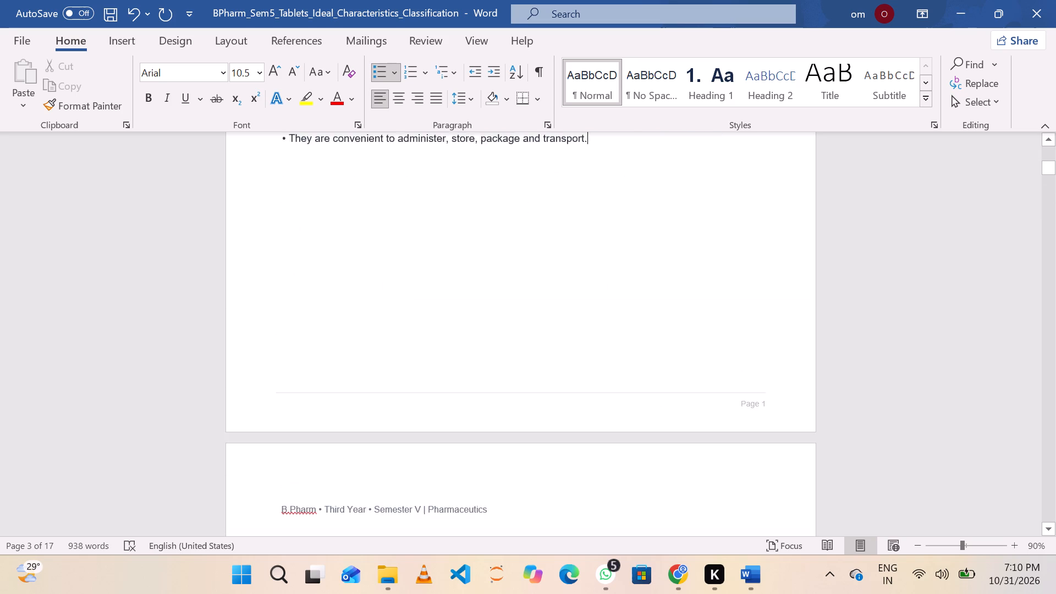
Look over the title page, the Introduction and section 2 on the definition of a tablet again.
scroll(603, 294, "down", 10)
scroll(603, 294, "up", 7)
scroll(603, 294, "down", 2)
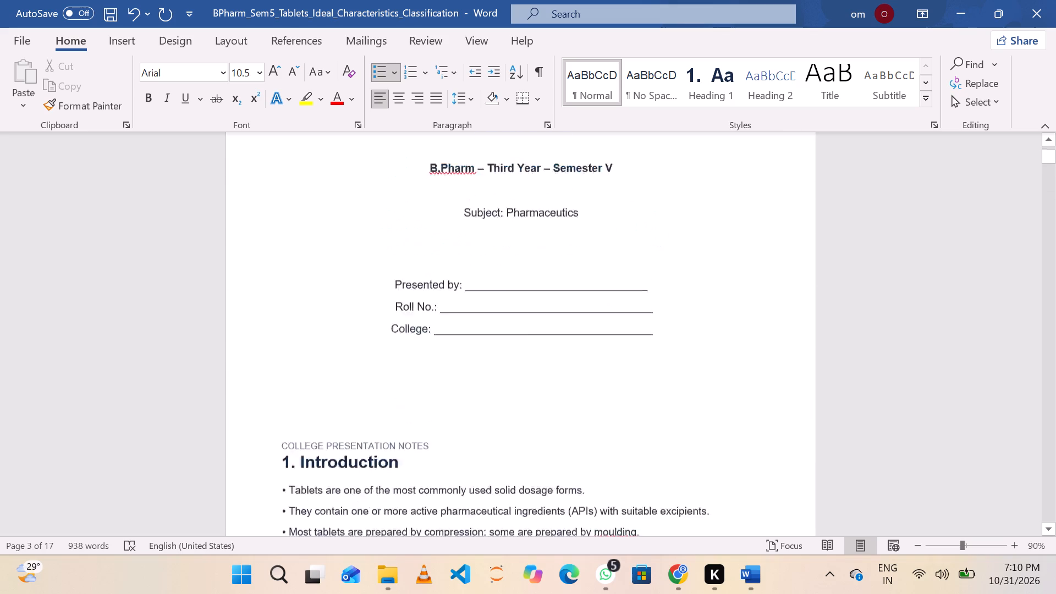
scroll(603, 294, "down", 8)
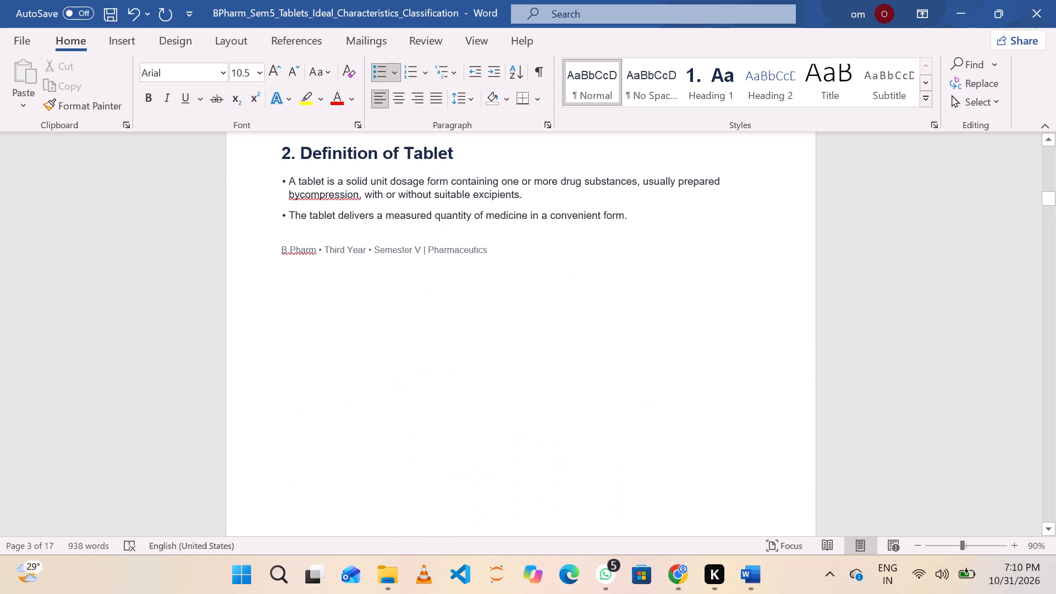
scroll(603, 294, "up", 8)
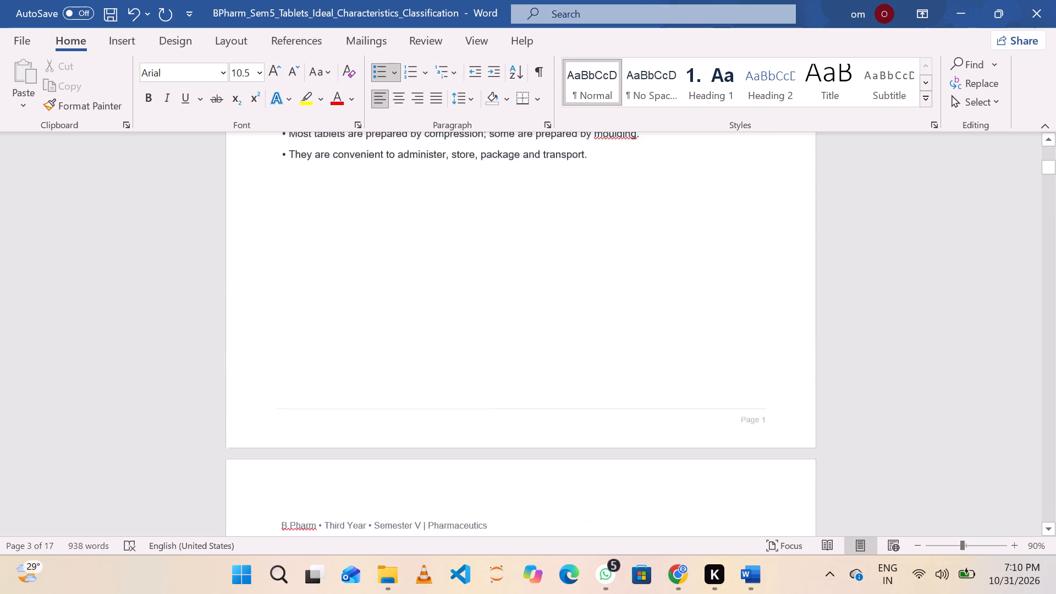
scroll(603, 294, "up", 1)
scroll(603, 294, "down", 3)
scroll(603, 294, "up", 3)
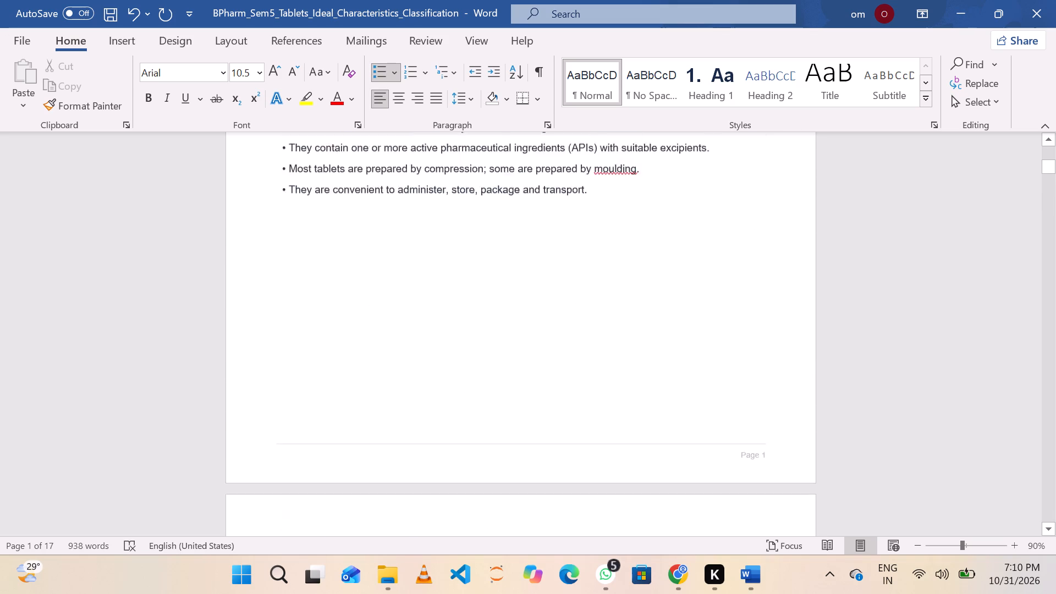
scroll(603, 294, "up", 1)
scroll(603, 294, "down", 1)
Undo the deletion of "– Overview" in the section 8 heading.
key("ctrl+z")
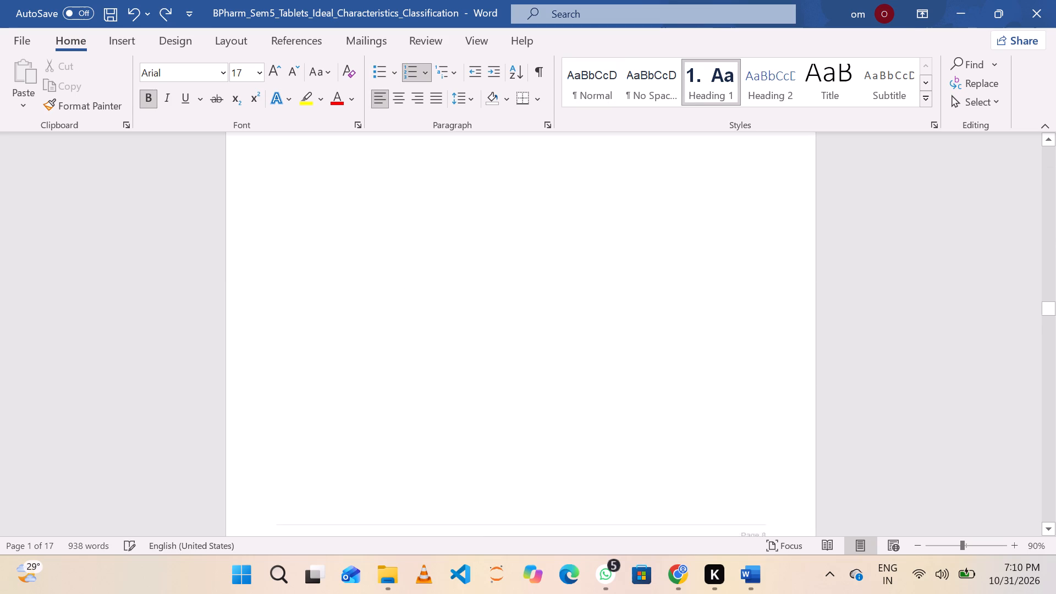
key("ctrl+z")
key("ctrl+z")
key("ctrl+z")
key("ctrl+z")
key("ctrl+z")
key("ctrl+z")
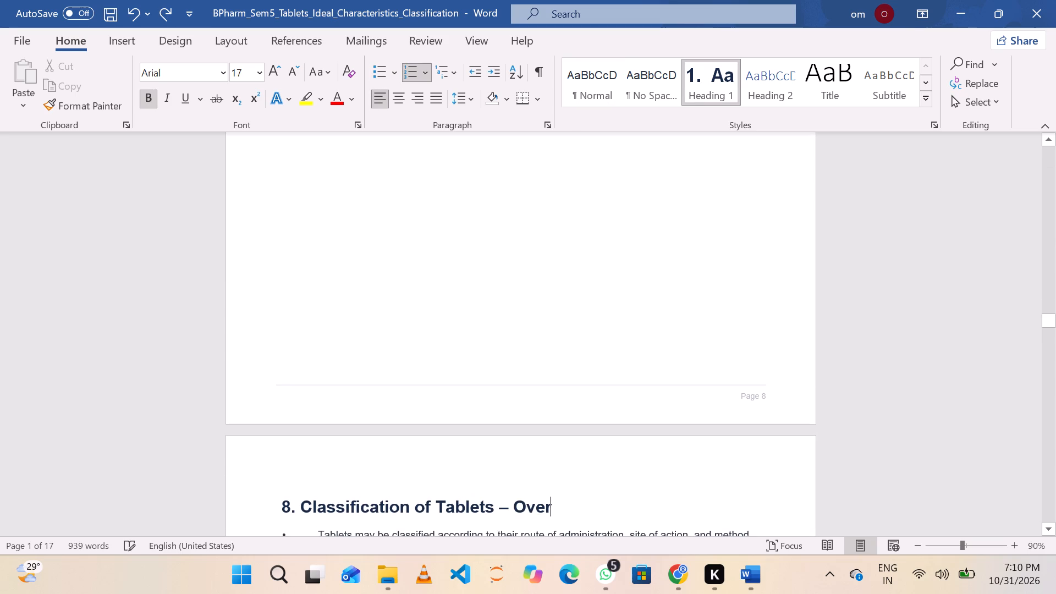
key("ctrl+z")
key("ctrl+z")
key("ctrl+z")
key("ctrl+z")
Delete the word "Overview" from the section 8 heading "Classification of Tablets – Overview", keeping the dash.
key("BackSpace")
key("BackSpace")
key("BackSpace")
key("BackSpace")
key("BackSpace")
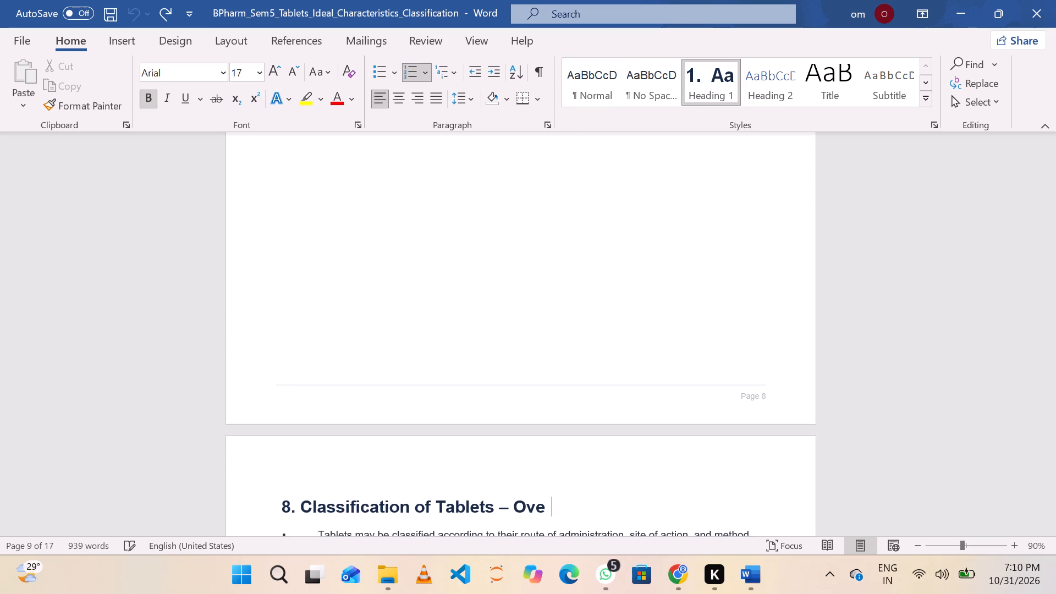
key("BackSpace")
key("BackSpace")
key("BackSpace")
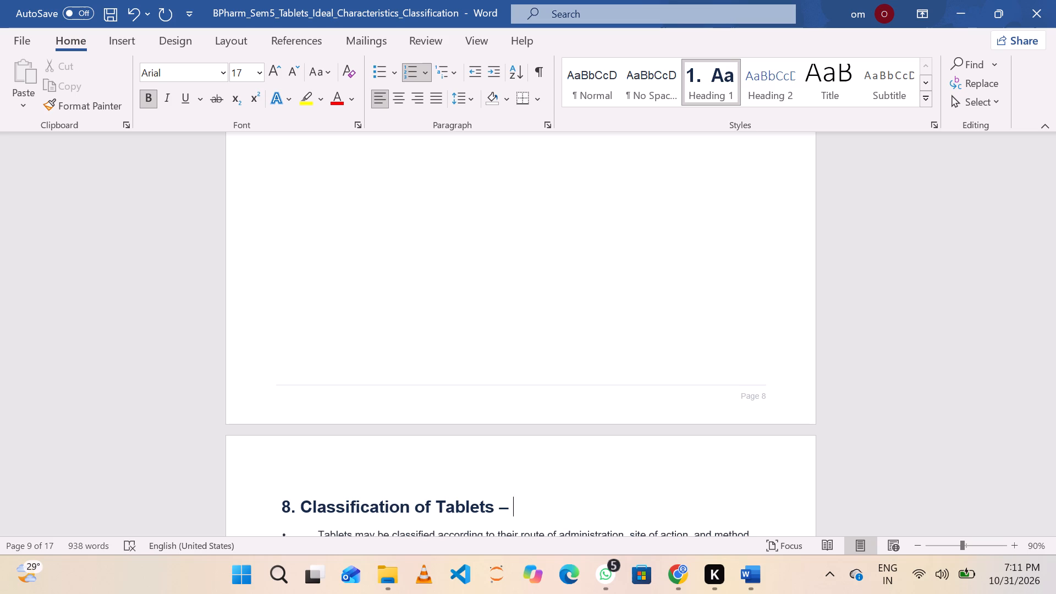
Go back up from section 8 to the document's first pages and check the headings up to section 2, Definition of Tablet.
scroll(603, 294, "up", 8)
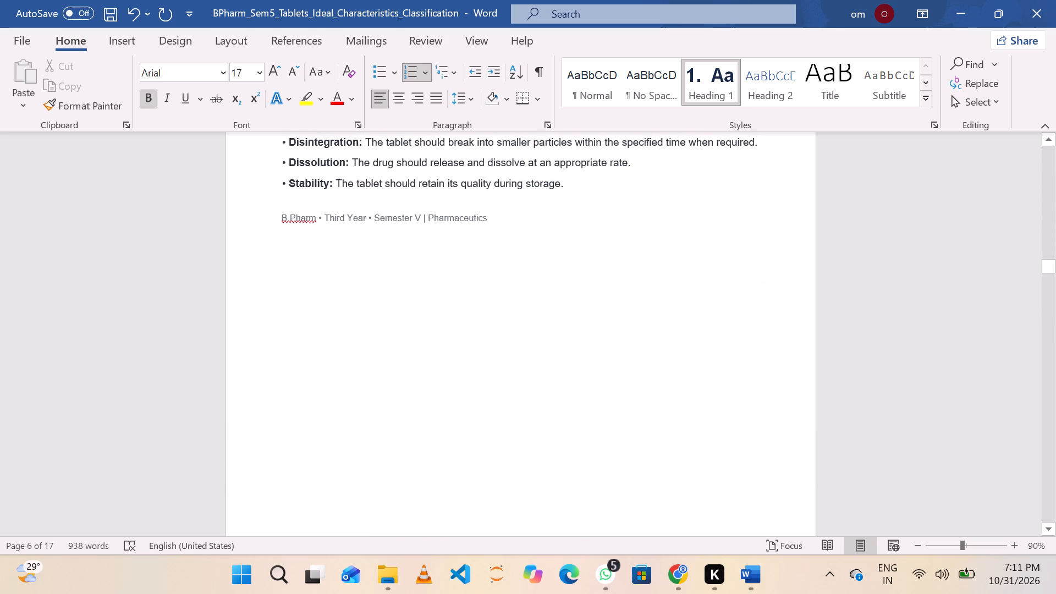
scroll(603, 294, "up", 3)
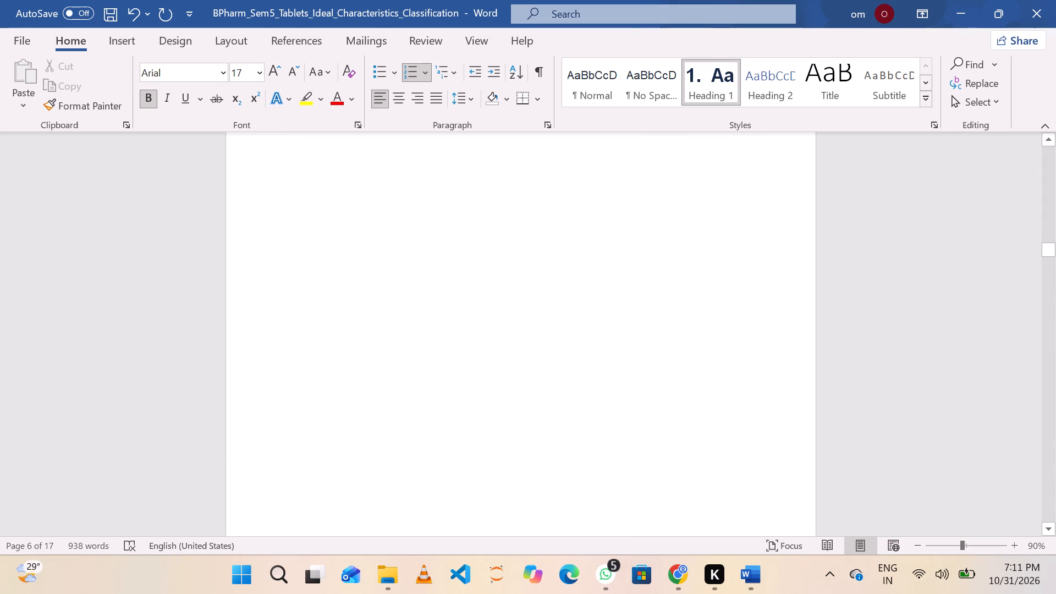
scroll(603, 294, "up", 7)
scroll(603, 294, "down", 5)
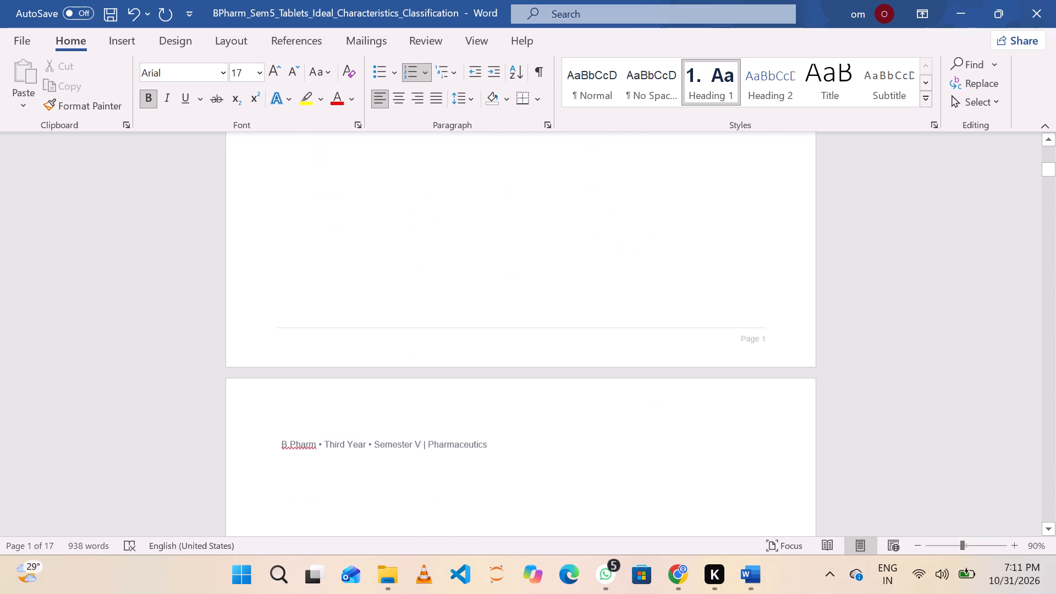
scroll(603, 294, "down", 8)
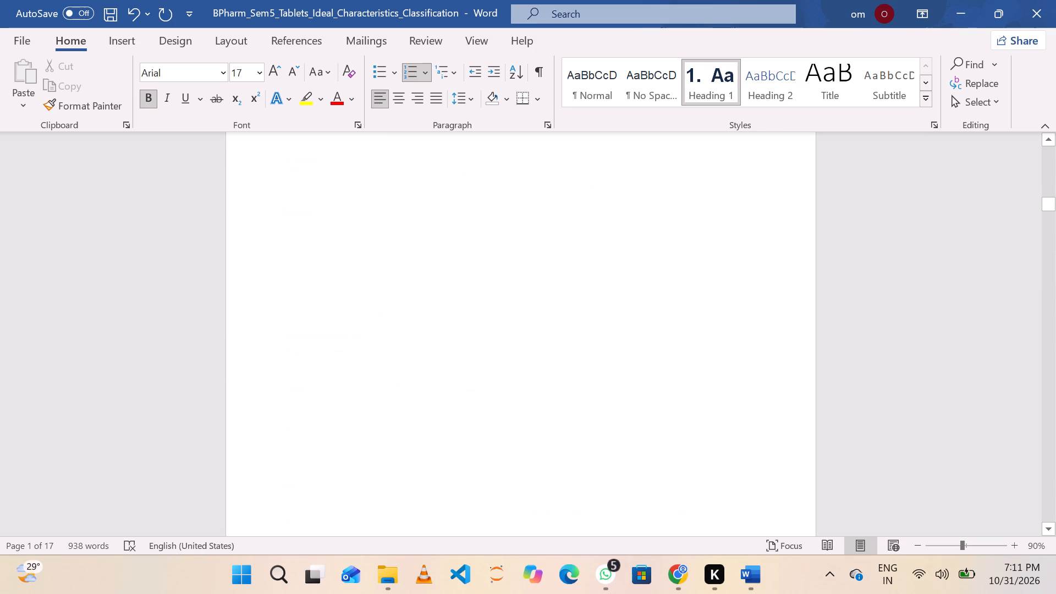
scroll(603, 294, "up", 4)
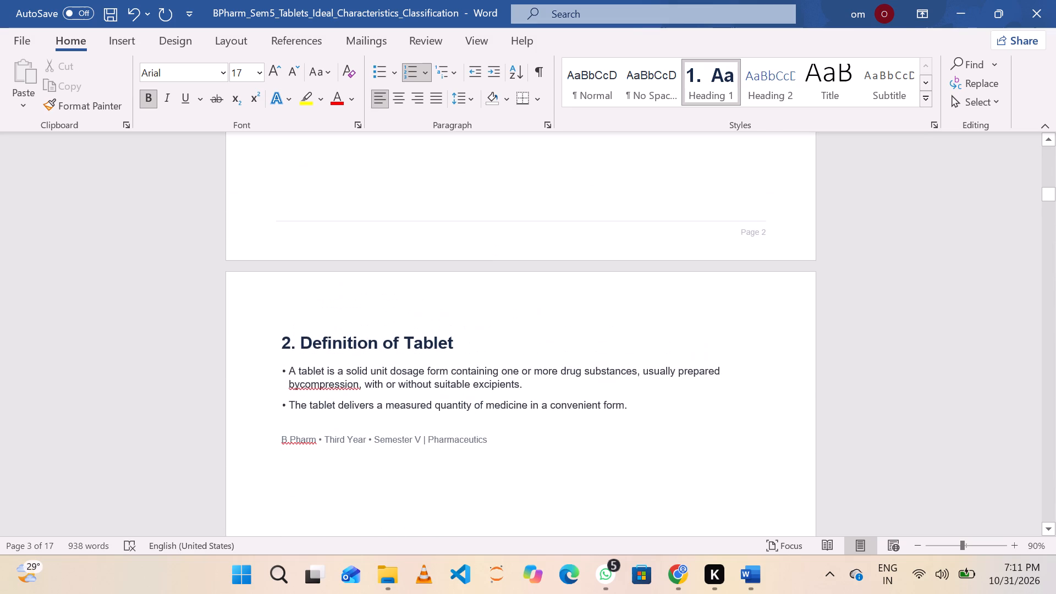
Review section 3 on the main components of tablets and section 4 on their ideal characteristics.
scroll(603, 294, "down", 5)
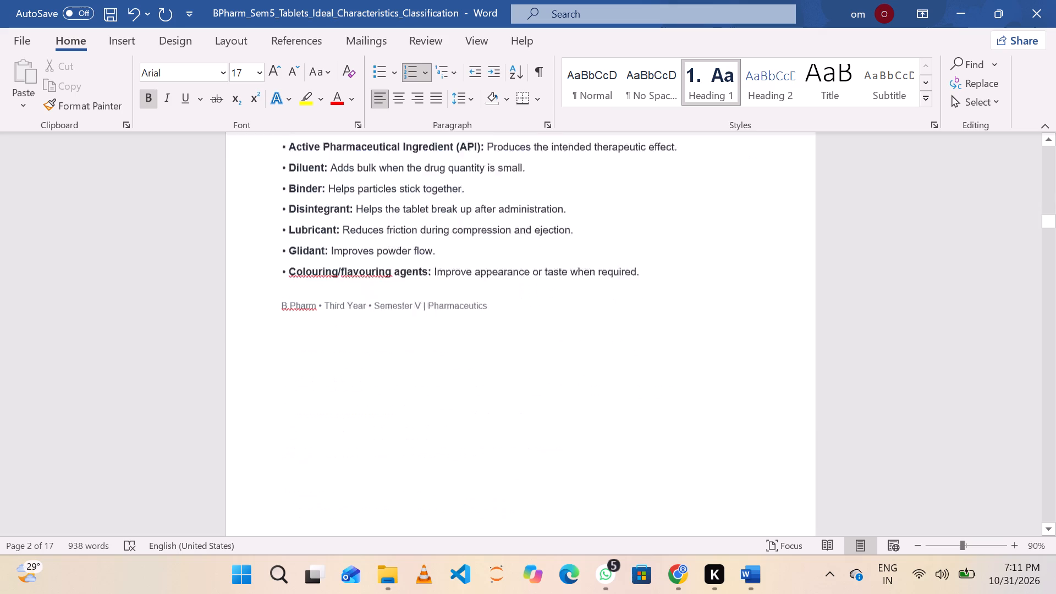
scroll(603, 294, "down", 1)
scroll(603, 294, "up", 1)
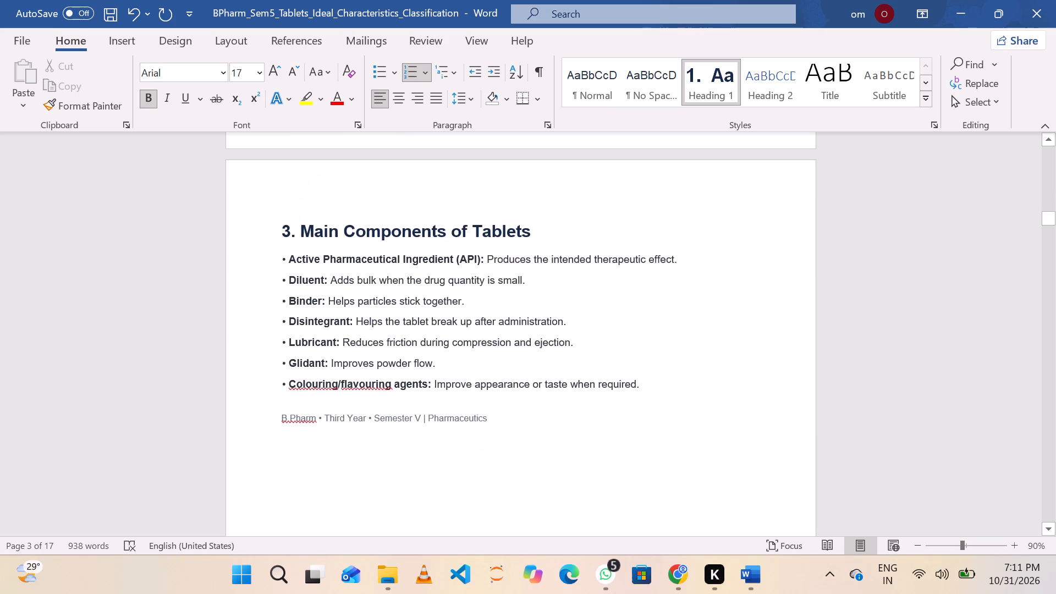
scroll(603, 294, "down", 4)
scroll(603, 294, "up", 1)
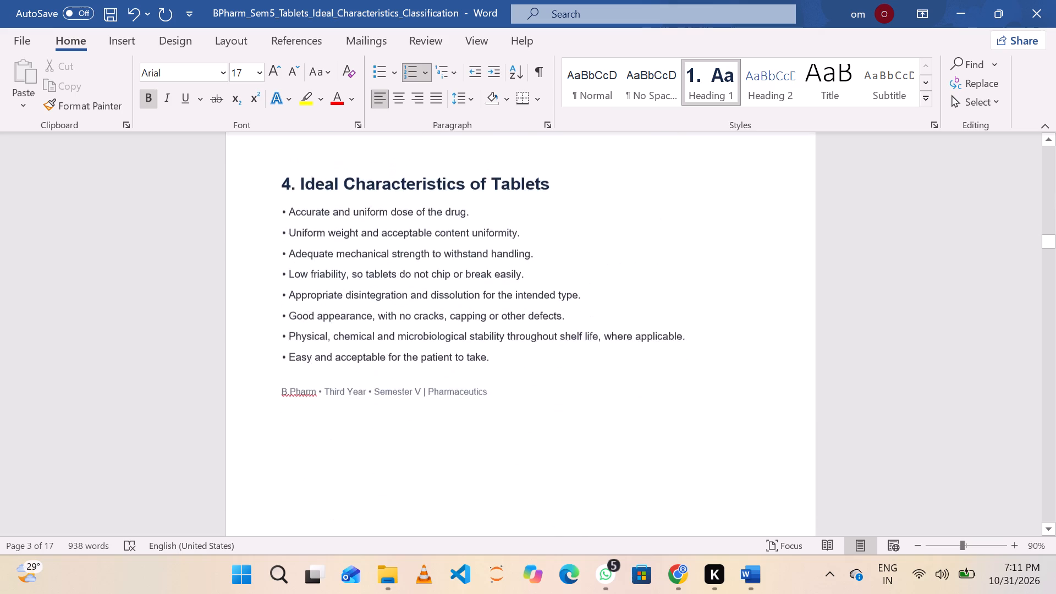
scroll(603, 294, "up", 2)
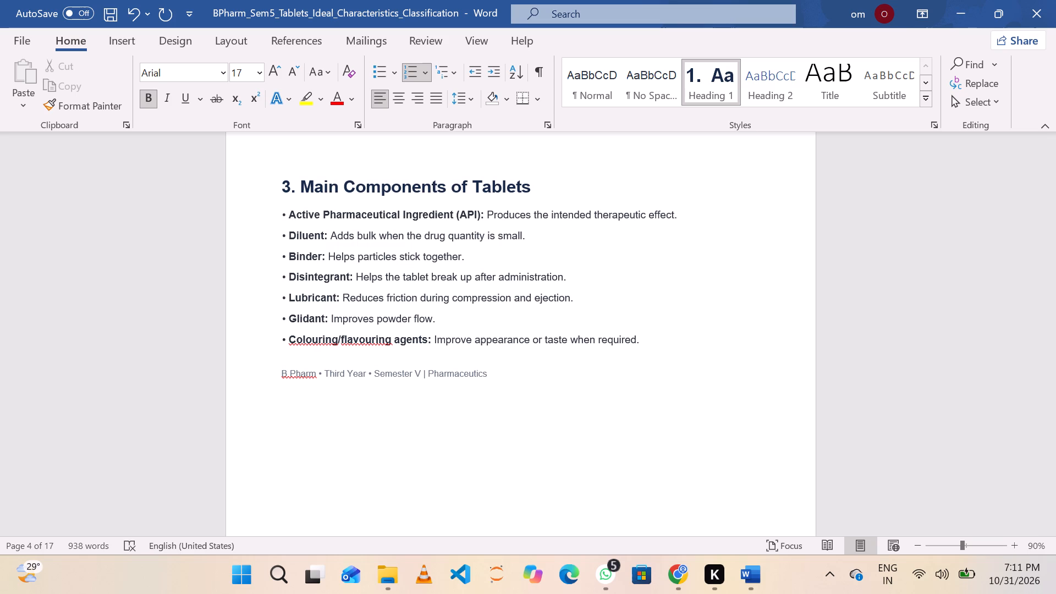
Check the headings and content from section 4, Ideal Characteristics of Tablets, through section 7, Limitations of Tablets.
scroll(603, 294, "down", 4)
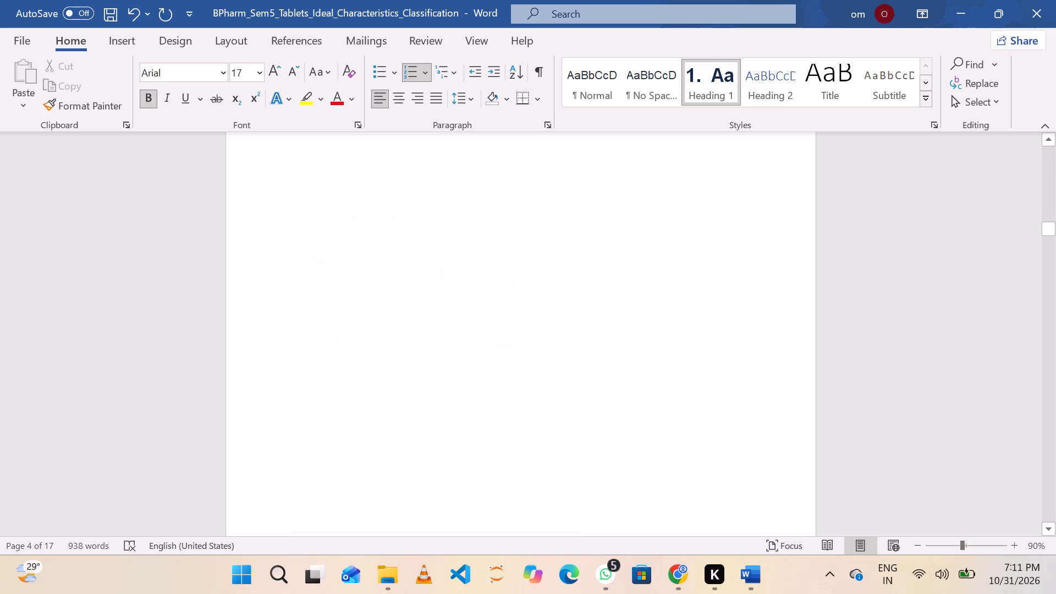
scroll(603, 294, "down", 4)
scroll(603, 294, "up", 4)
scroll(603, 294, "down", 2)
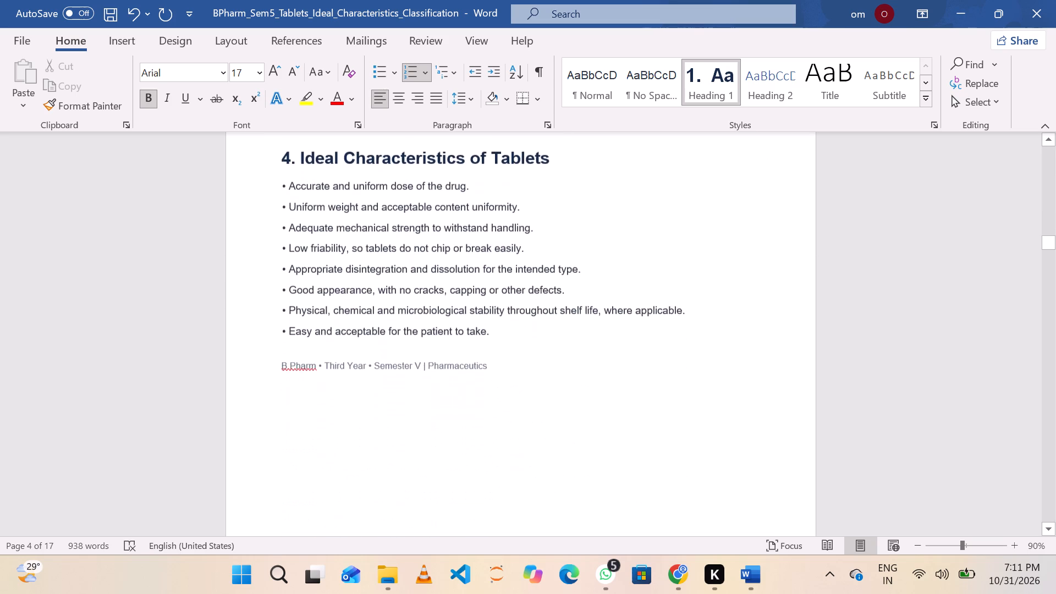
scroll(603, 294, "down", 7)
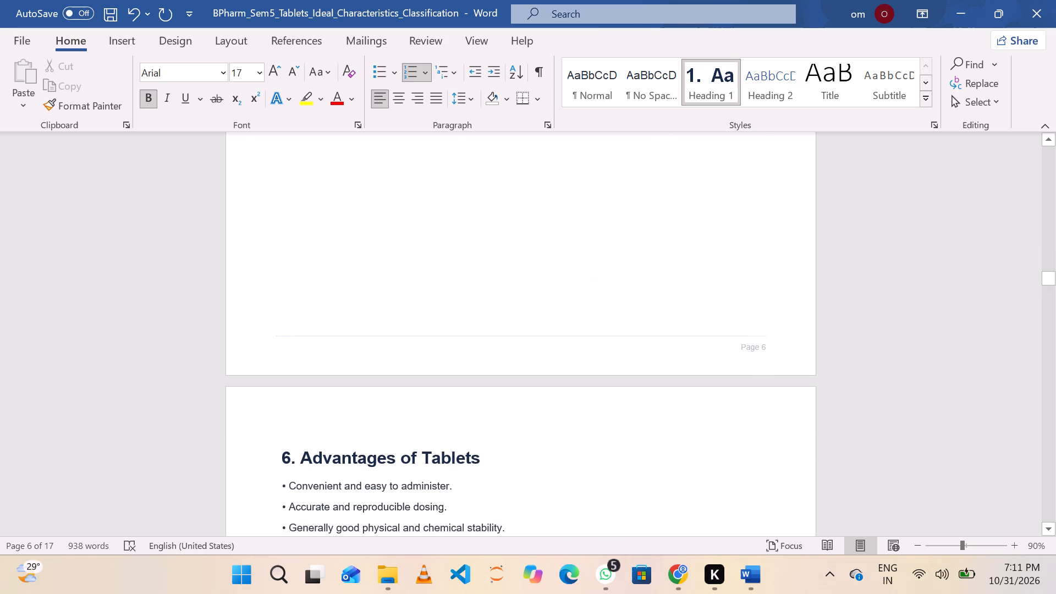
scroll(603, 294, "down", 7)
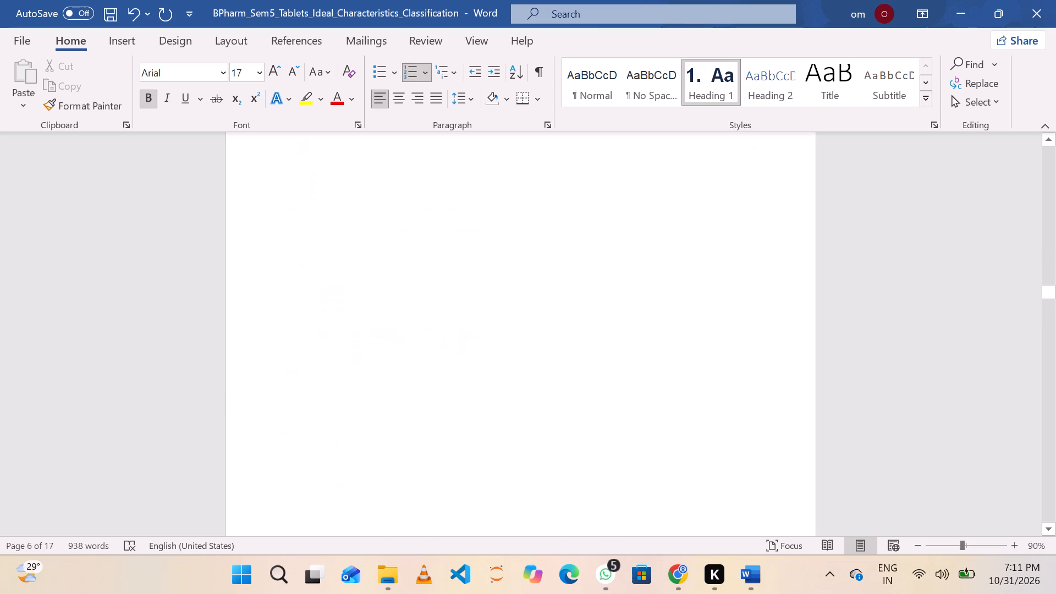
scroll(603, 294, "down", 4)
scroll(603, 294, "up", 2)
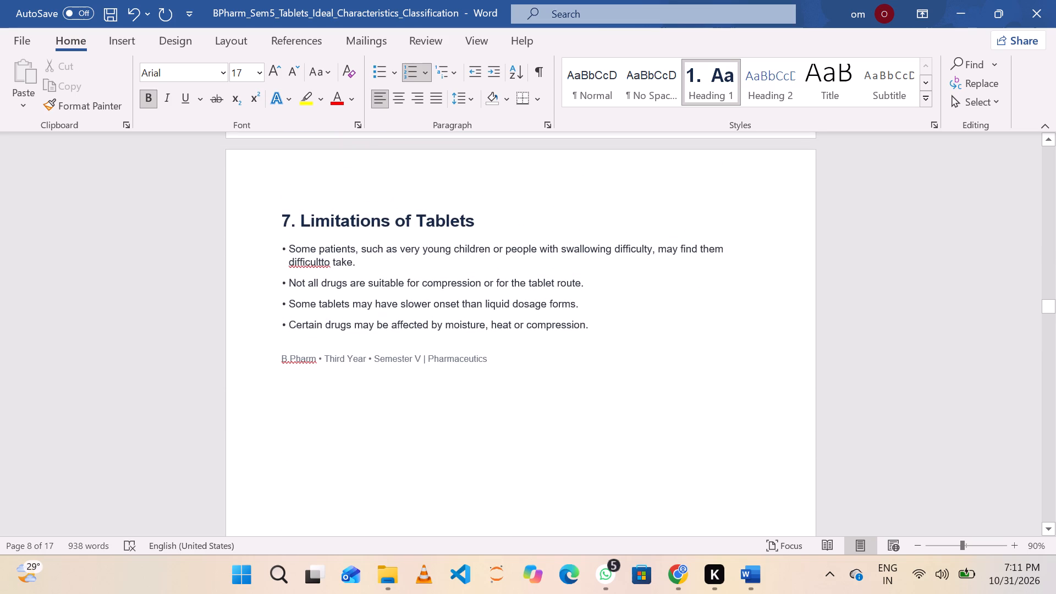
Delete the trailing dash and the spaces around it from the section 8 heading so it reads "Classification of Tablets".
scroll(603, 294, "down", 5)
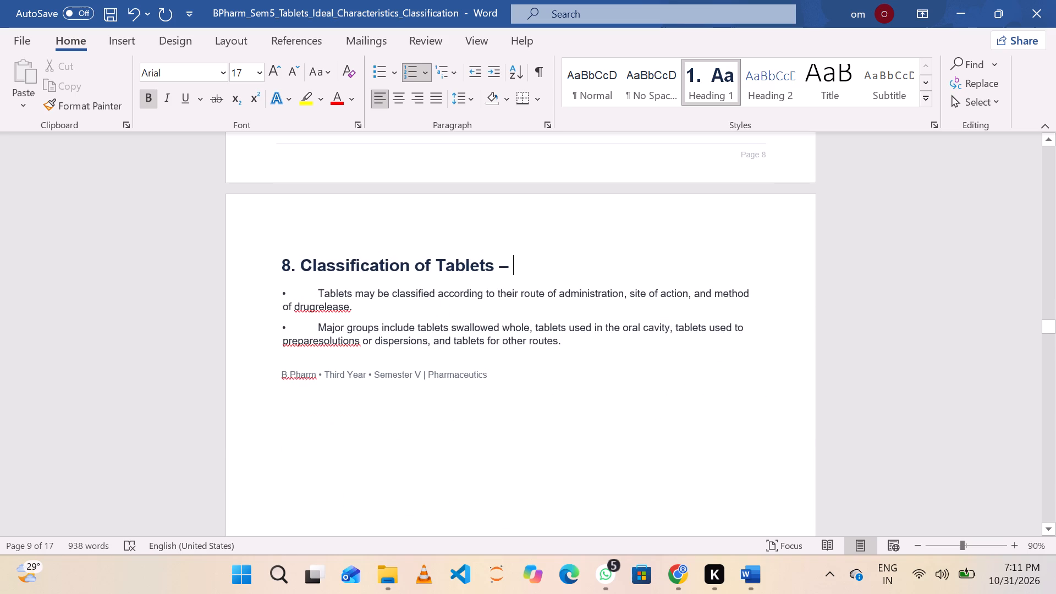
key("BackSpace")
key("BackSpace")
key("BackSpace")
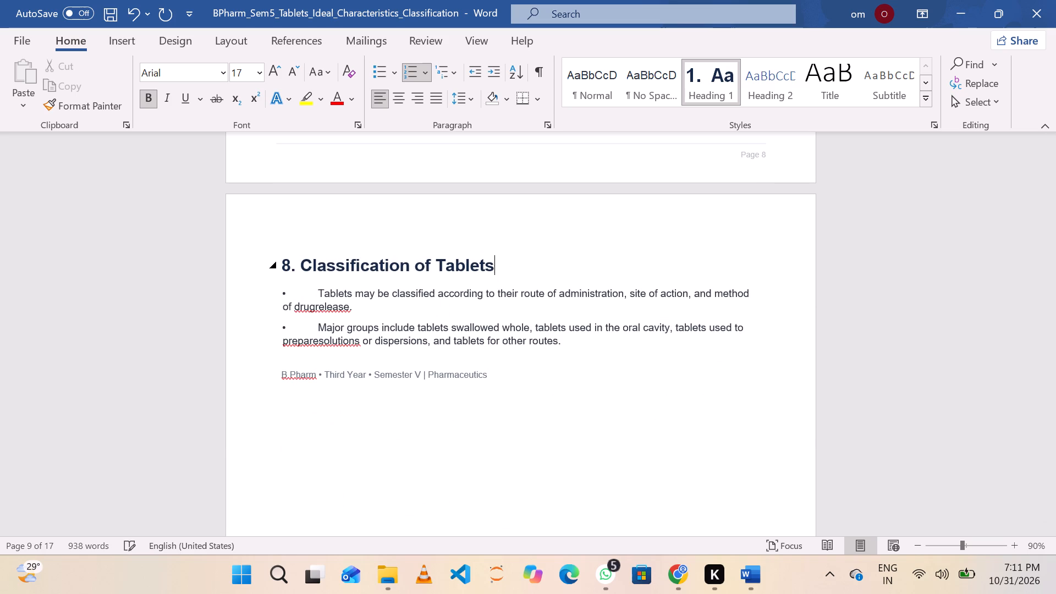
Look over section 8 again, section 9 on tablets swallowed whole and section 10 on tablets used in the oral cavity.
scroll(607, 269, "down", 4)
scroll(607, 269, "right", 1)
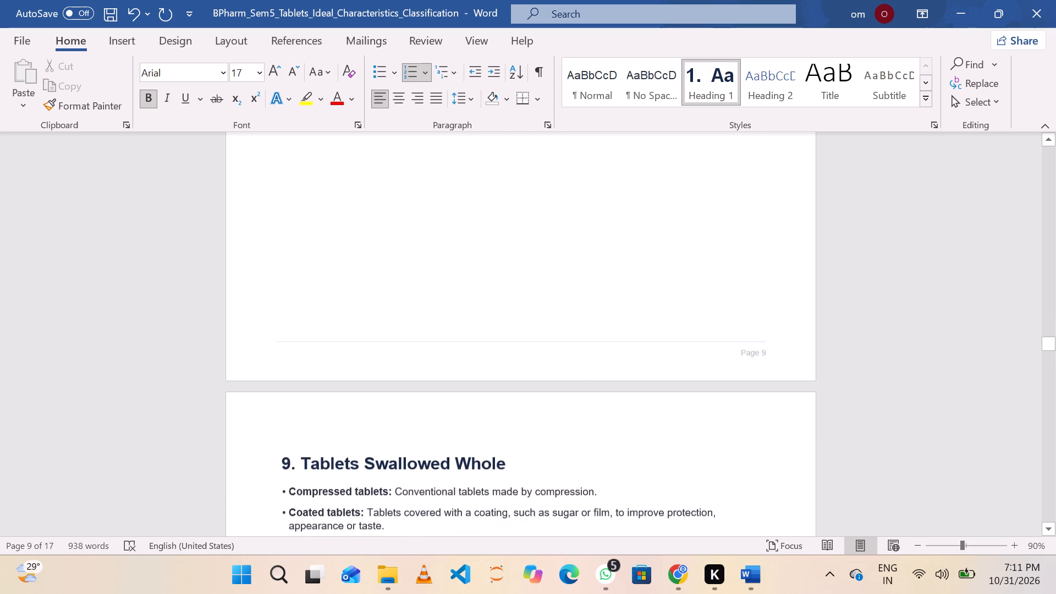
scroll(607, 269, "right", 1)
scroll(607, 269, "up", 2)
scroll(607, 269, "down", 2)
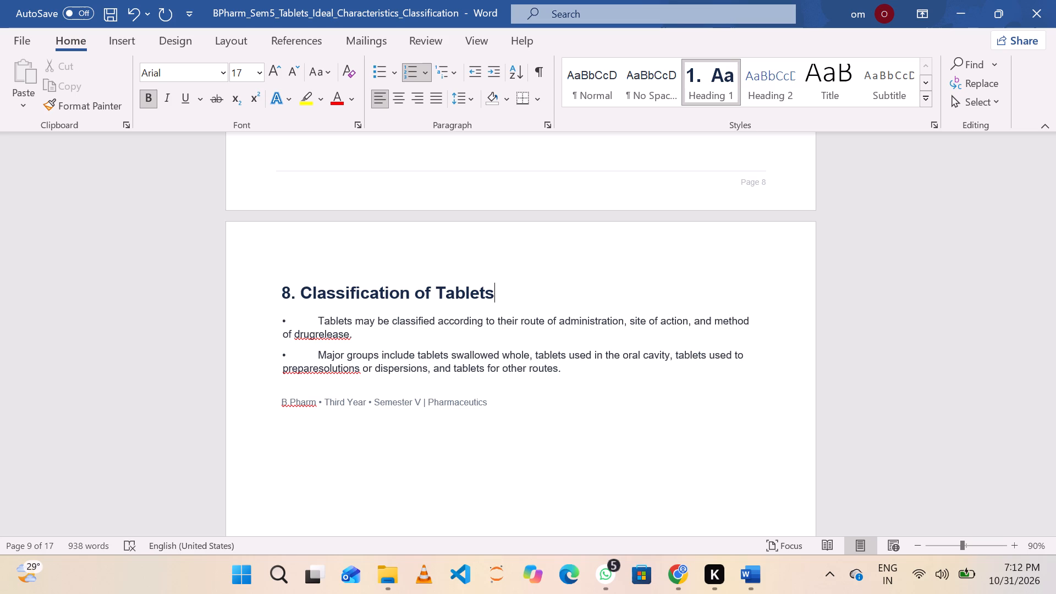
scroll(607, 269, "down", 5)
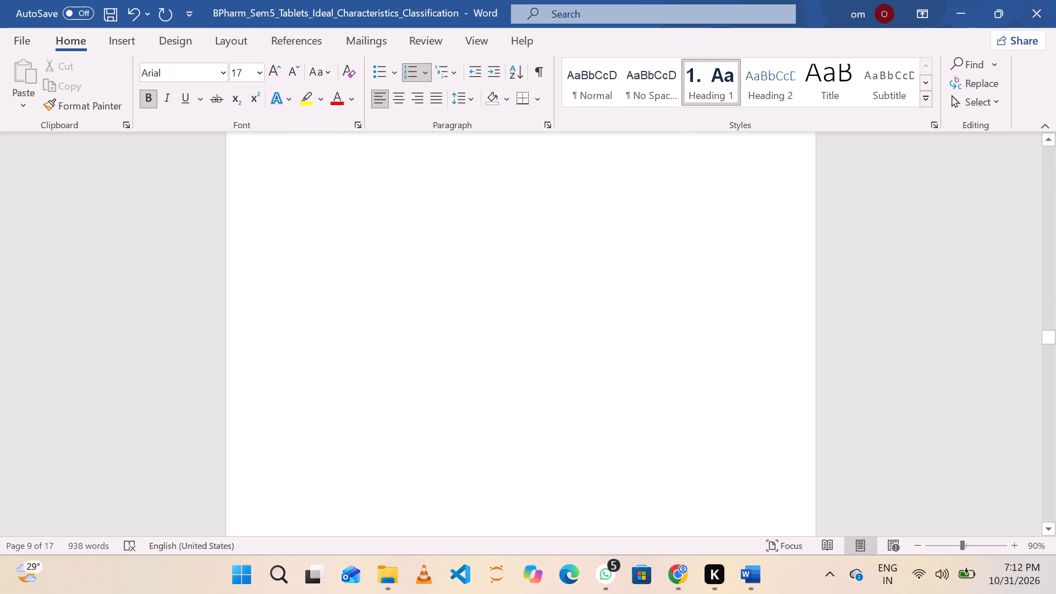
scroll(607, 269, "down", 3)
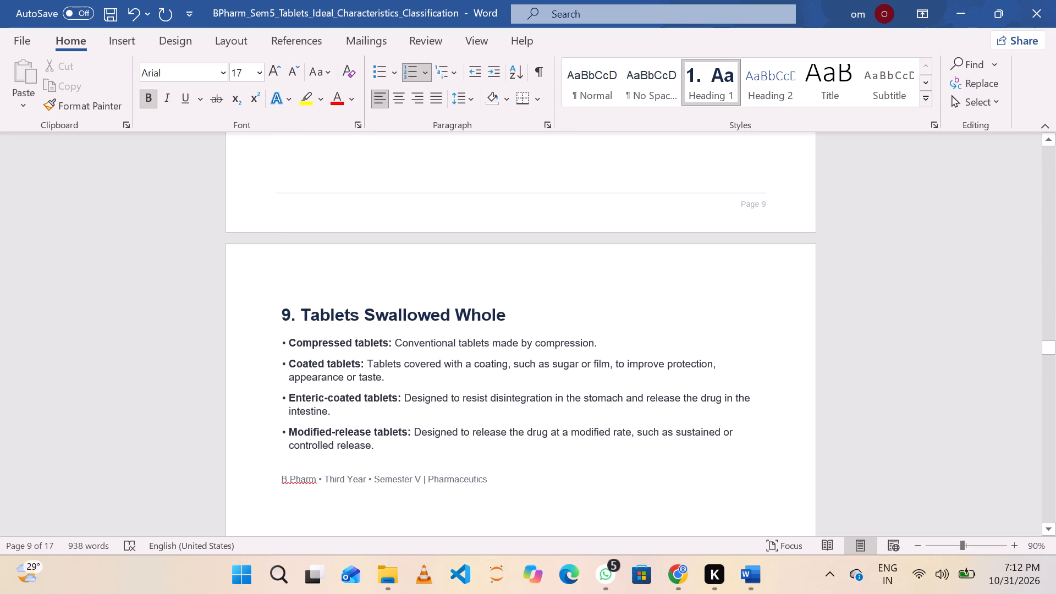
scroll(493, 350, "down", 5)
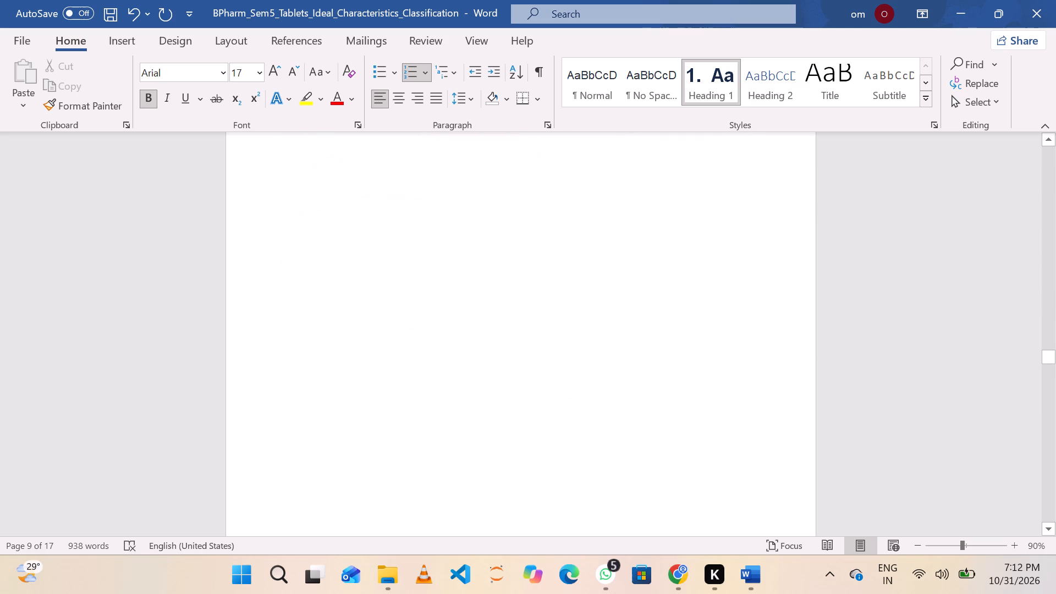
scroll(493, 350, "down", 4)
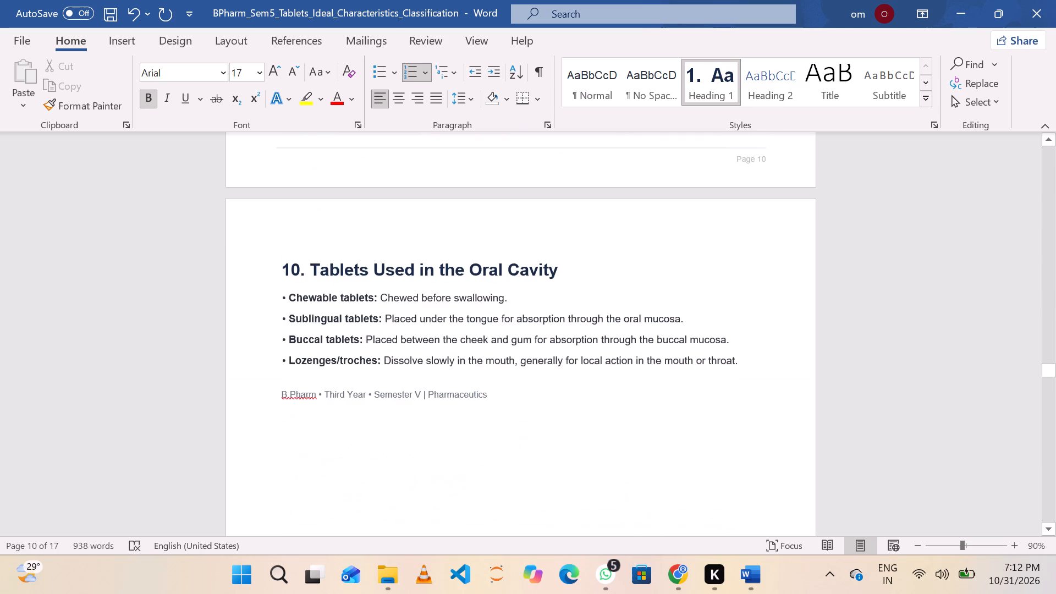
scroll(493, 350, "down", 1)
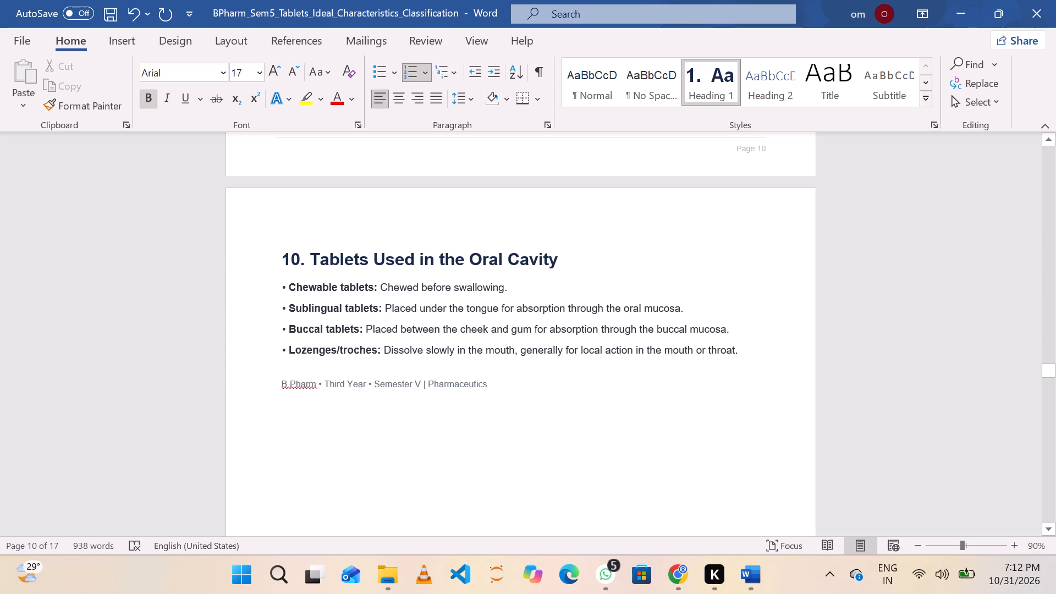
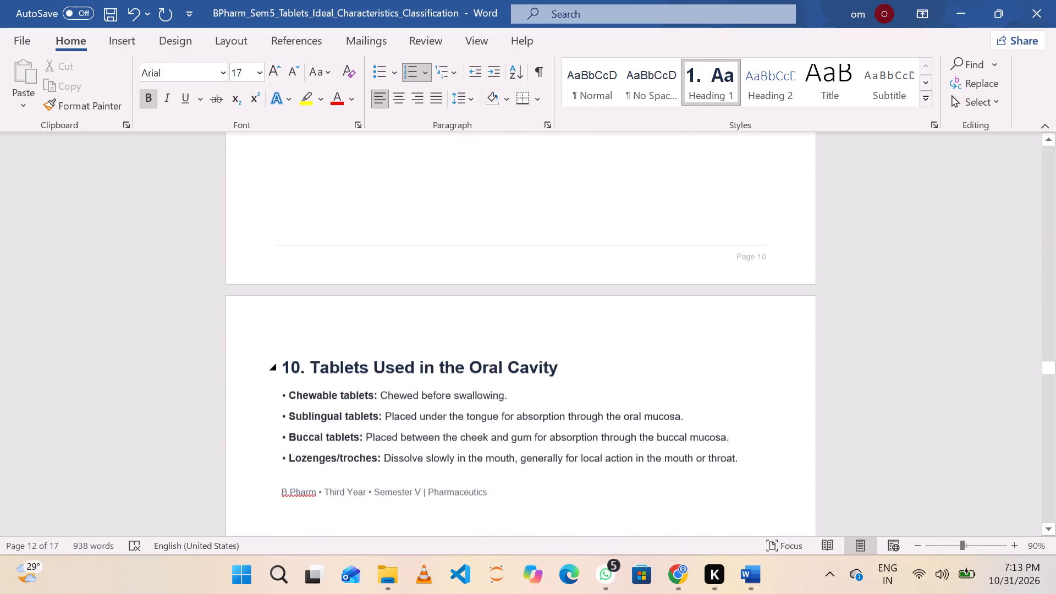
Go back from section 10 to section 8, Classification of Tablets, and re-examine its heading, bullet points and the rest of its page.
scroll(493, 350, "up", 4)
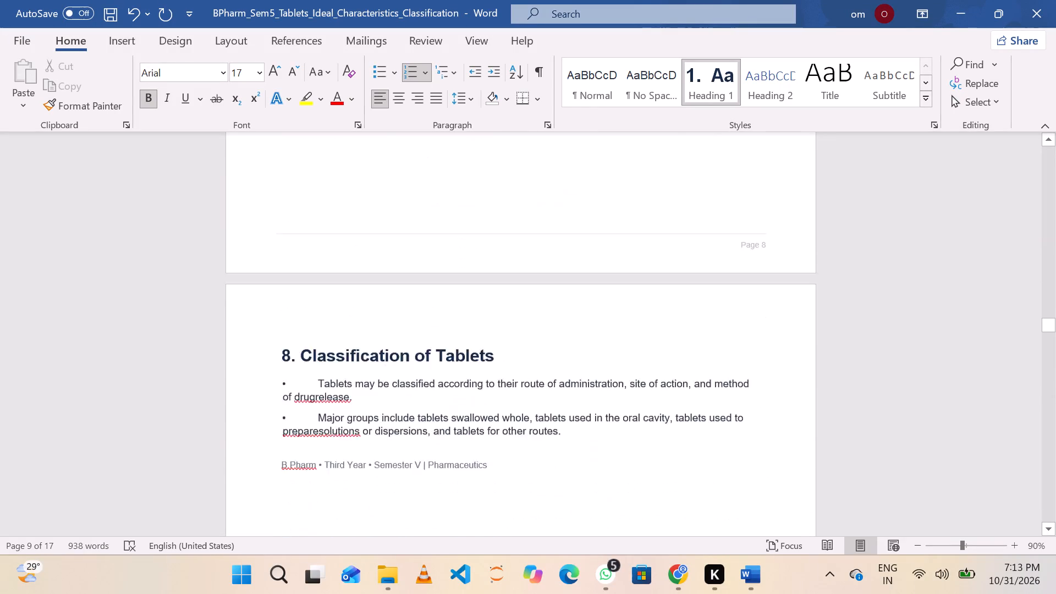
scroll(493, 350, "up", 1)
scroll(493, 350, "down", 6)
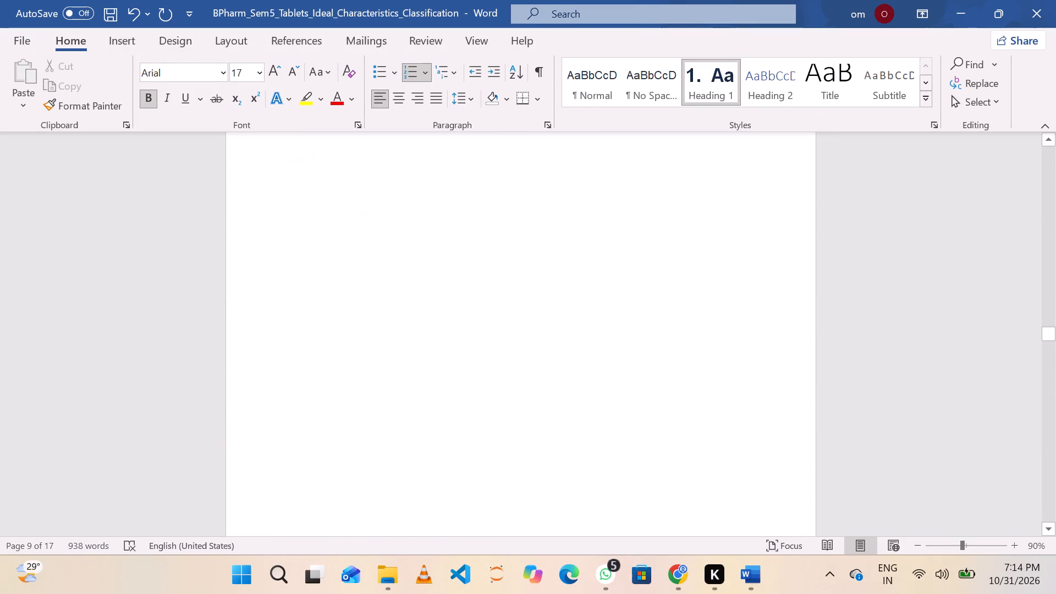
scroll(493, 350, "right", 2)
scroll(493, 350, "up", 4)
scroll(493, 350, "down", 2)
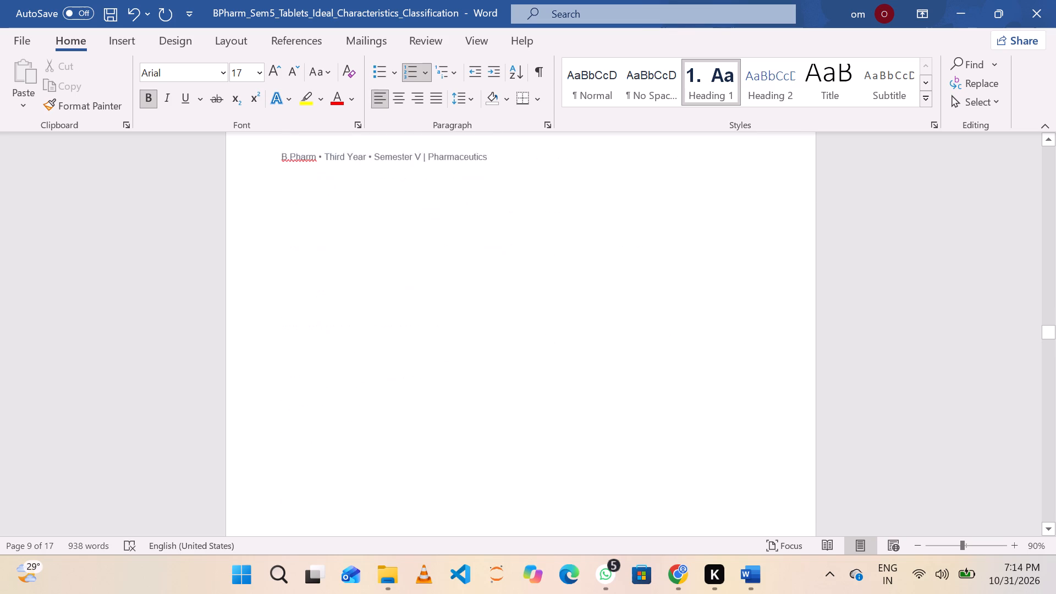
scroll(493, 350, "down", 3)
scroll(493, 350, "up", 5)
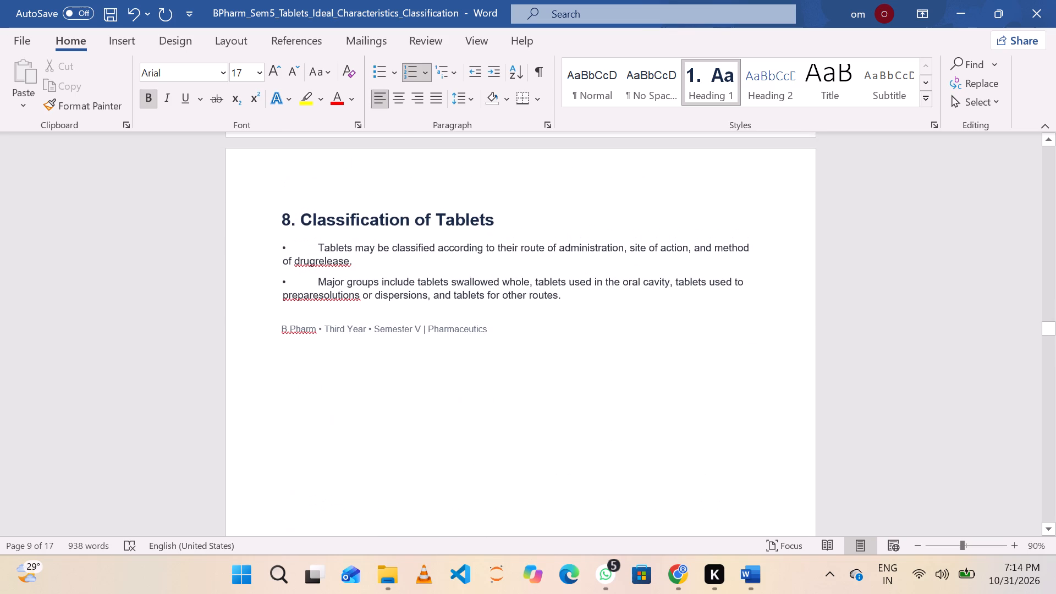
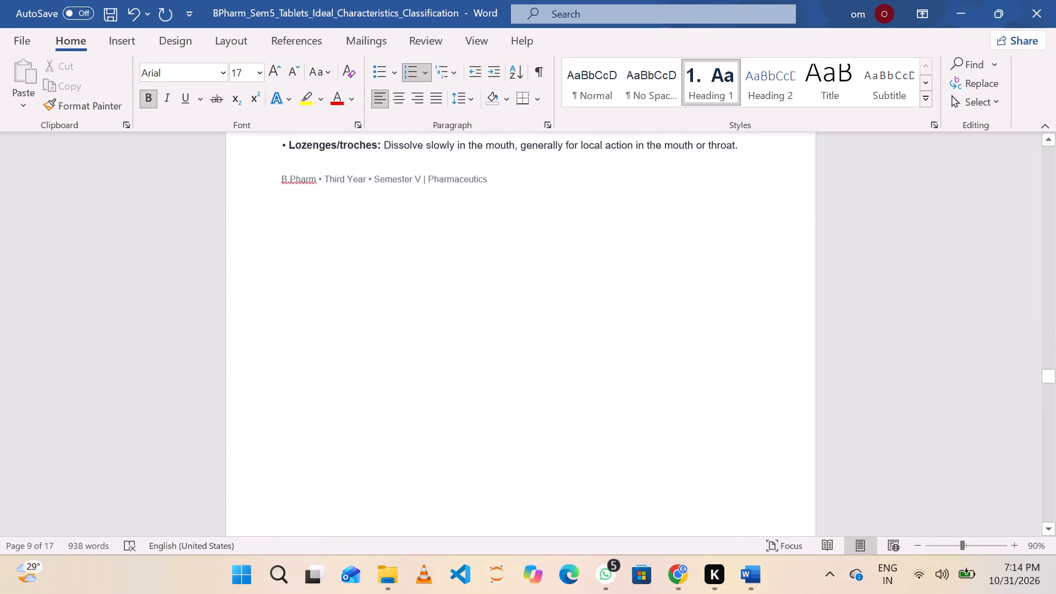
Examine section 10, Tablets Used in the Oral Cavity, including its bullet points and the surrounding page layout.
scroll(493, 350, "up", 4)
scroll(493, 350, "down", 6)
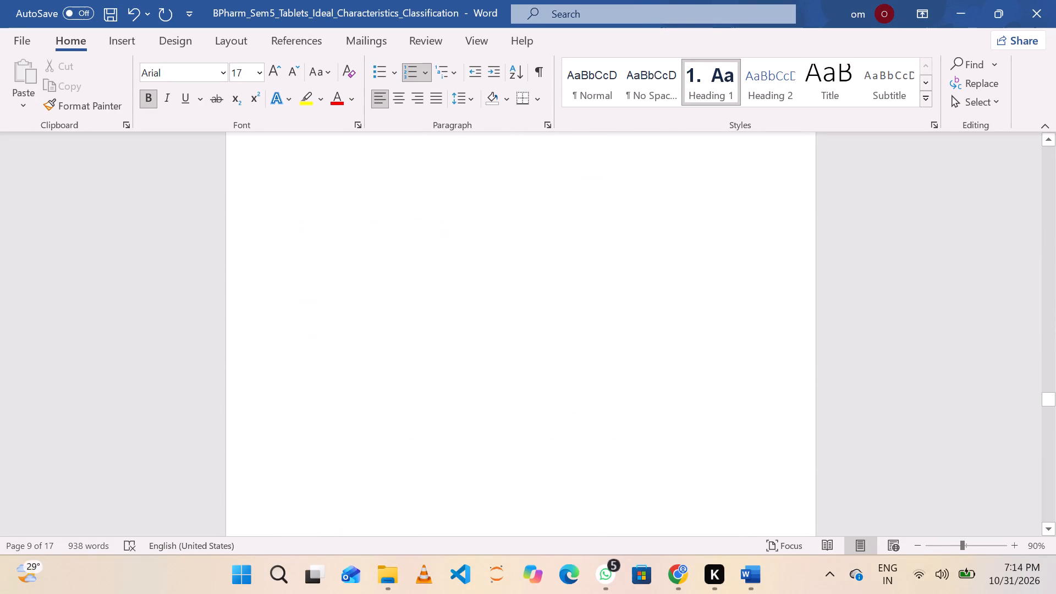
scroll(493, 350, "up", 11)
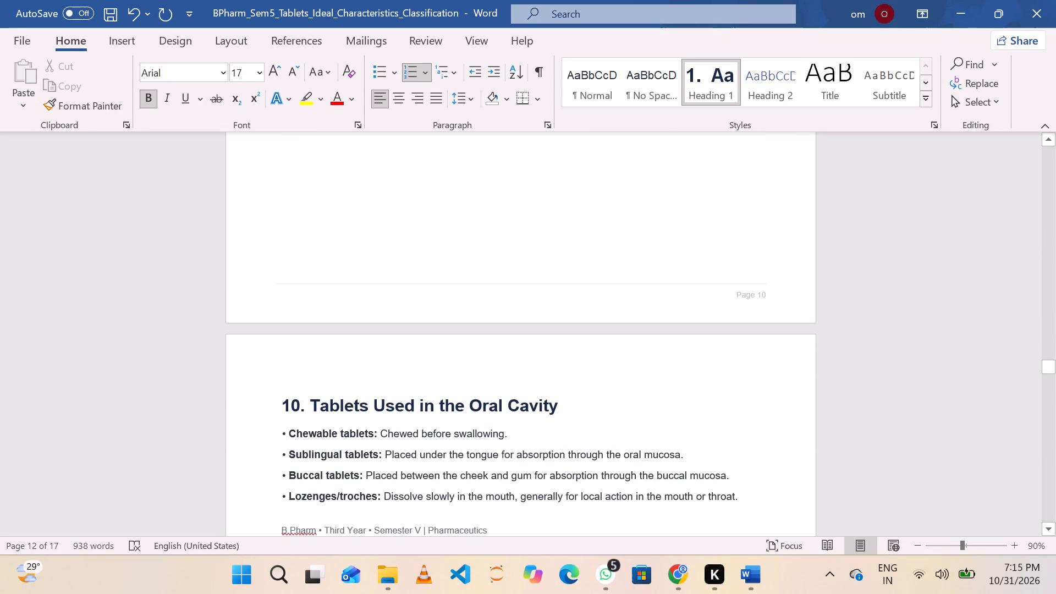
scroll(493, 350, "down", 1)
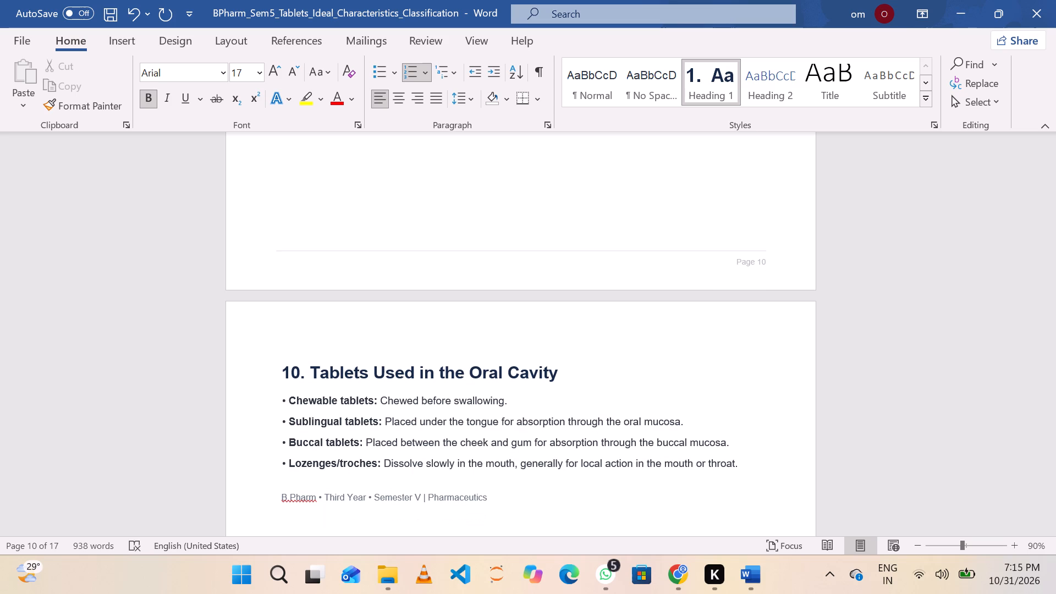
Examine sections 11 and 12, Tablets Used to Prepare Solutions or Dispersions and Tablets for Other Routes or Special Uses.
key("Down")
key("Down")
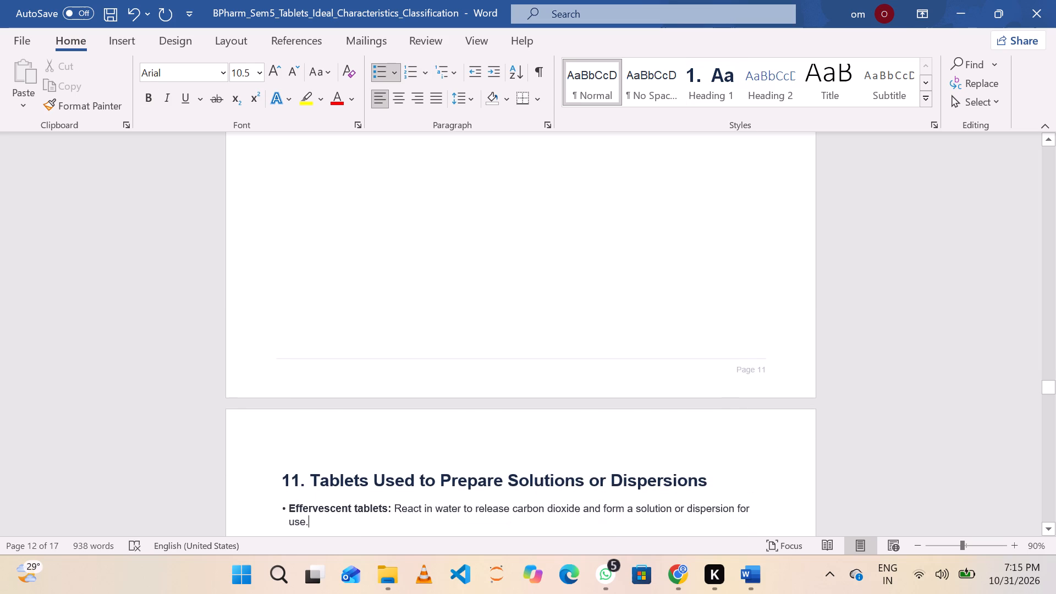
key("Down")
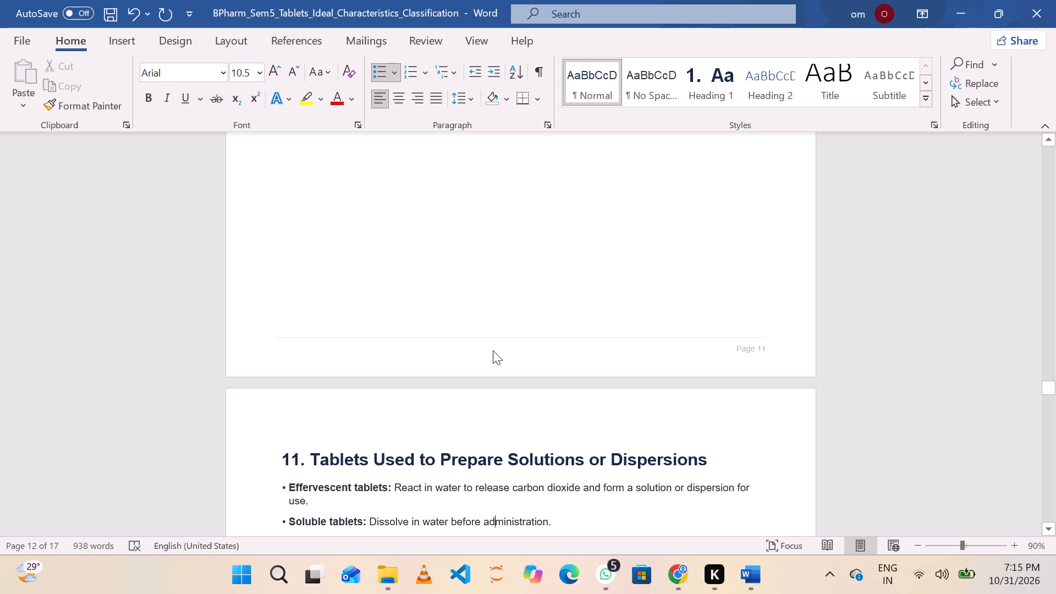
key("Down")
key("Down")
key("Down")
key("Down")
key("Up")
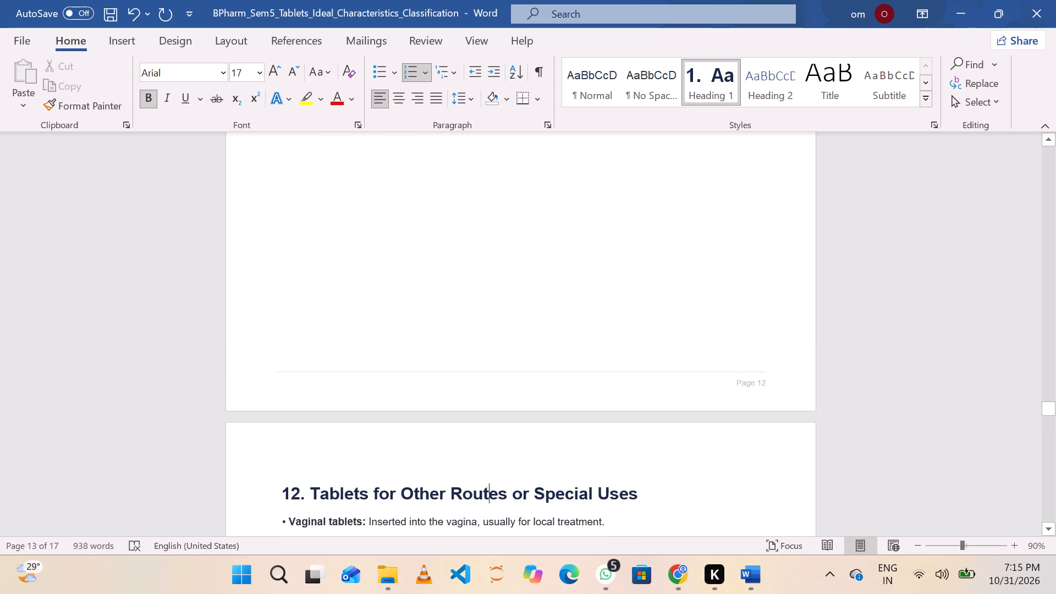
key("Up")
scroll(493, 350, "up", 1)
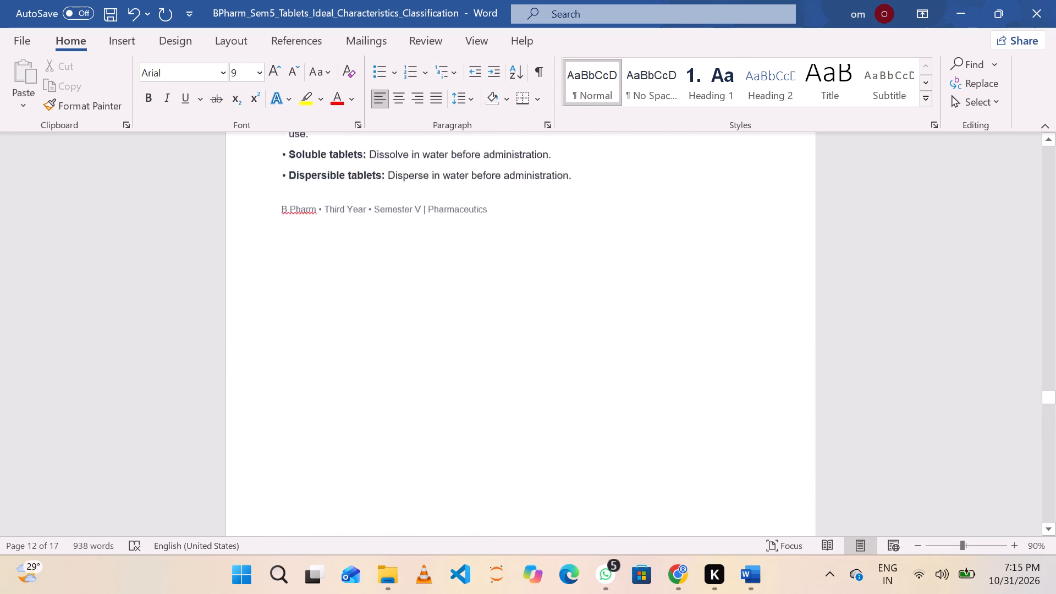
scroll(493, 350, "up", 1)
scroll(493, 350, "down", 5)
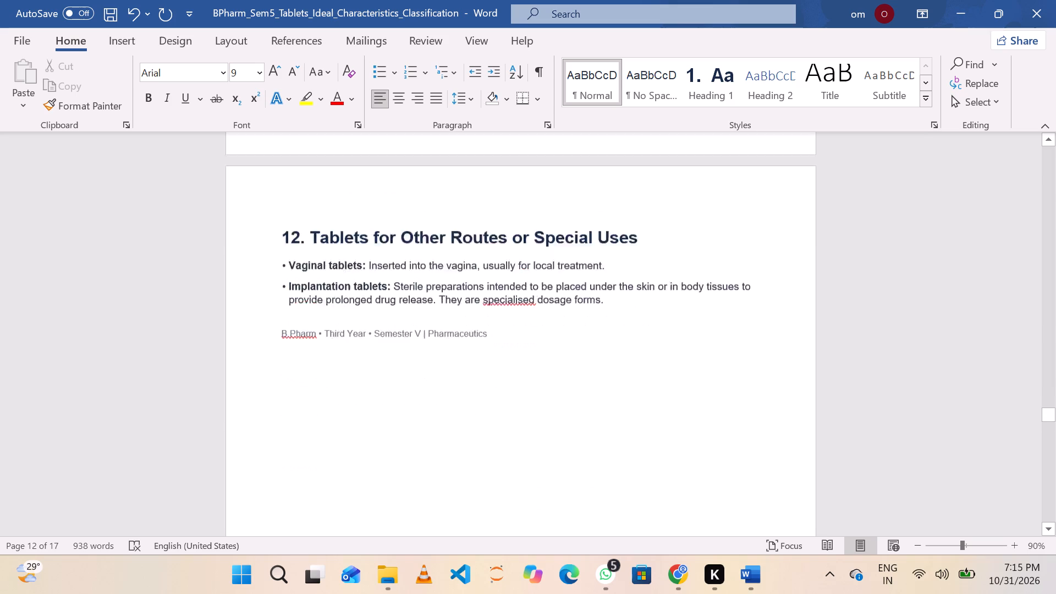
scroll(493, 350, "down", 1)
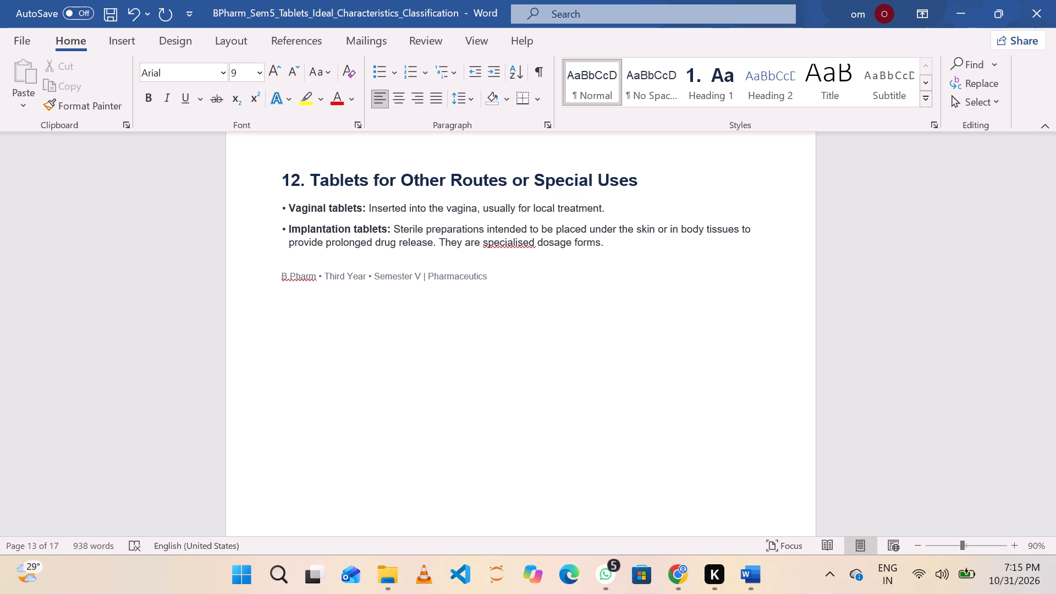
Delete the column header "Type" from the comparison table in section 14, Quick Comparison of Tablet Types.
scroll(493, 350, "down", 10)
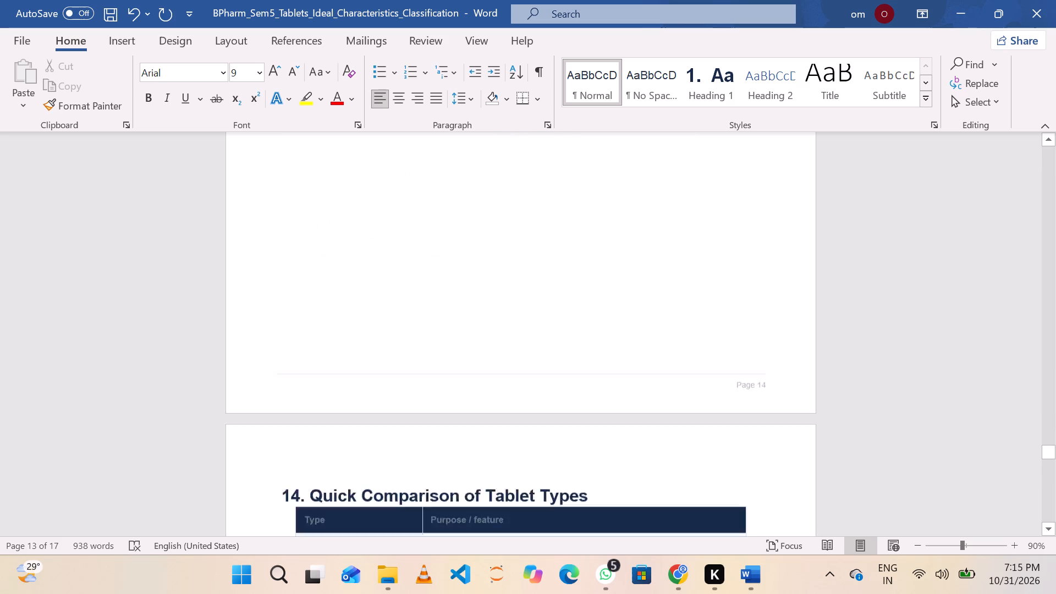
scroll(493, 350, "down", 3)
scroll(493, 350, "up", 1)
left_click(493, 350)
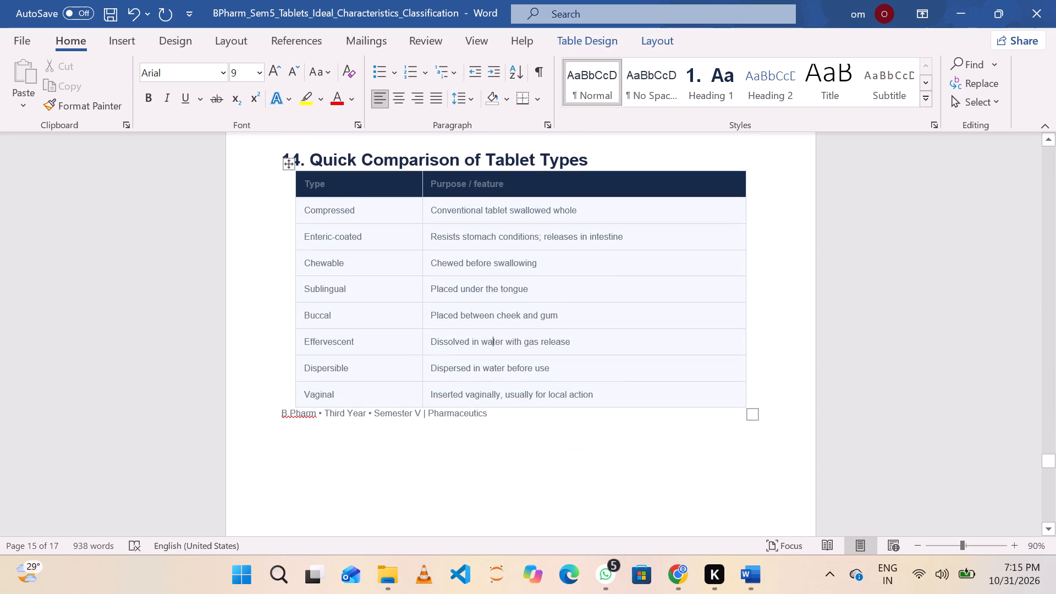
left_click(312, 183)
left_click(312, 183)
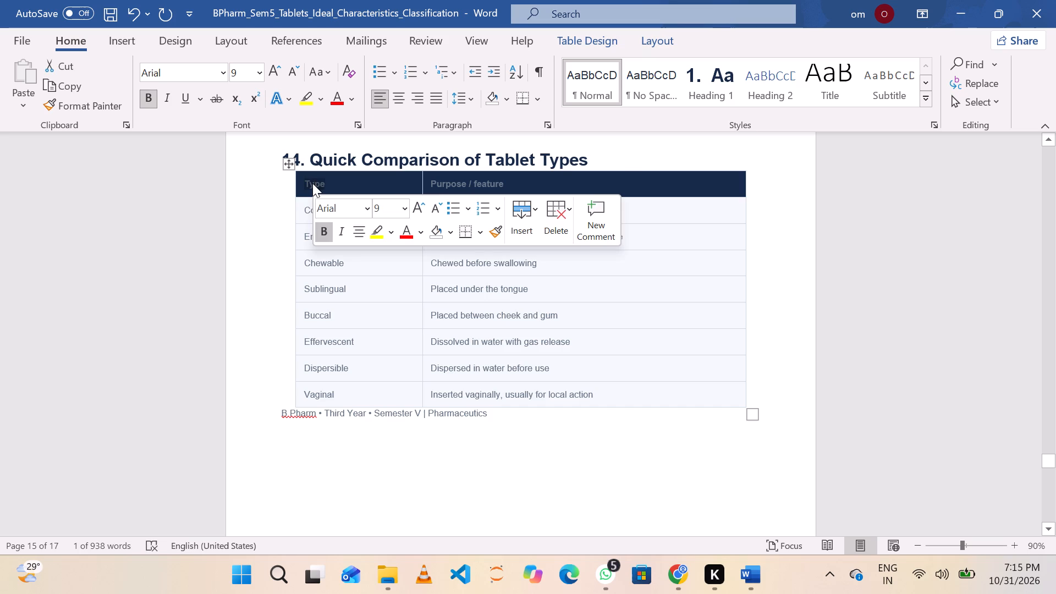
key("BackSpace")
Delete the whole Quick Comparison of Tablet Types section, including its heading, comparison table and the B.Pharm line below.
left_click_drag(318, 145, 399, 205)
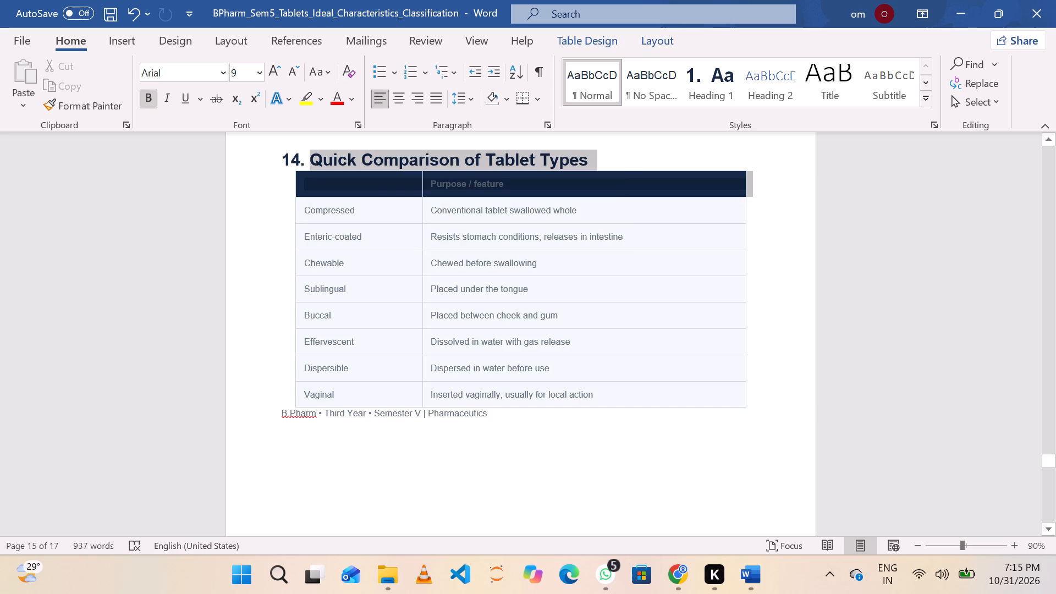
left_click_drag(399, 205, 596, 424)
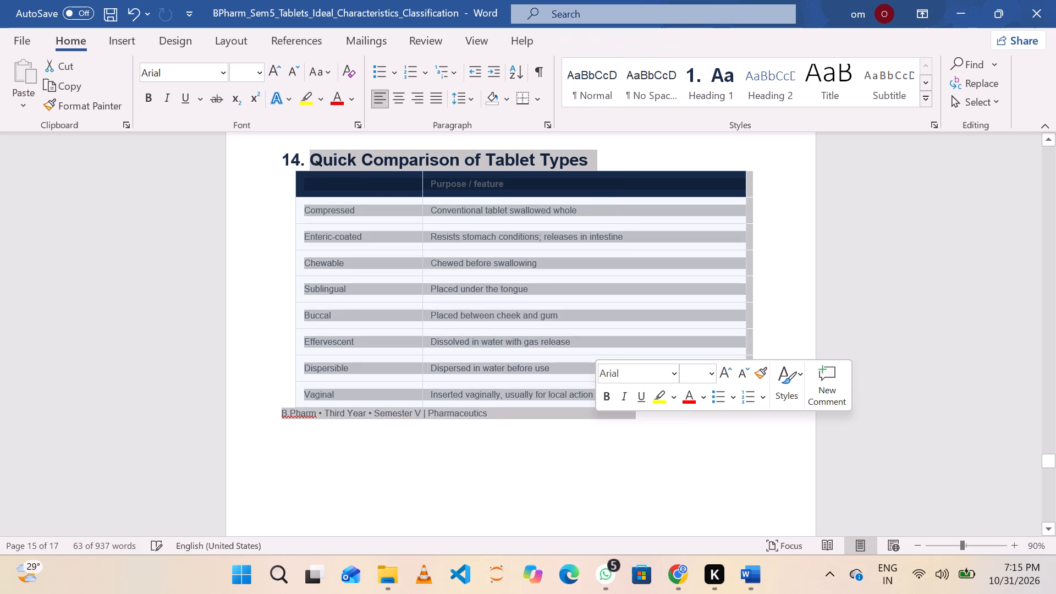
key("Delete")
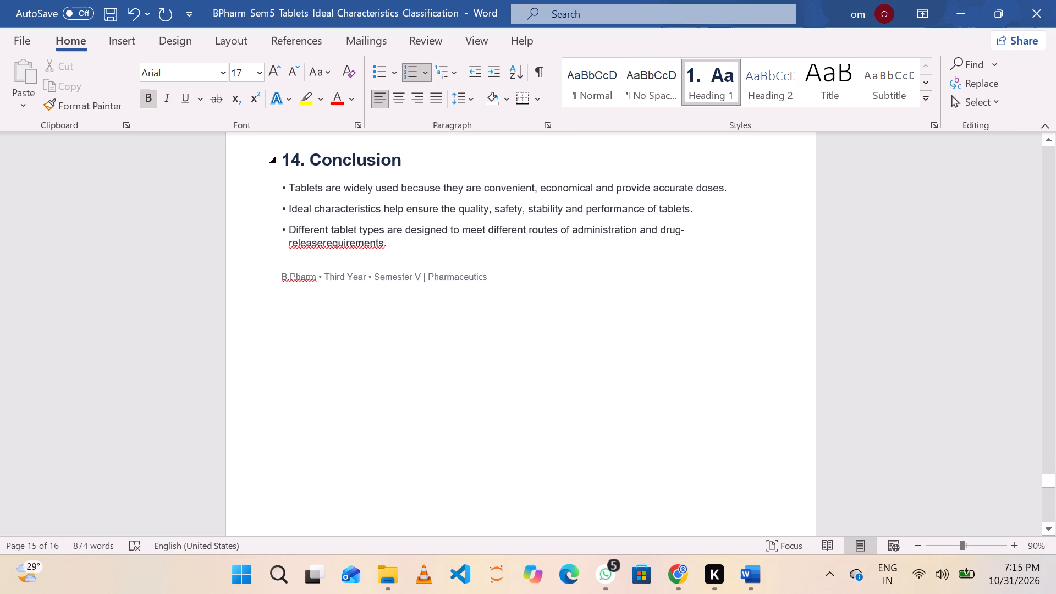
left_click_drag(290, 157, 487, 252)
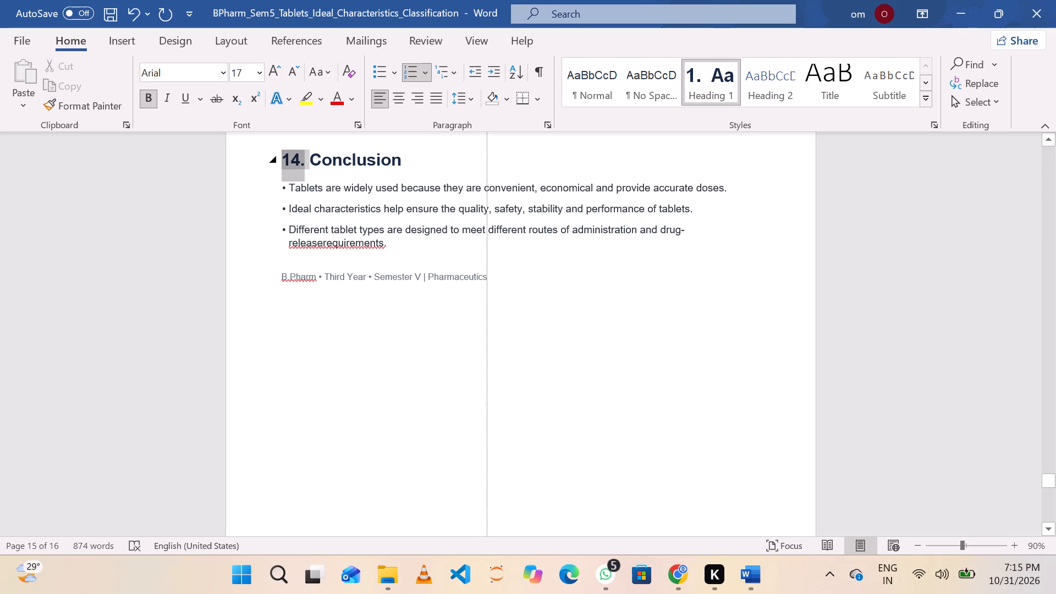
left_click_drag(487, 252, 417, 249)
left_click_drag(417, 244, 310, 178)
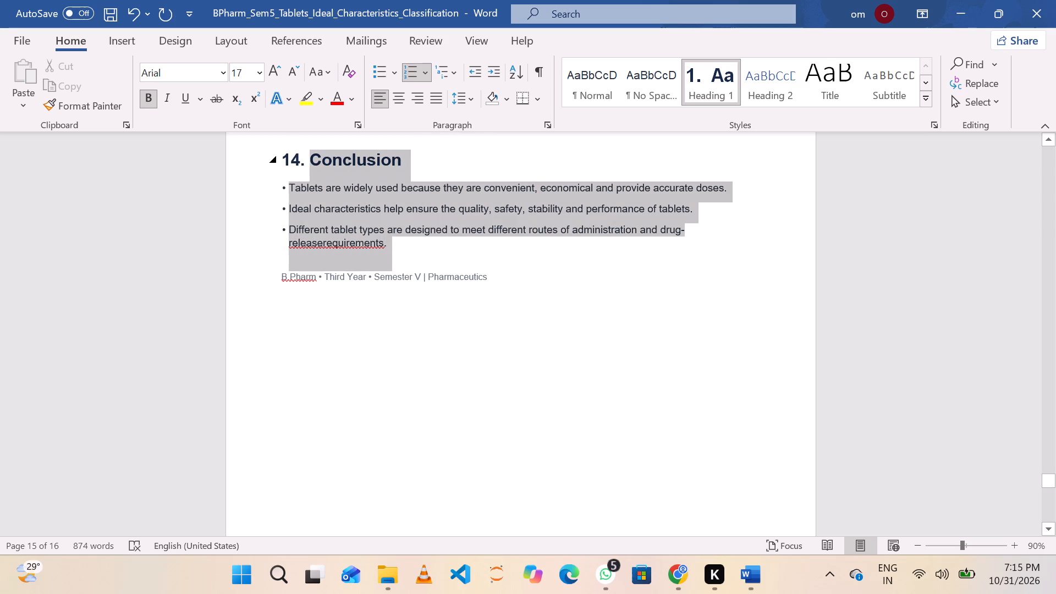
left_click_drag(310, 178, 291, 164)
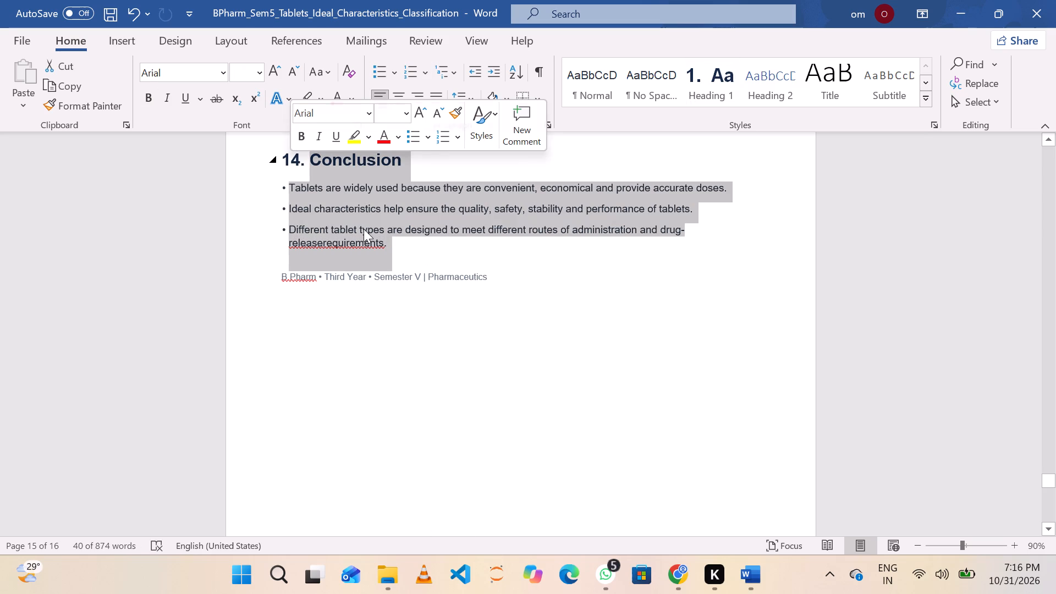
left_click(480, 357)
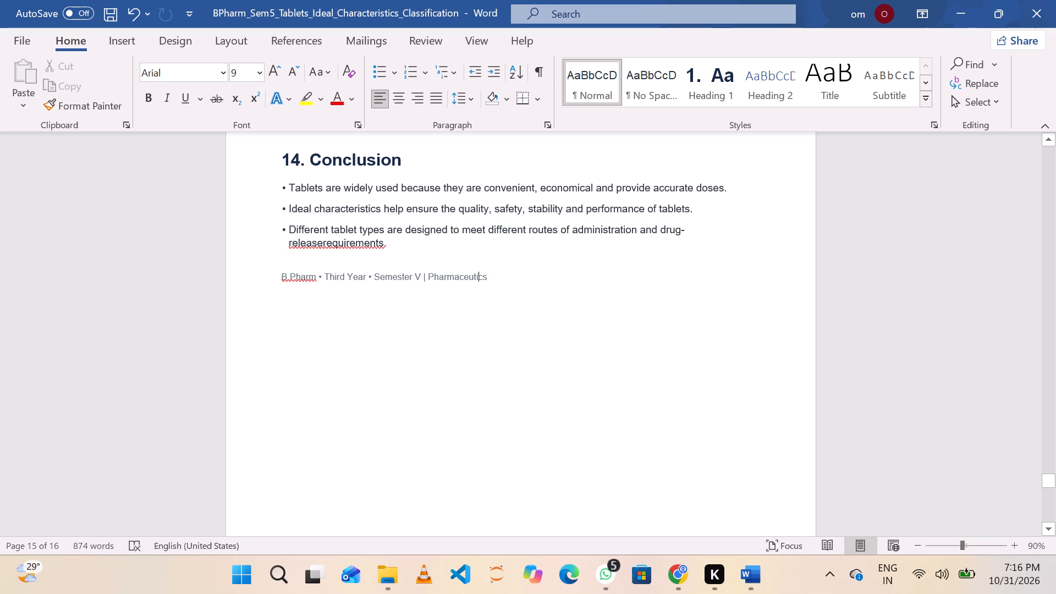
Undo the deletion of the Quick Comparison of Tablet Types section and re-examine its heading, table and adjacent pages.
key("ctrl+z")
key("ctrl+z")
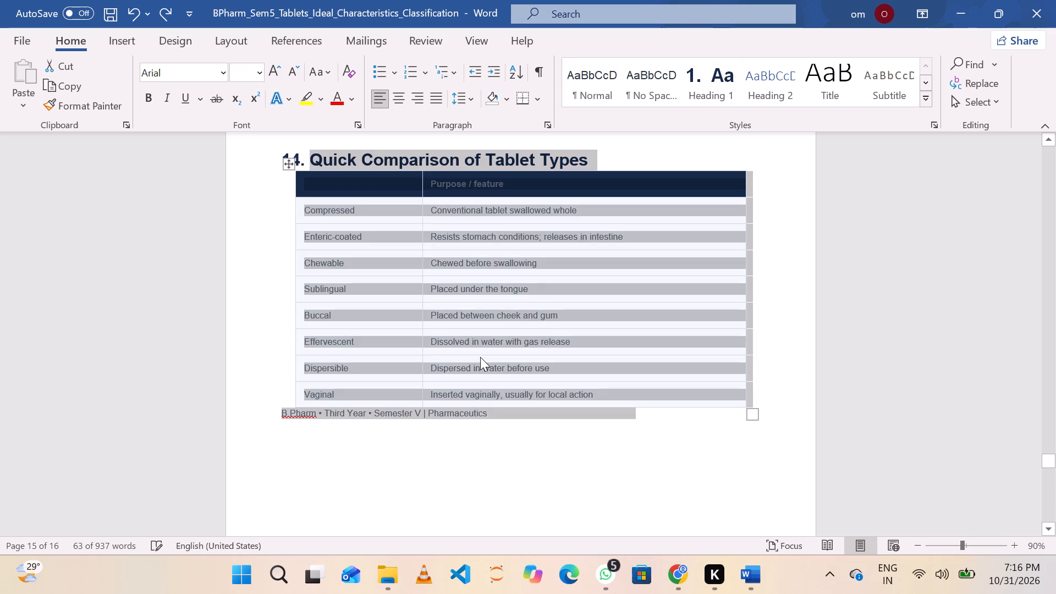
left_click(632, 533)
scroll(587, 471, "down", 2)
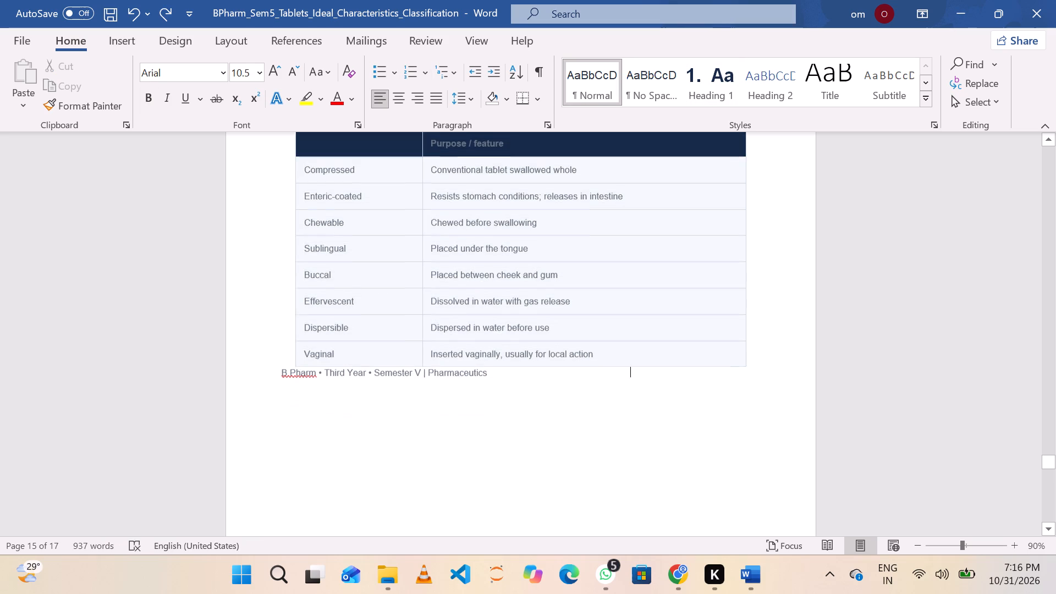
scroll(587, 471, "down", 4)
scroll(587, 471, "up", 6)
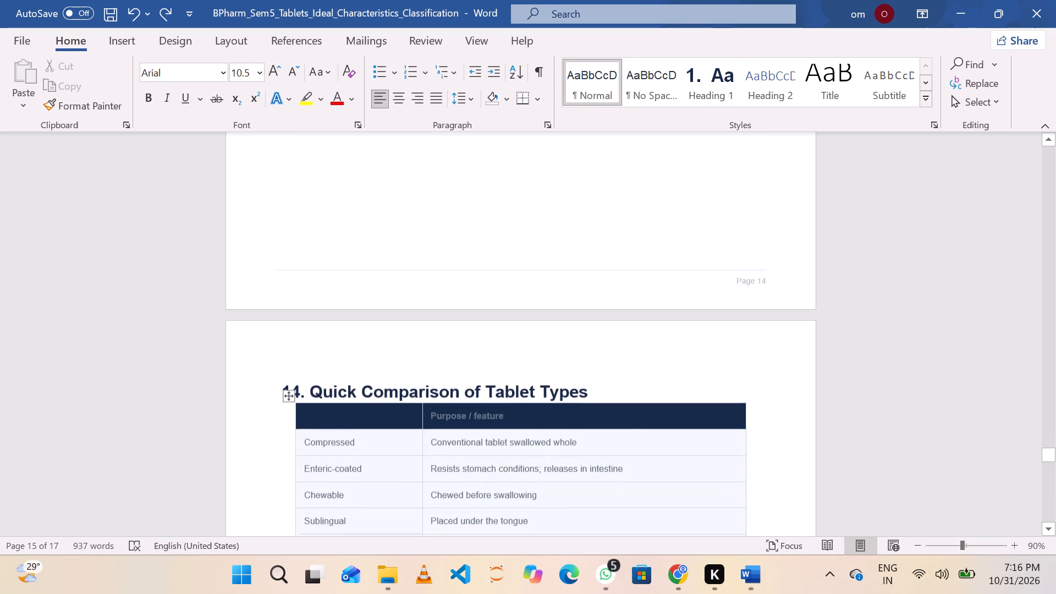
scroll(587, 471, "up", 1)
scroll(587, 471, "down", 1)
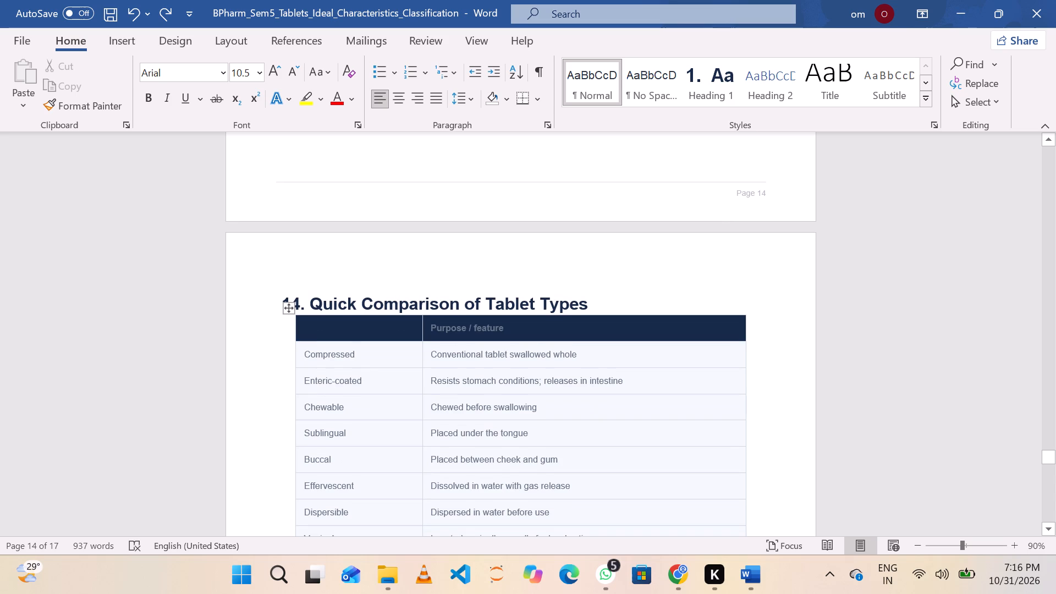
Redo the deletion of the Quick Comparison of Tablet Types section.
key("ctrl+y")
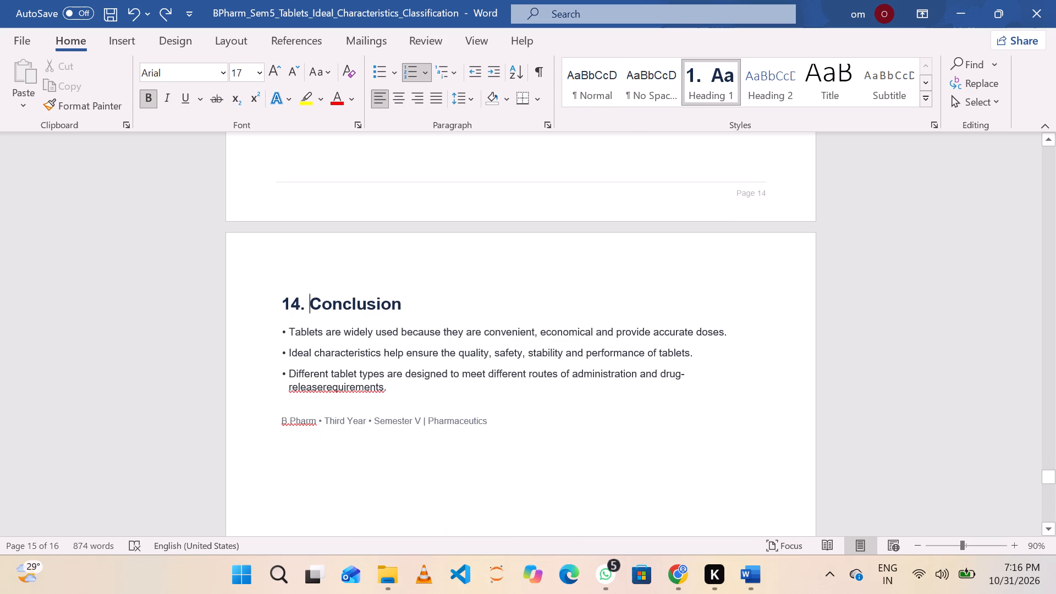
Examine the References section and its bullet points on the last page of the document.
scroll(584, 461, "down", 6)
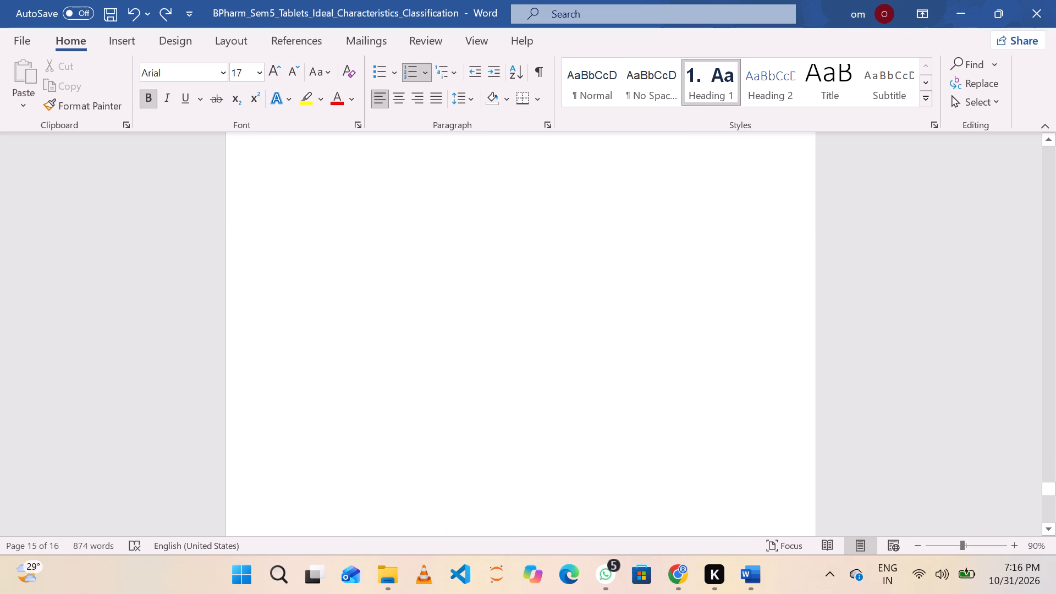
scroll(584, 461, "down", 2)
scroll(584, 461, "up", 3)
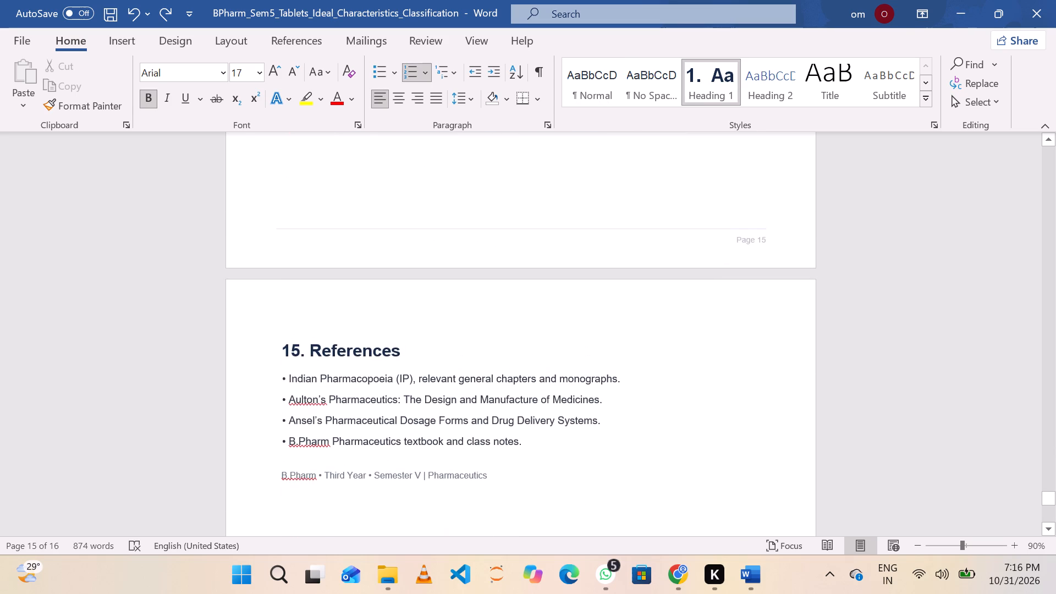
scroll(584, 461, "down", 2)
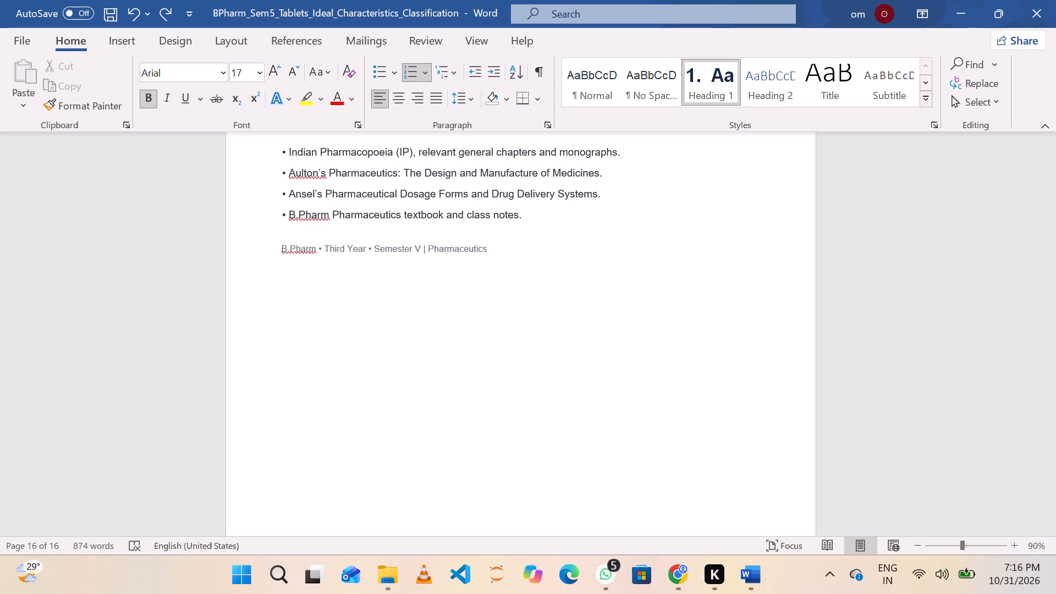
scroll(584, 461, "up", 4)
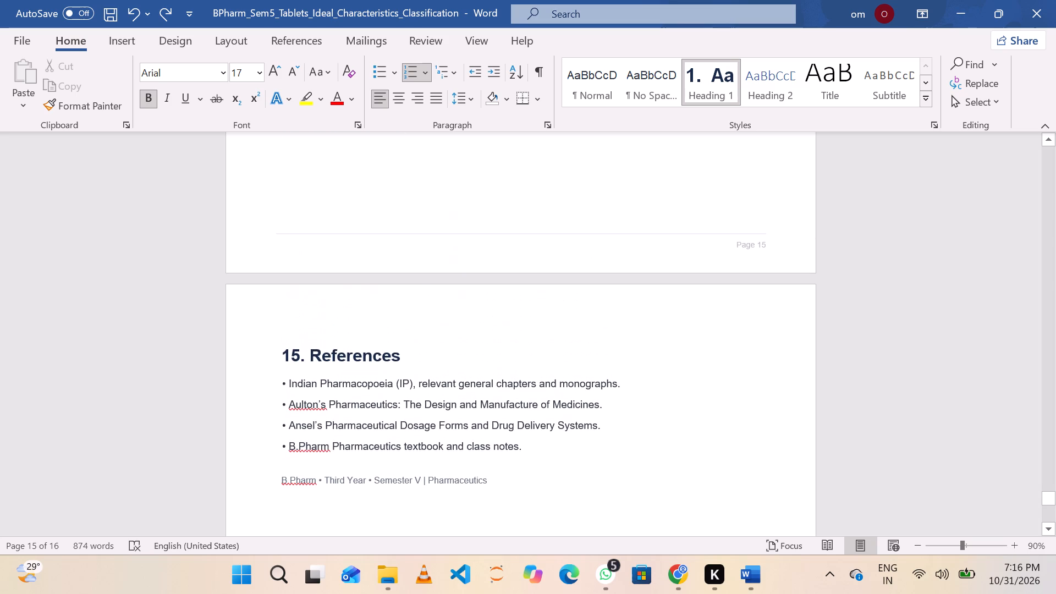
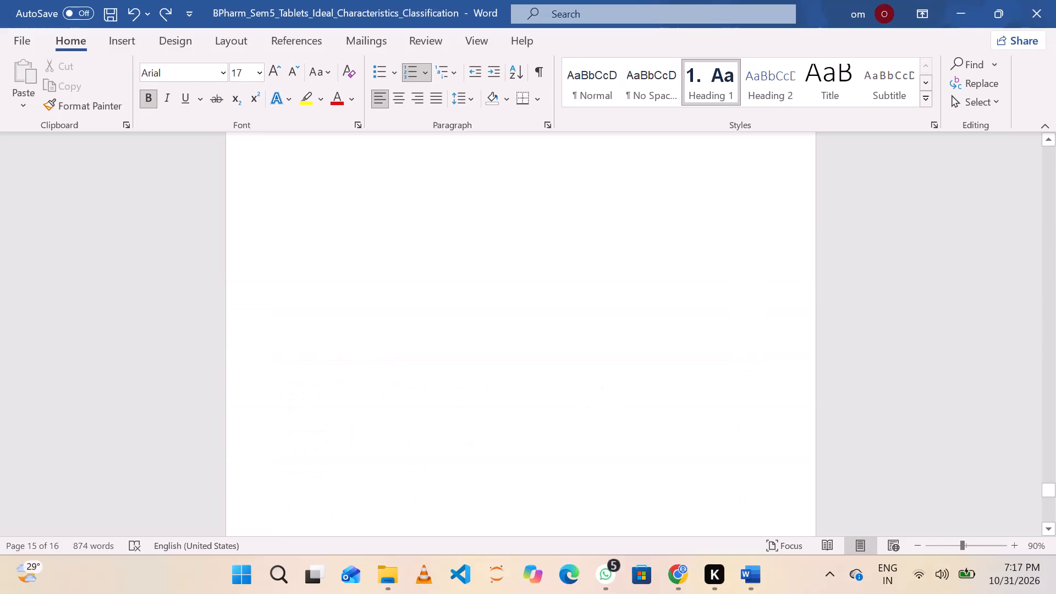
Review the pages from the end back through Tablets Used in the Oral Cavity and Tablets Swallowed Whole to Classification of Tablets.
scroll(584, 461, "up", 11)
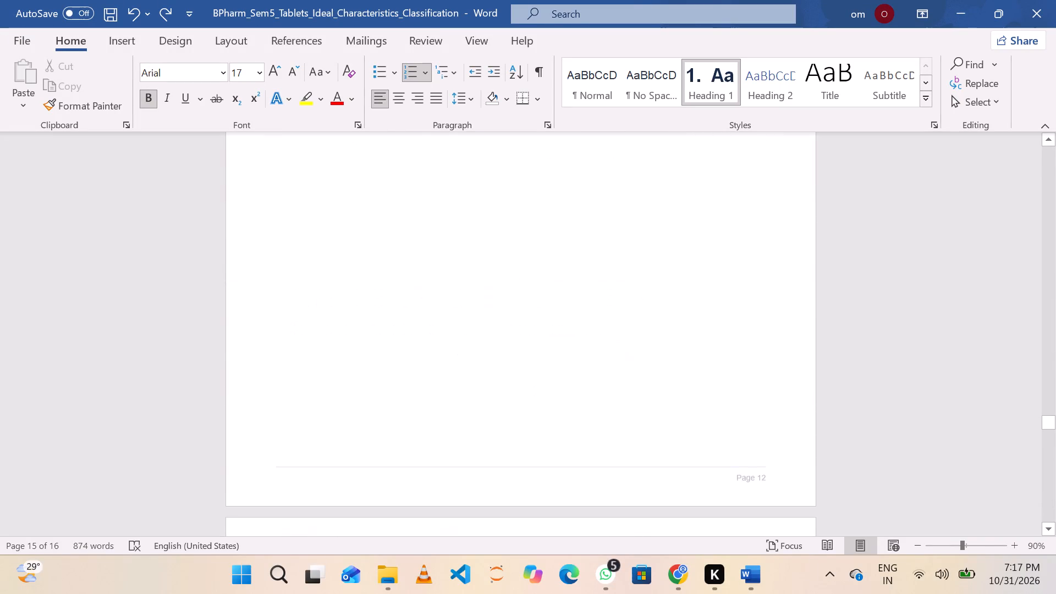
scroll(584, 461, "up", 8)
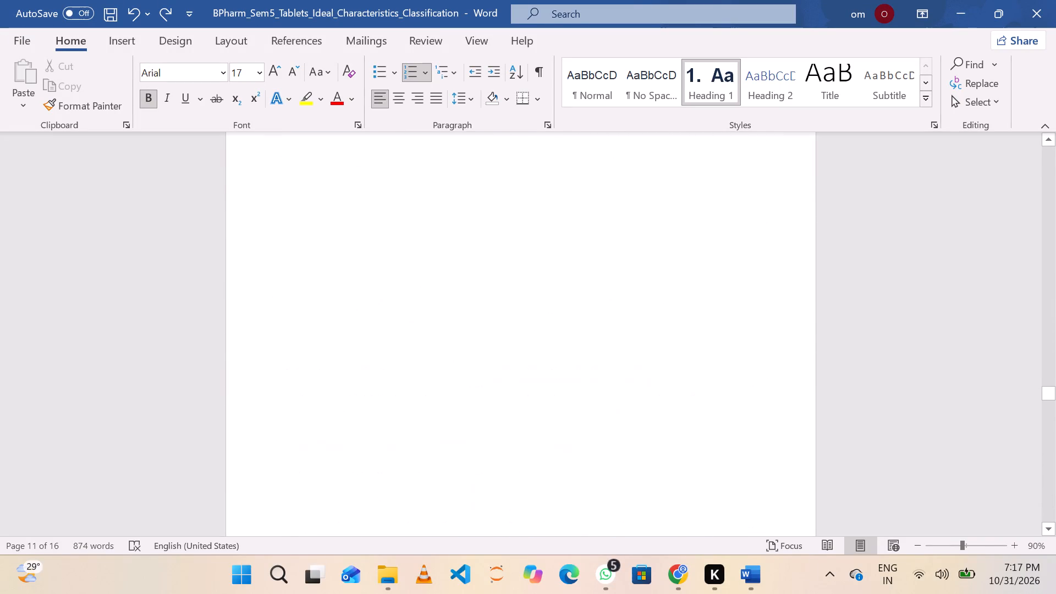
scroll(584, 461, "up", 5)
scroll(584, 461, "down", 5)
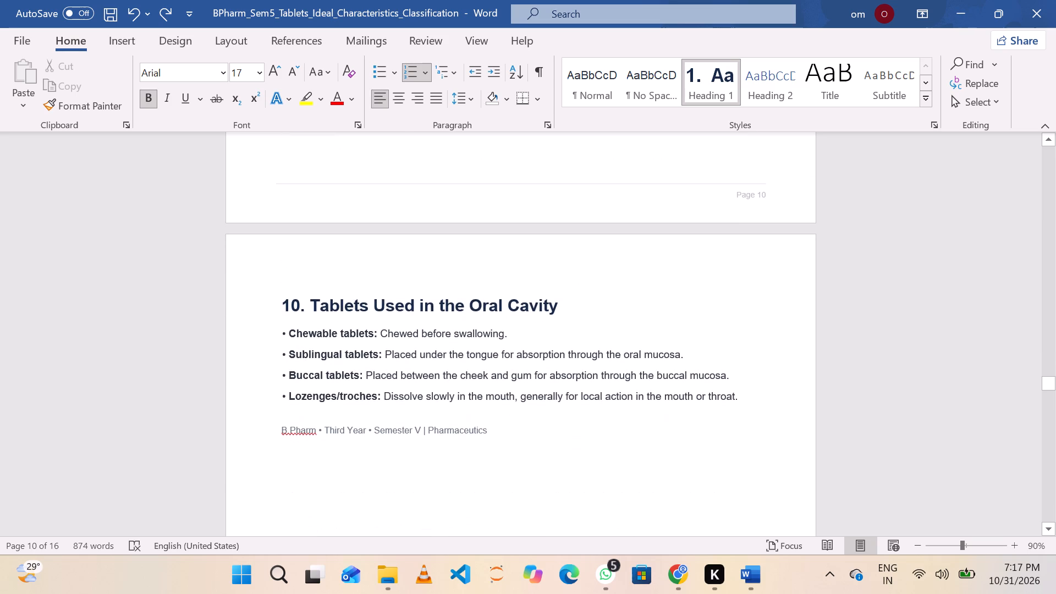
scroll(584, 461, "up", 6)
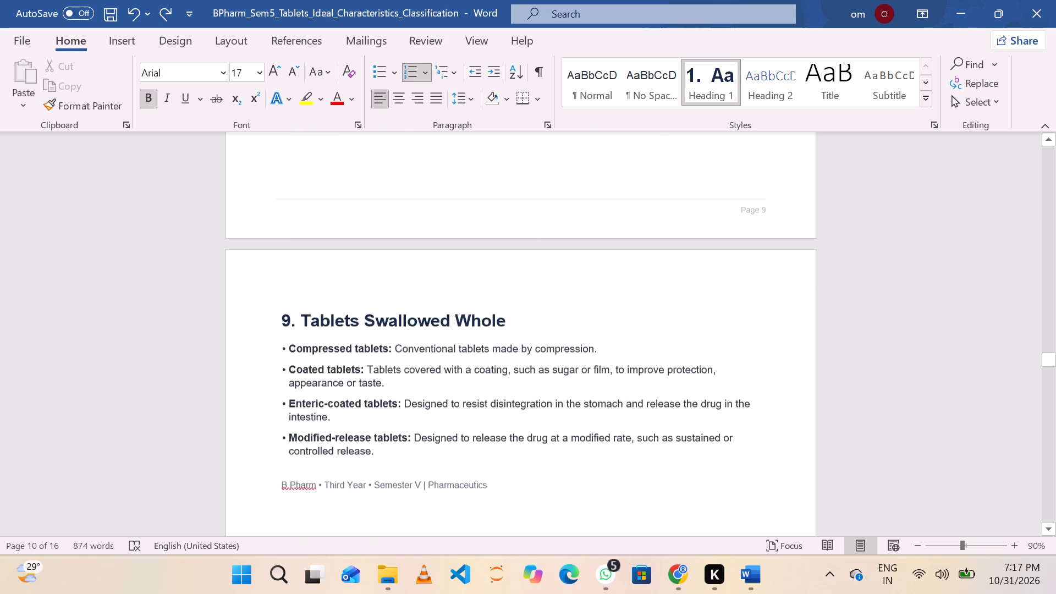
scroll(584, 461, "up", 2)
scroll(584, 461, "down", 1)
scroll(584, 461, "up", 1)
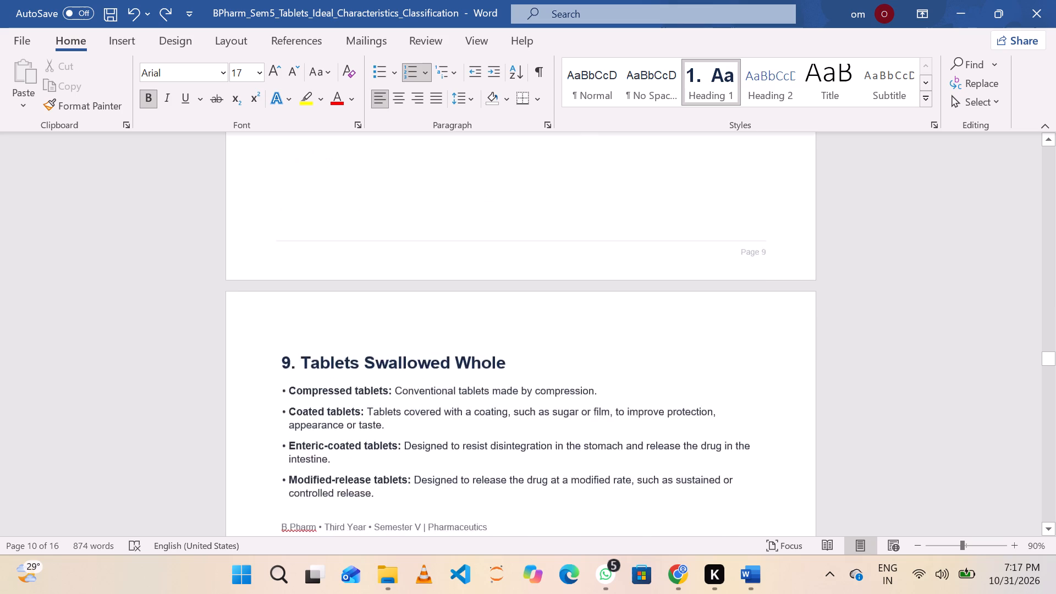
scroll(584, 461, "up", 4)
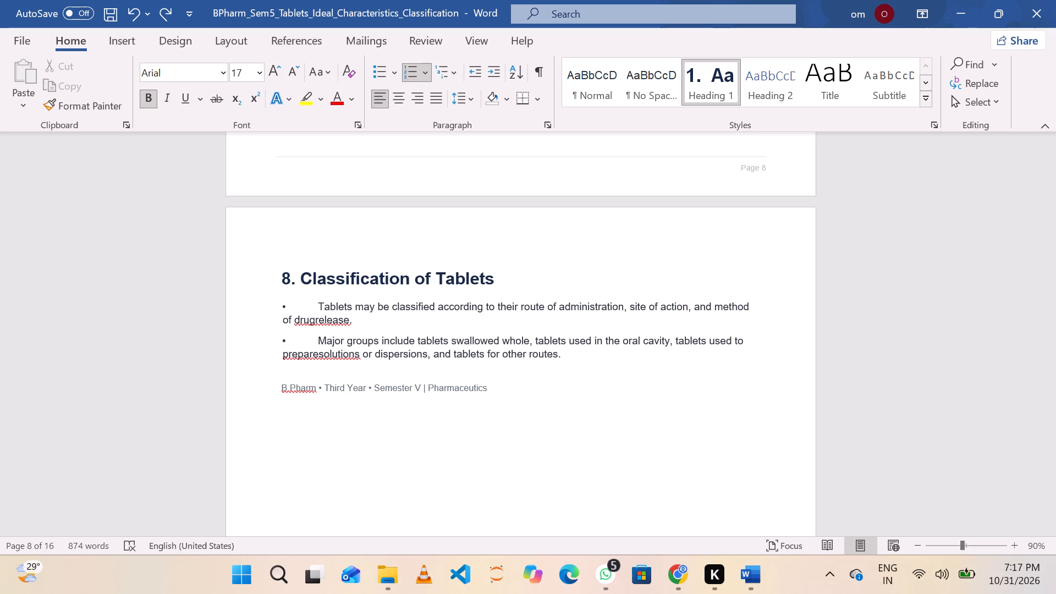
Delete both bullet points under the Classification of Tablets heading, along with the start of the B.Pharm line through "Semester".
left_click_drag(321, 304, 387, 391)
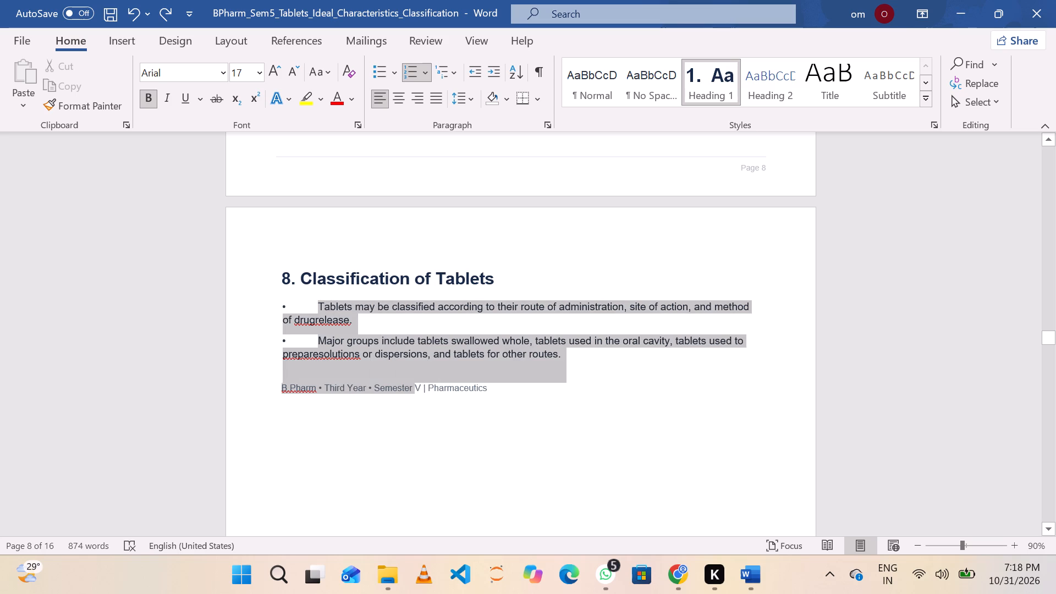
left_click_drag(387, 391, 408, 400)
key("Delete")
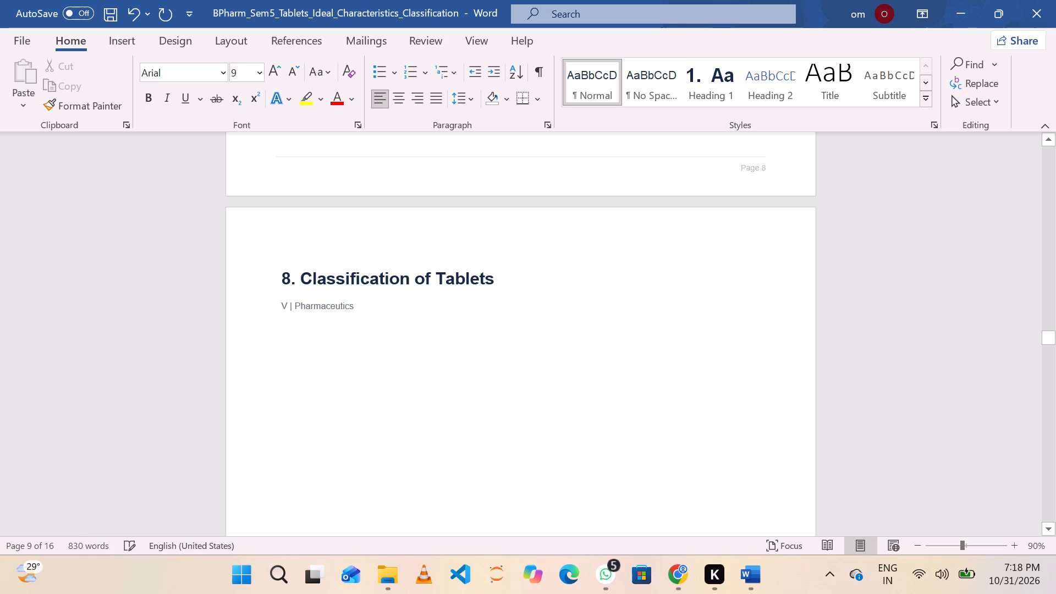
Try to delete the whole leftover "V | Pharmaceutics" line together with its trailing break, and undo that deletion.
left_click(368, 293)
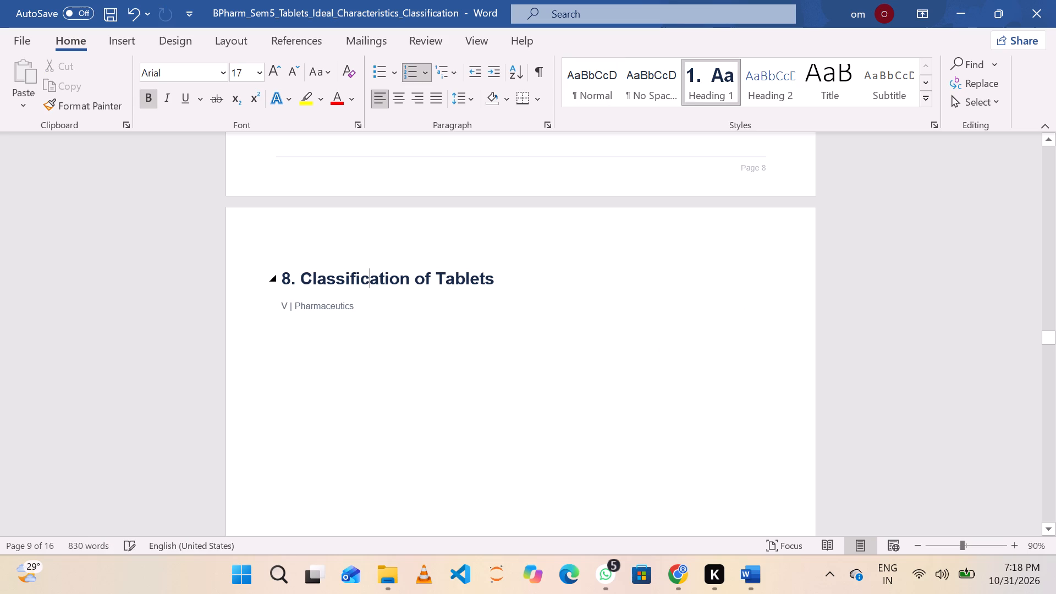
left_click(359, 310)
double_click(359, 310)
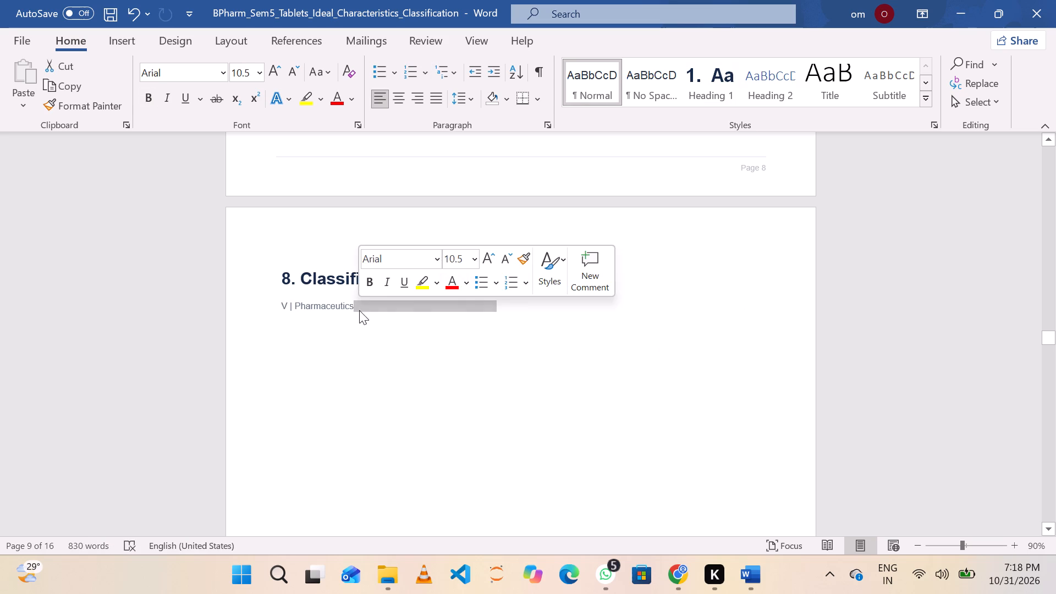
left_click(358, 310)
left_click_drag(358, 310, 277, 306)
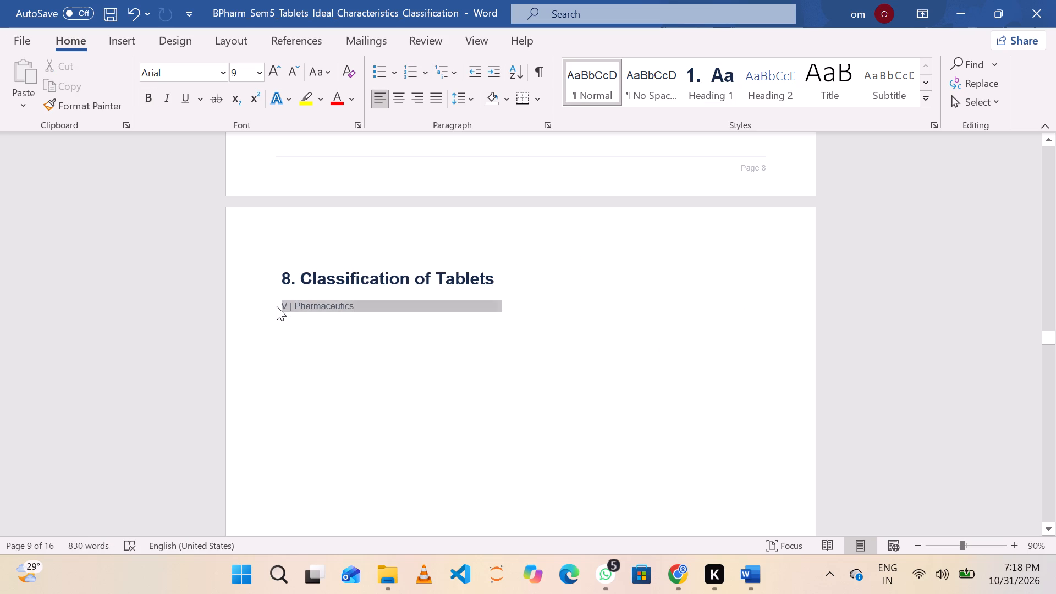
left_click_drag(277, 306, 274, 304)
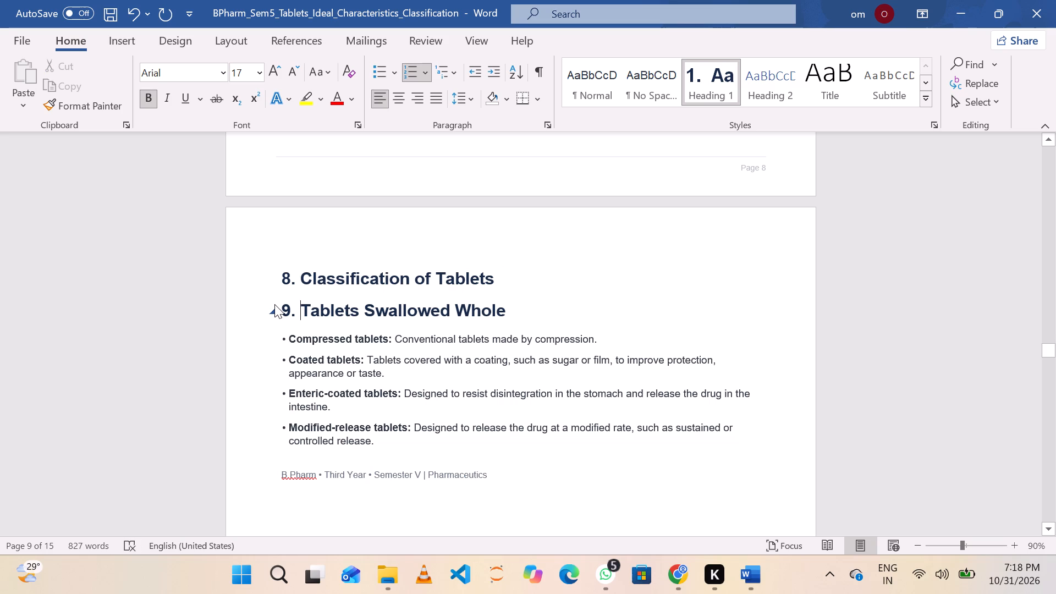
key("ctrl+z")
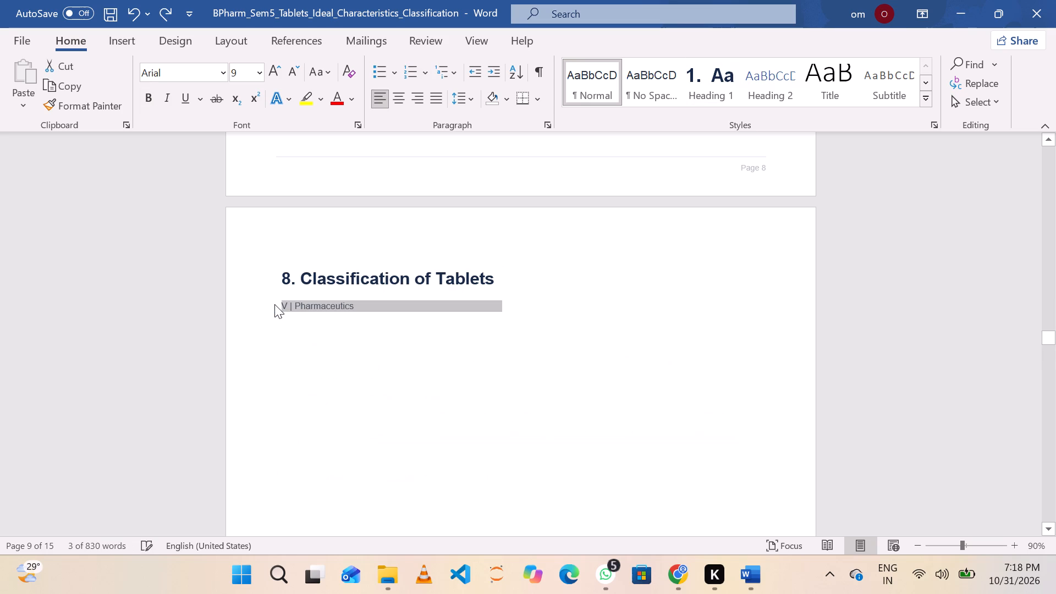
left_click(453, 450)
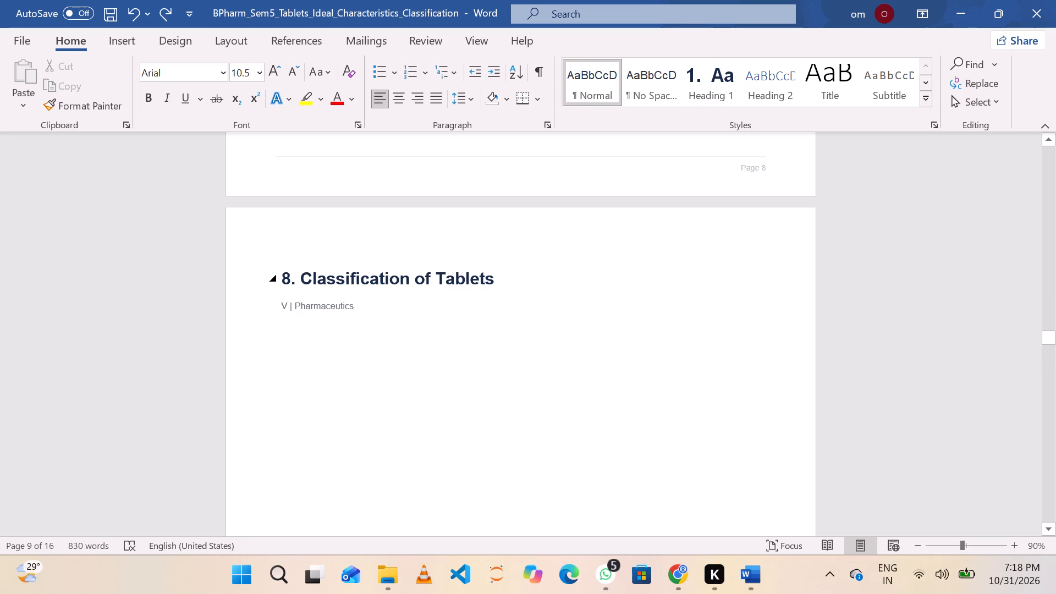
Erase only the leftover text "V | Pharmaceutics" under the Classification of Tablets heading, keeping the following section on its own page.
left_click(348, 310)
key("Right")
key("BackSpace")
key("BackSpace")
key("BackSpace")
key("BackSpace")
key("BackSpace")
key("BackSpace")
key("BackSpace")
key("BackSpace")
key("BackSpace")
key("BackSpace")
key("BackSpace")
key("BackSpace")
key("BackSpace")
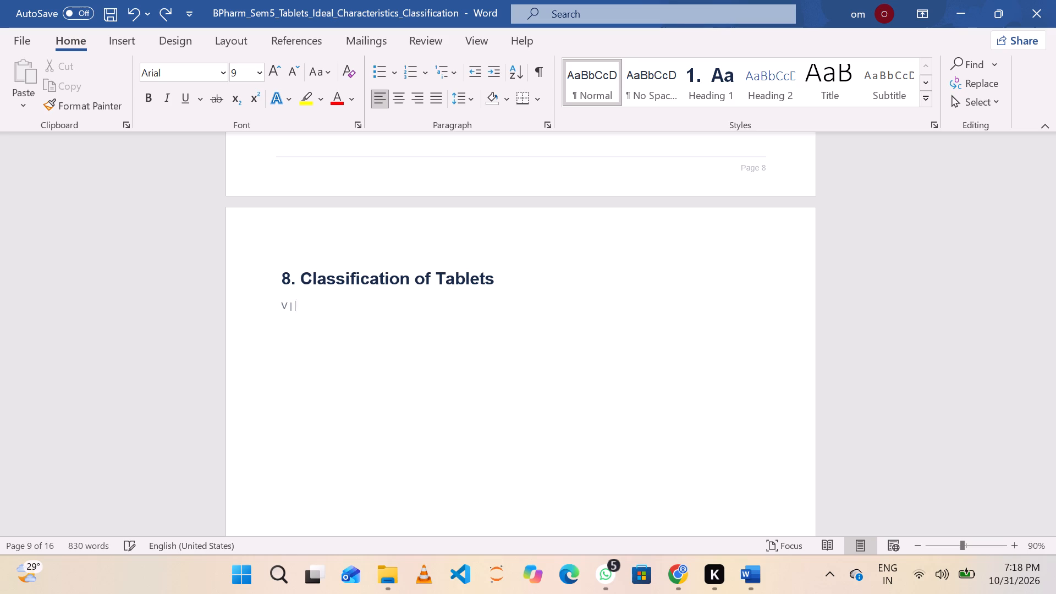
key("BackSpace")
key("BackSpace")
key("BackSpace")
key("BackSpace")
key("BackSpace")
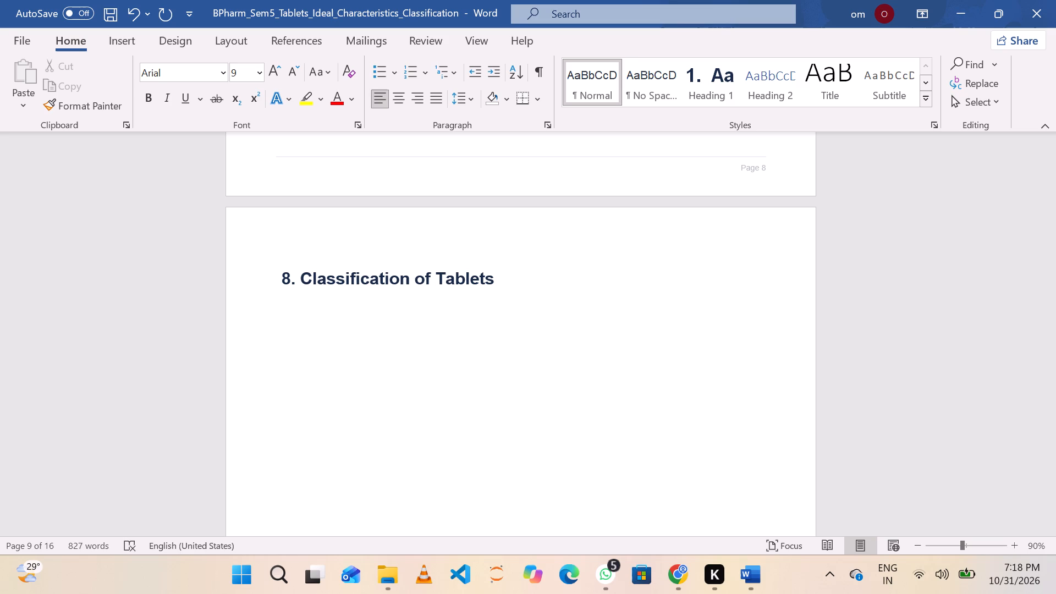
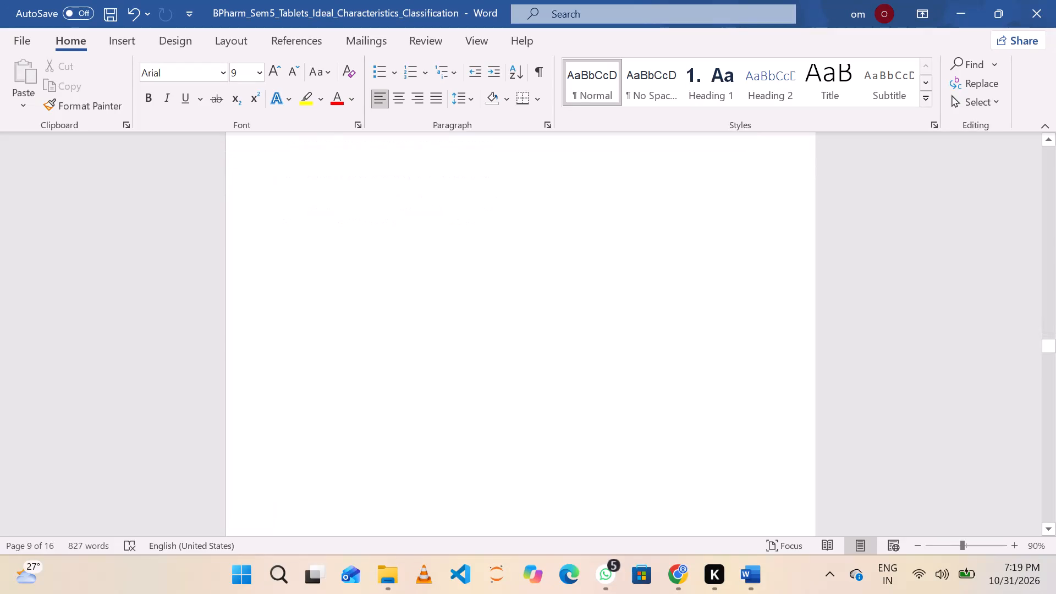
Review the sections from Tablets Swallowed Whole through Tablets for Other Routes or Special Uses, then back around Limitations and Classification of Tablets.
scroll(350, 311, "down", 5)
scroll(350, 311, "up", 1)
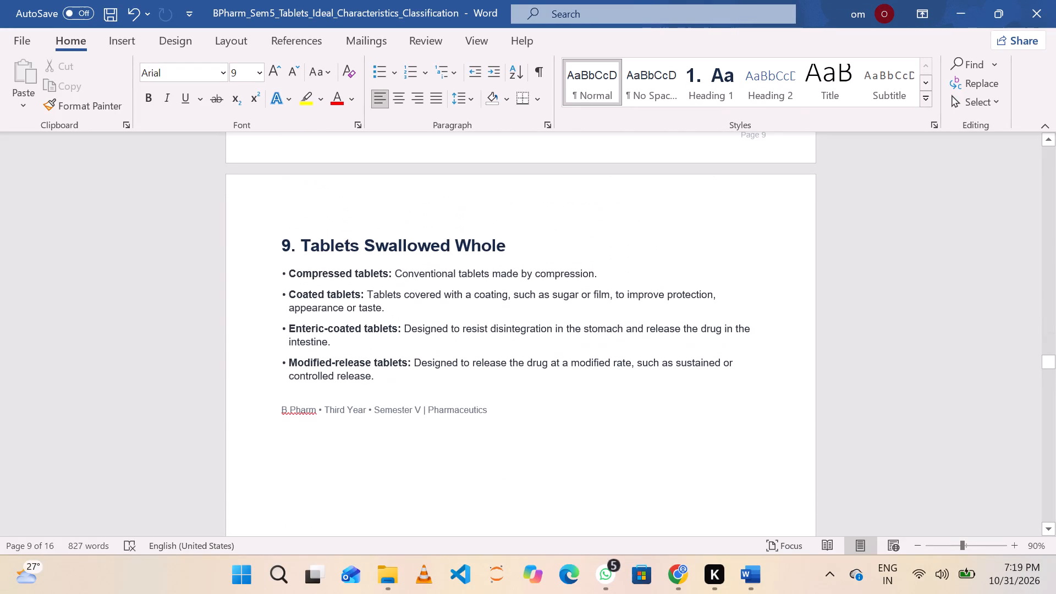
scroll(350, 311, "down", 7)
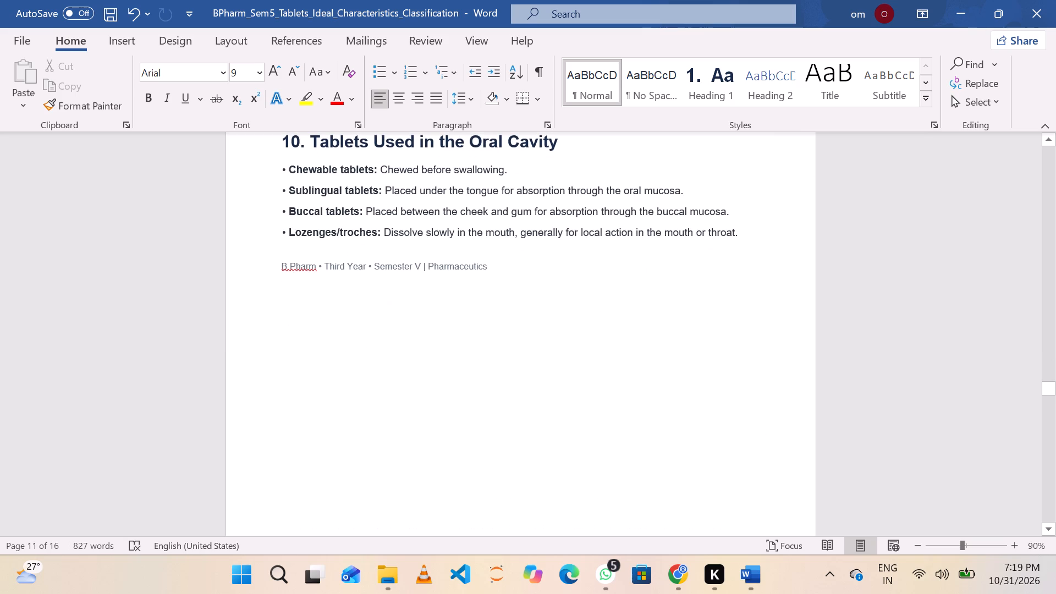
scroll(350, 311, "down", 6)
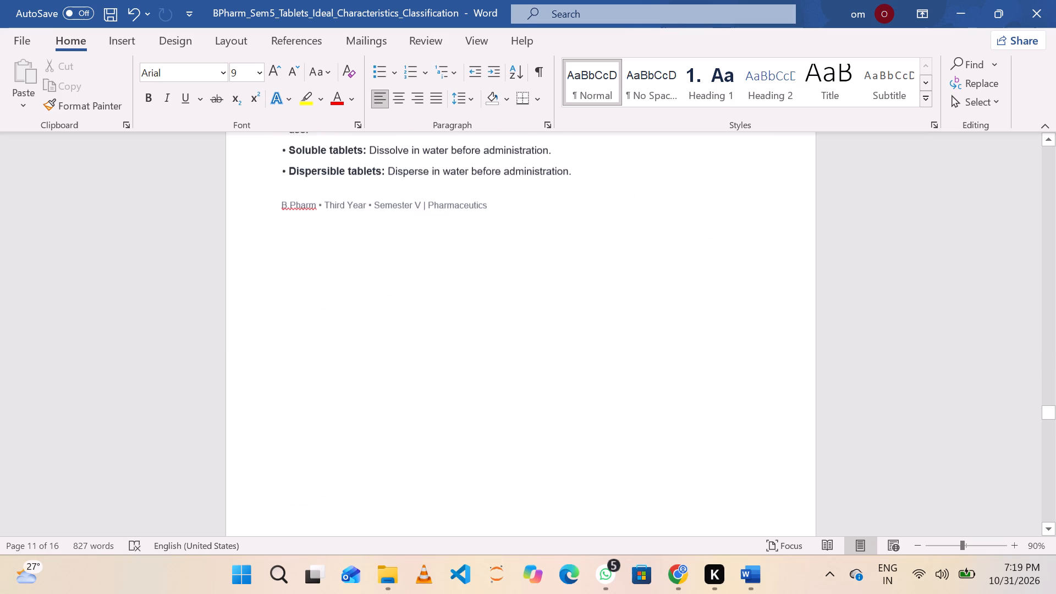
scroll(350, 311, "left", 3)
scroll(350, 311, "down", 4)
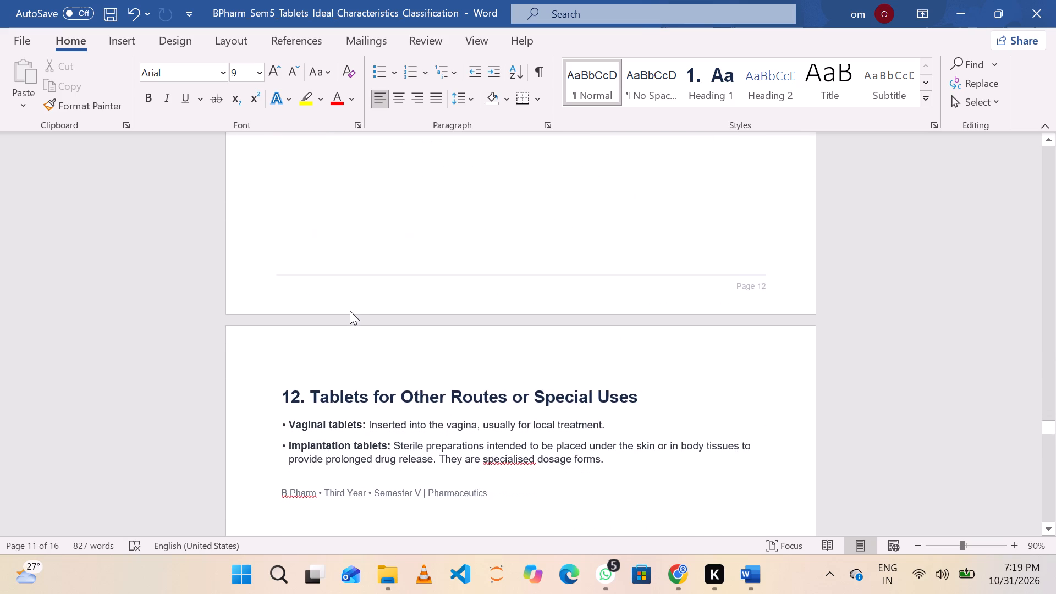
scroll(350, 311, "down", 4)
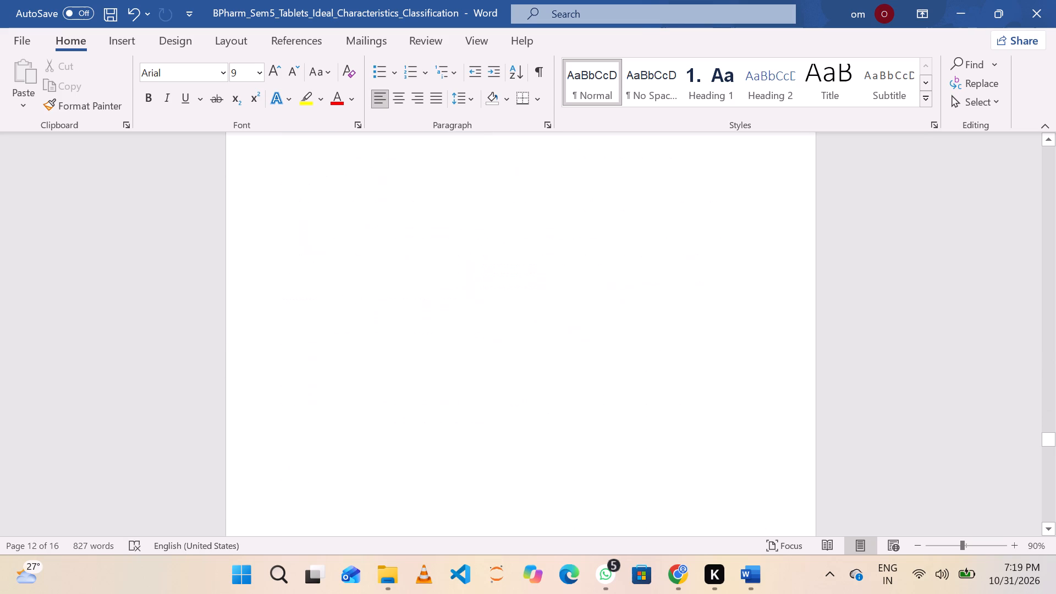
scroll(350, 311, "down", 3)
scroll(350, 311, "up", 11)
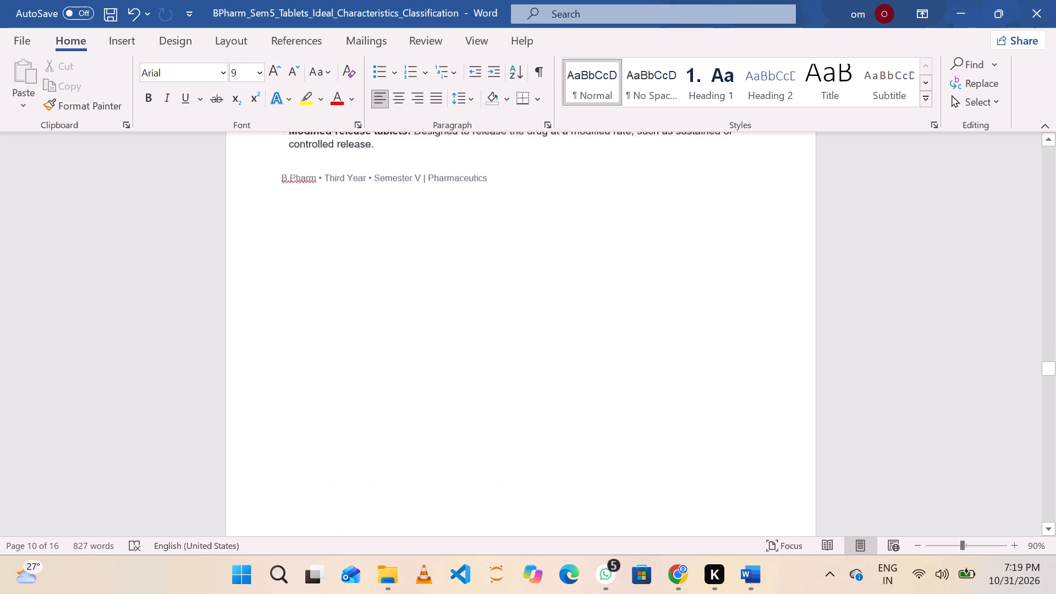
scroll(350, 311, "up", 8)
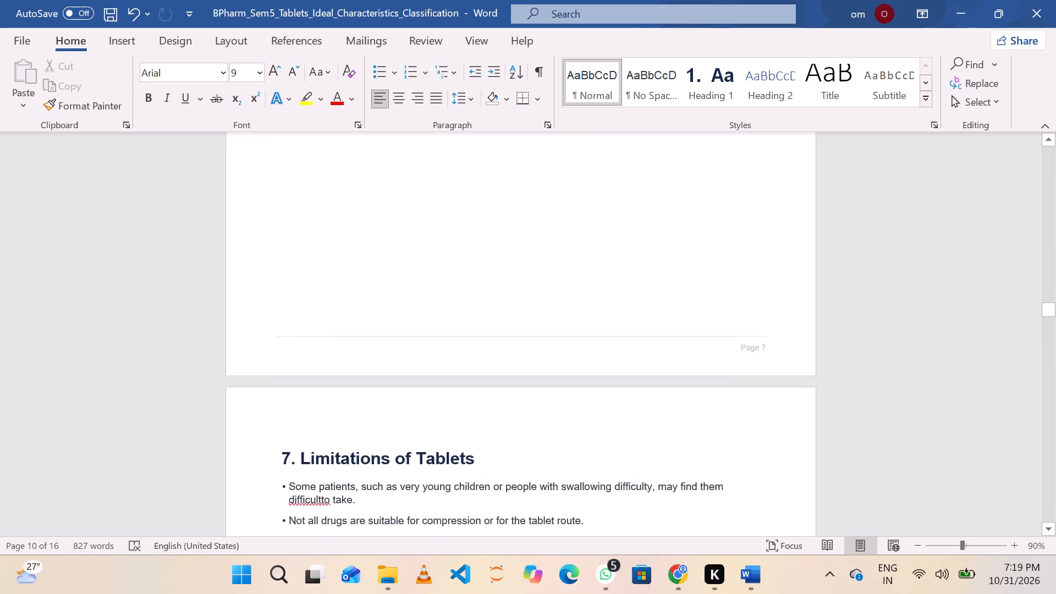
scroll(350, 311, "down", 6)
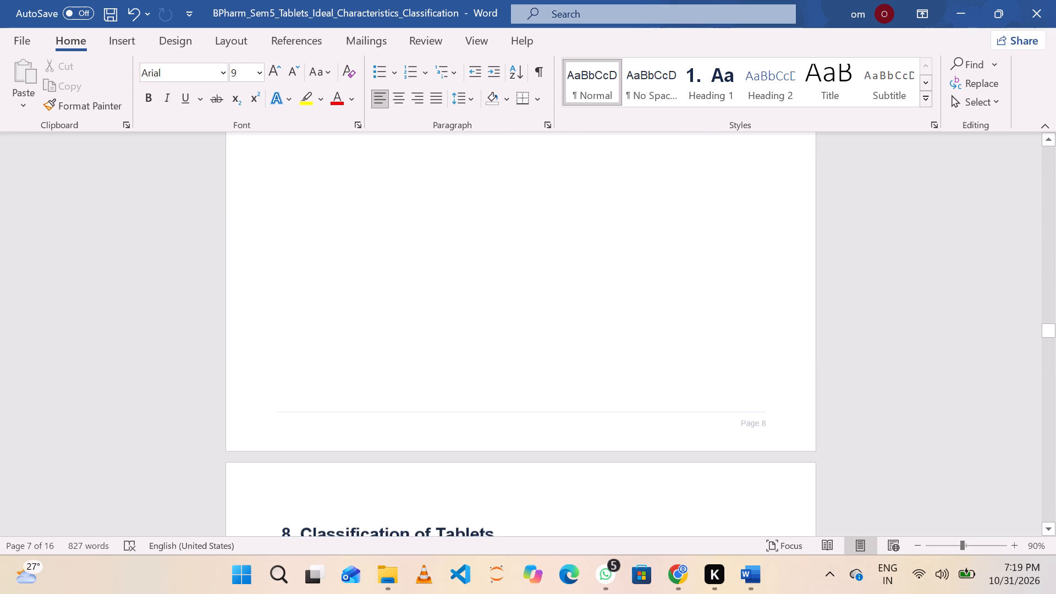
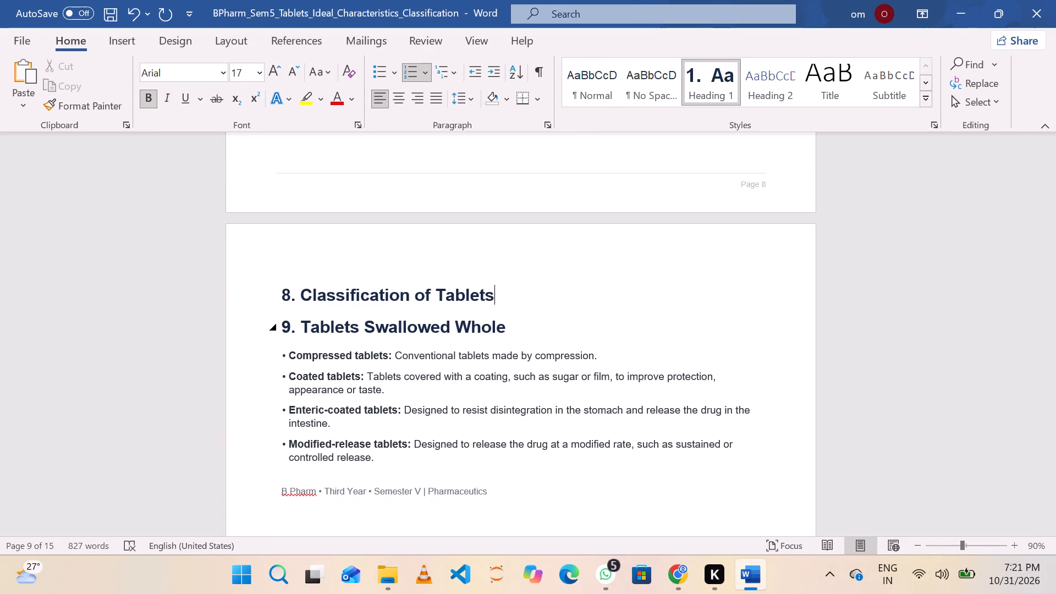
Undo the removal of the break below the Classification of Tablets heading and paste the copied notes on compressed and multiple compressed tablets there.
key("ctrl+z")
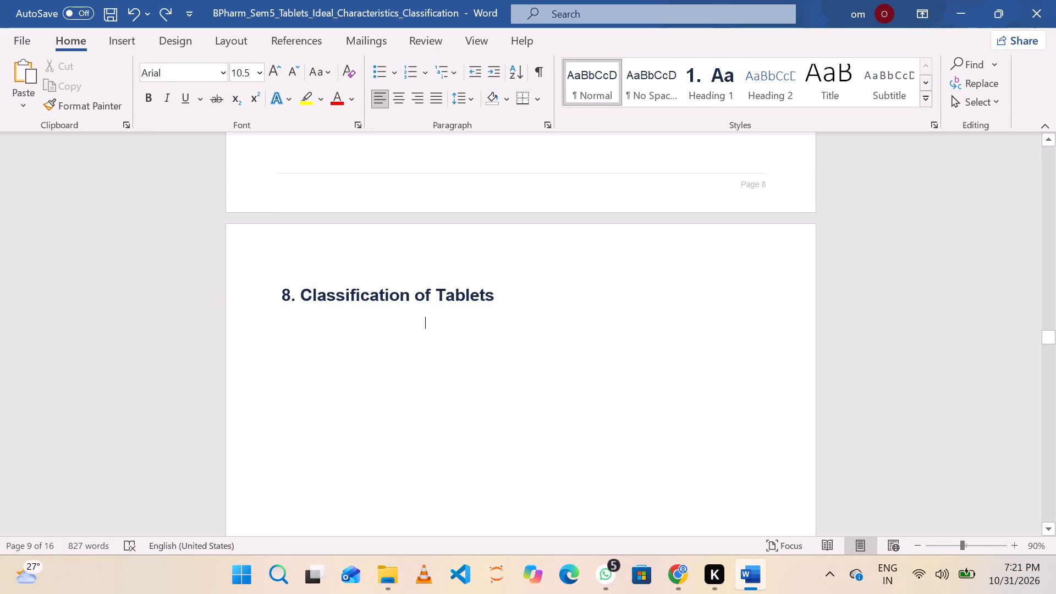
key("Left")
key("ctrl+v")
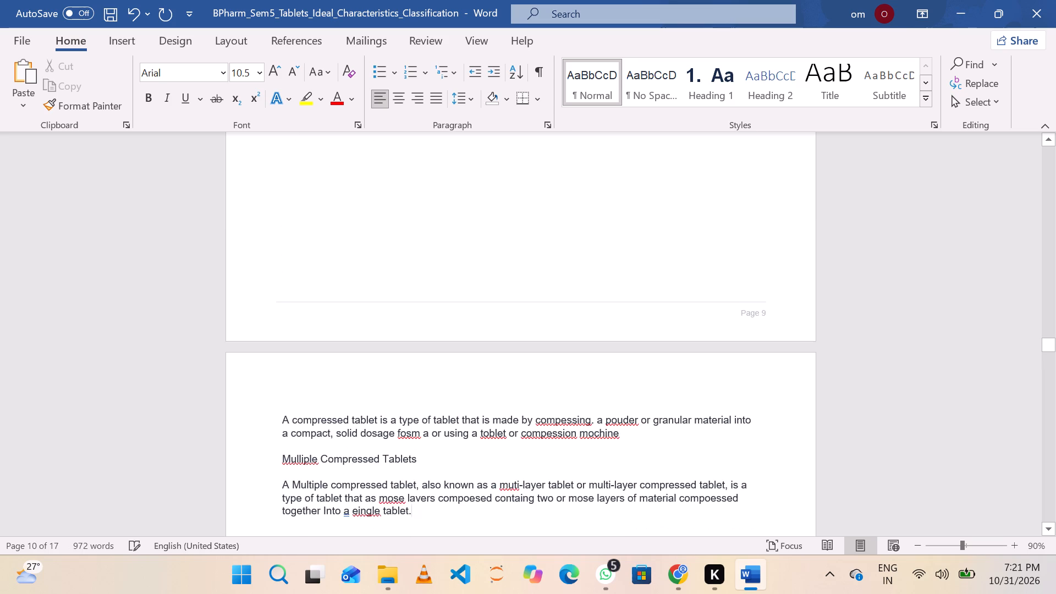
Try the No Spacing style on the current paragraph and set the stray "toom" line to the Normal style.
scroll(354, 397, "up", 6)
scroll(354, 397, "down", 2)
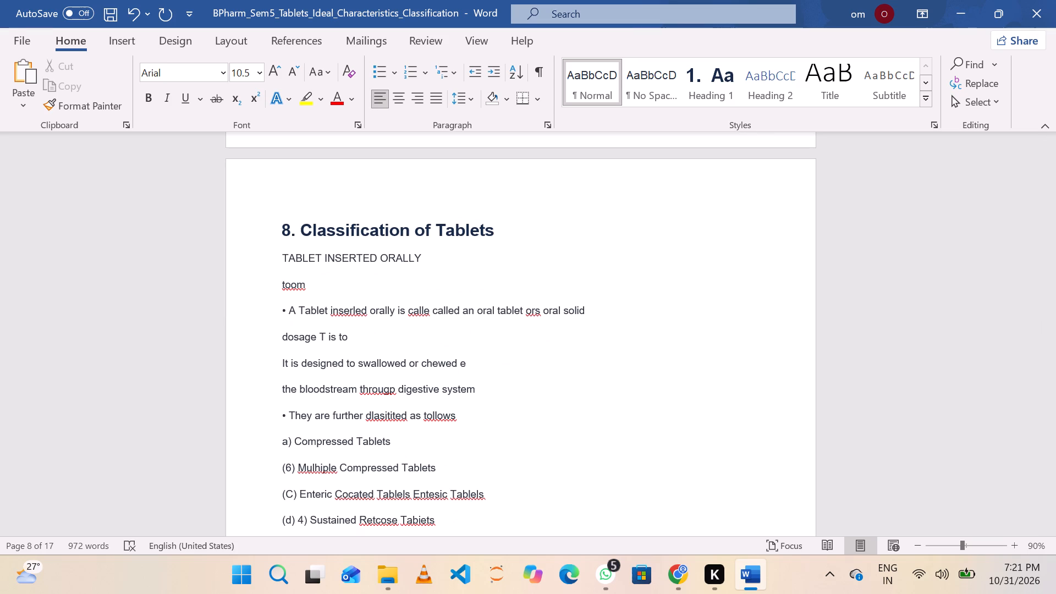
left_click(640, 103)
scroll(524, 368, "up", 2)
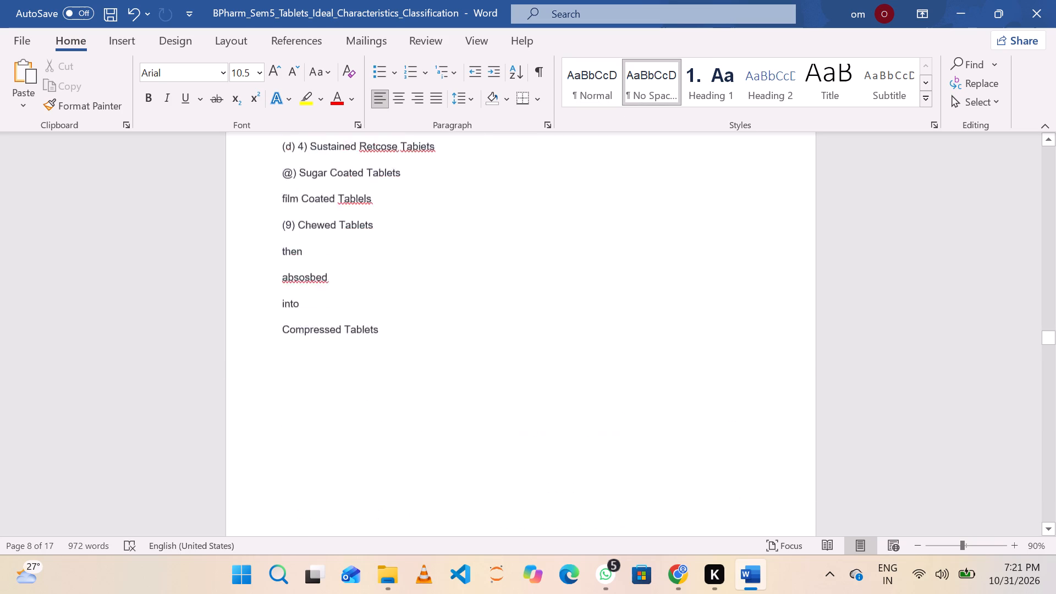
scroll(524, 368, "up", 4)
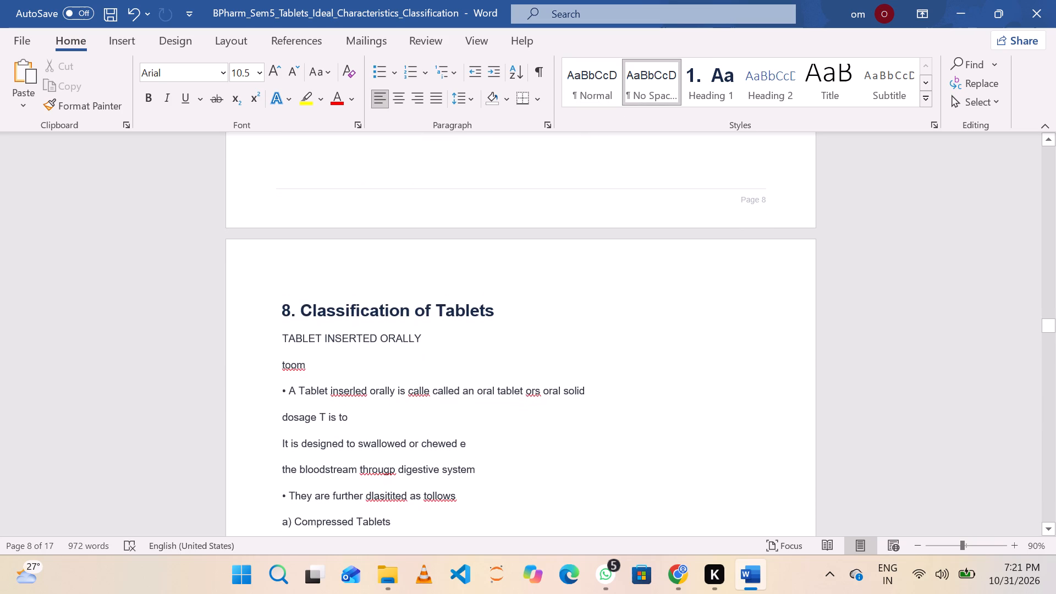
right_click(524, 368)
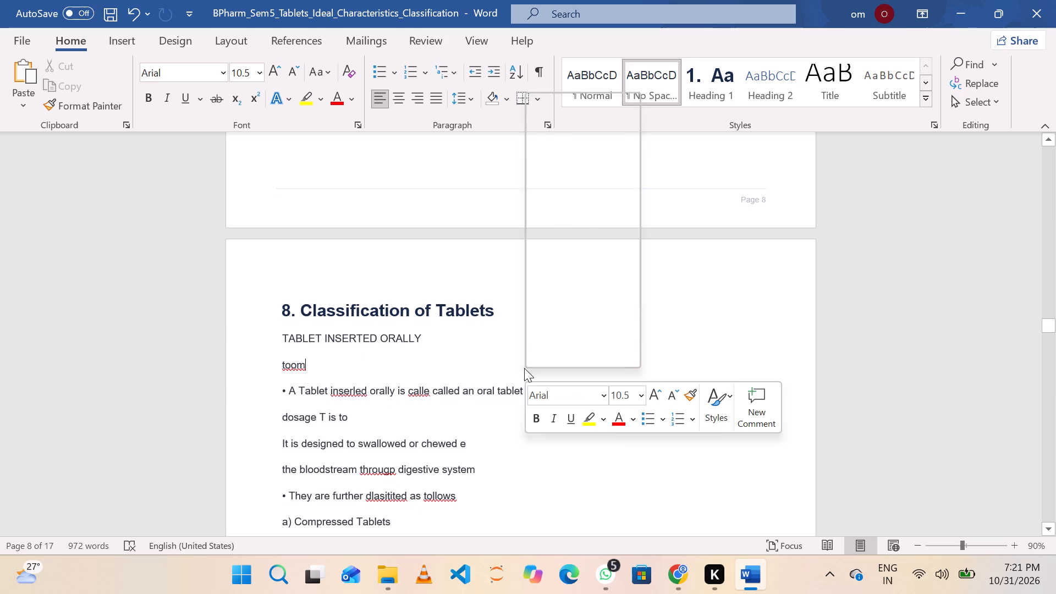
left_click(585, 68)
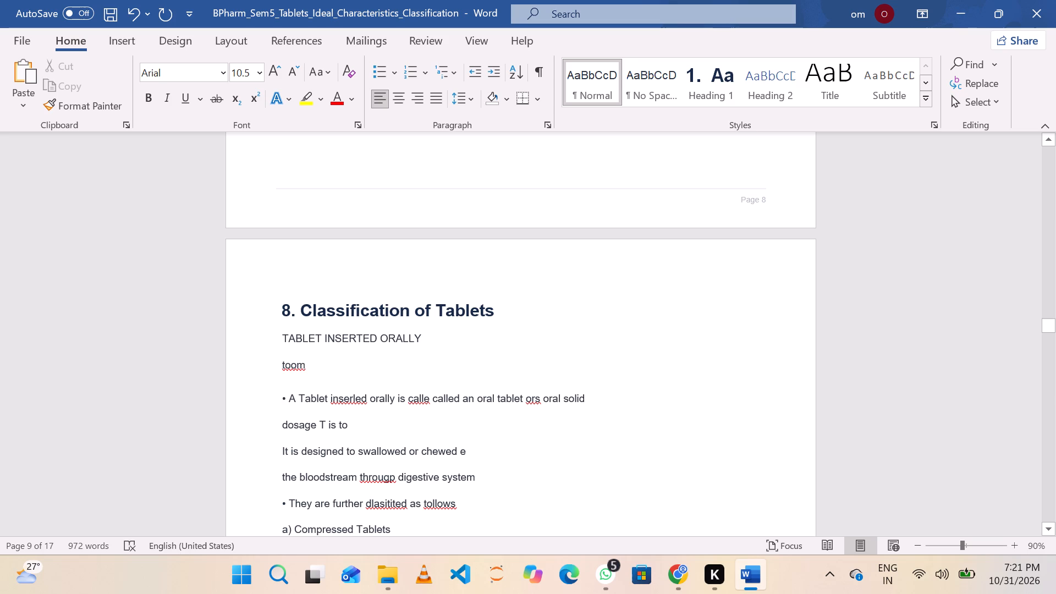
Delete the stray word "toom" beneath TABLET INSERTED ORALLY in section 8, Classification of Tablets.
key("BackSpace")
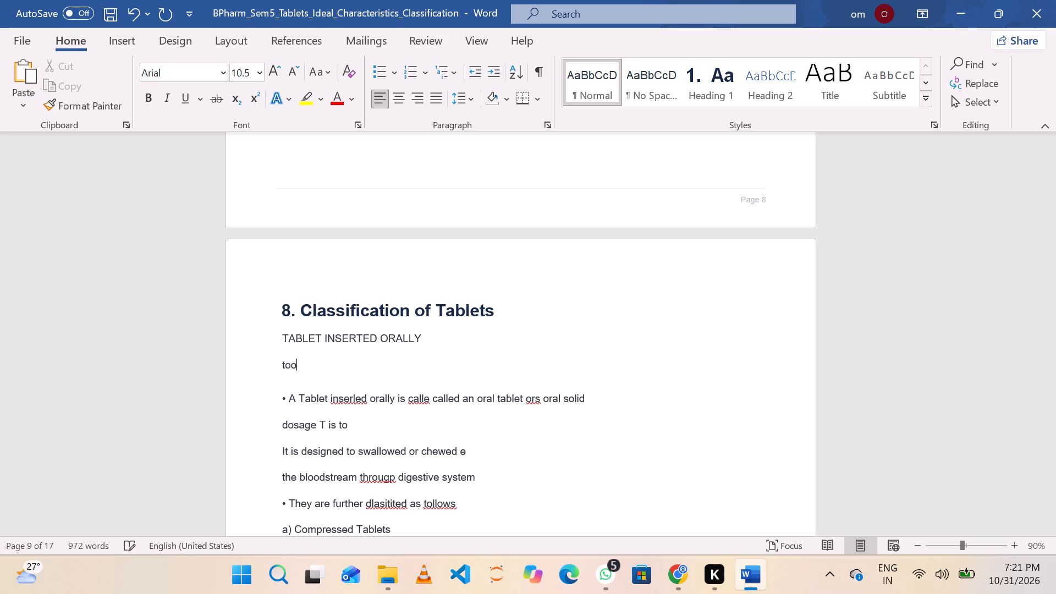
key("BackSpace")
key("BackSpace")
key("BackSpace")
key("BackSpace")
key("BackSpace")
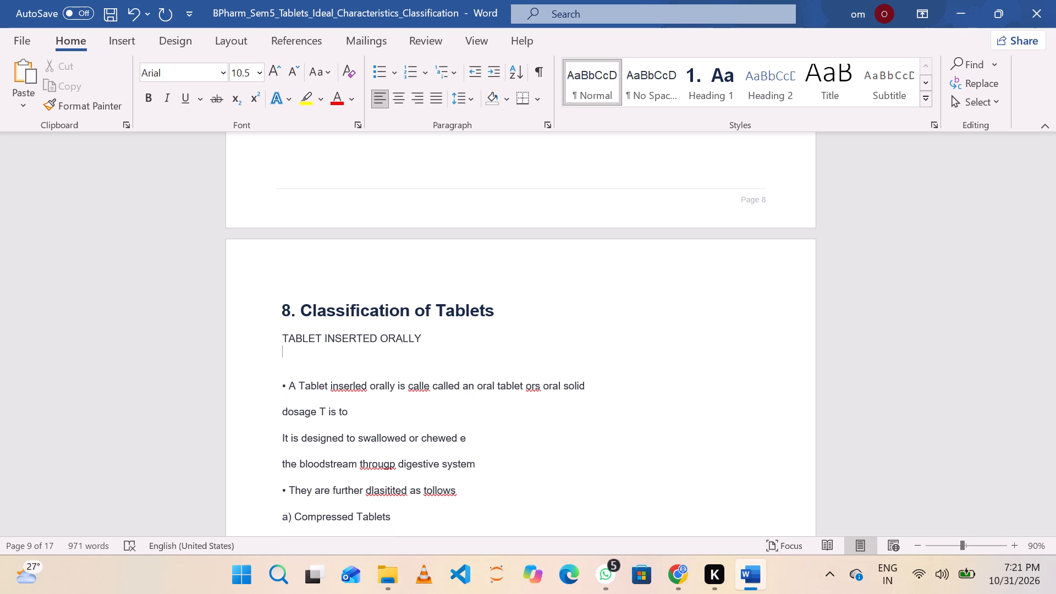
Make the TABLET INSERTED ORALLY line under Classification of Tablets bold.
triple_click(284, 330)
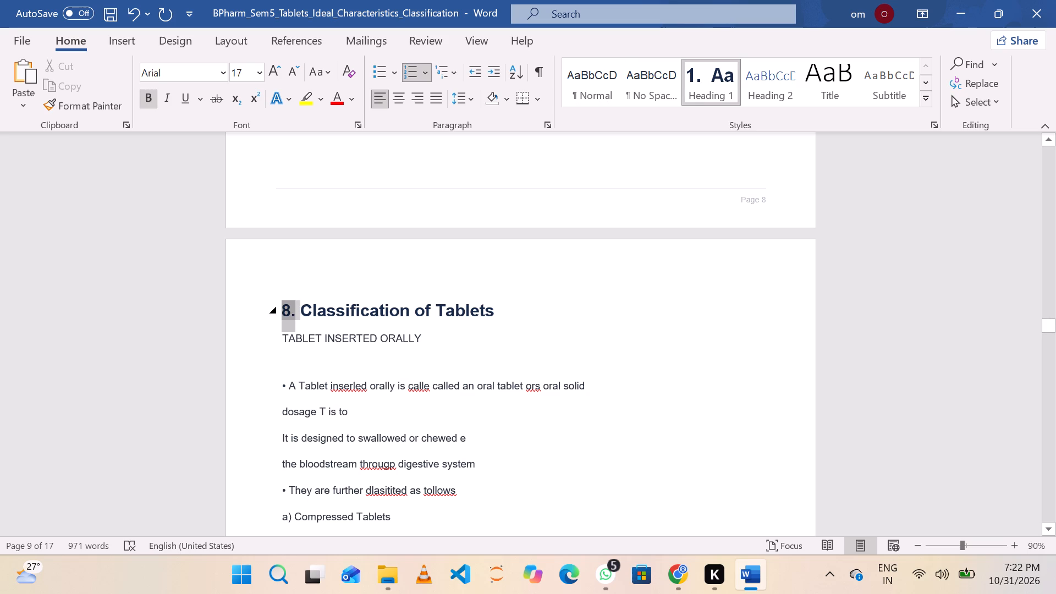
triple_click(343, 333)
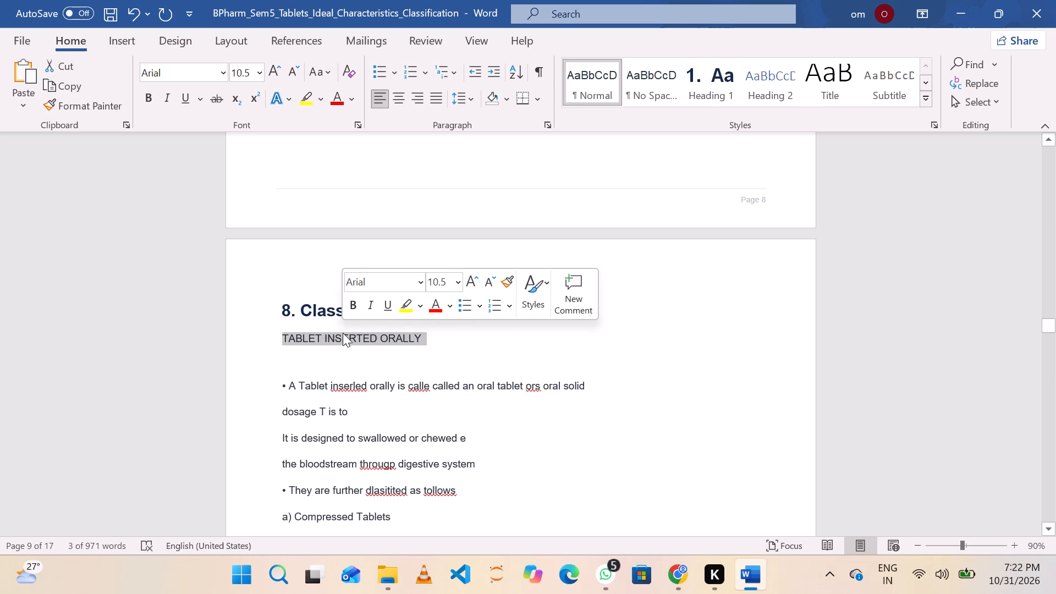
left_click(351, 301)
left_click(355, 378)
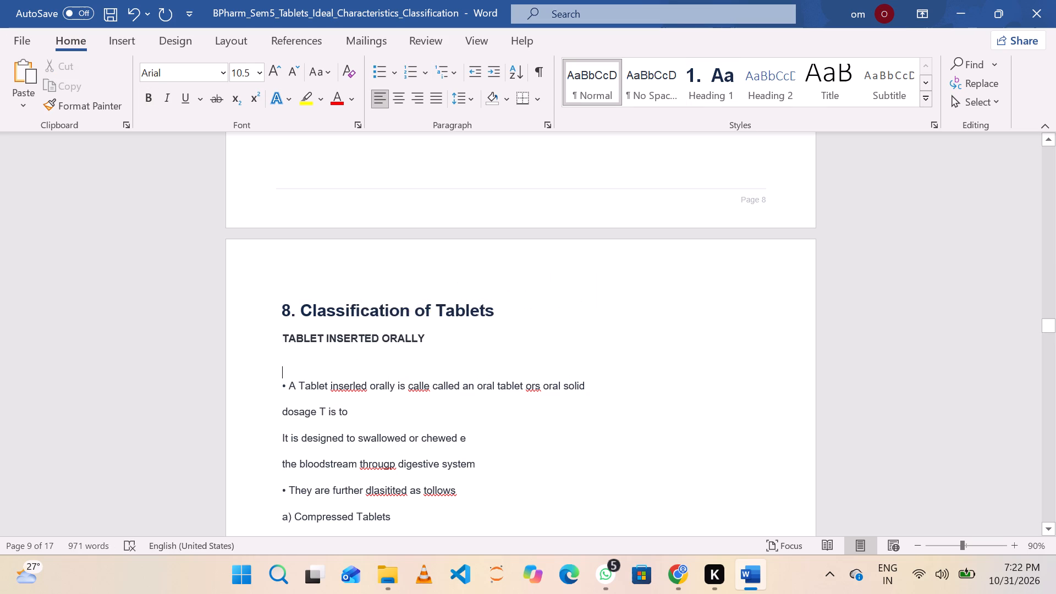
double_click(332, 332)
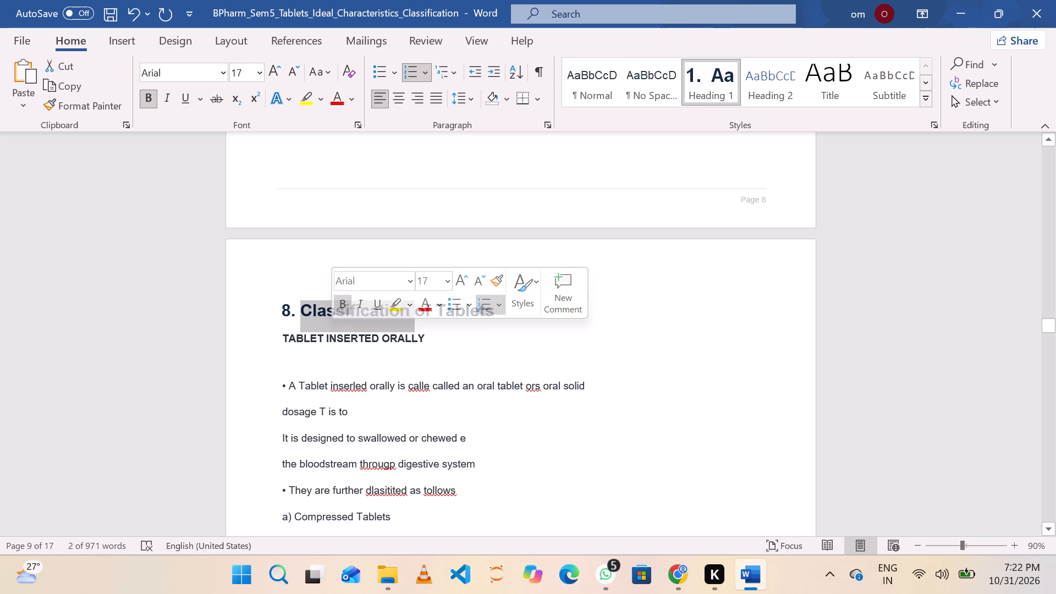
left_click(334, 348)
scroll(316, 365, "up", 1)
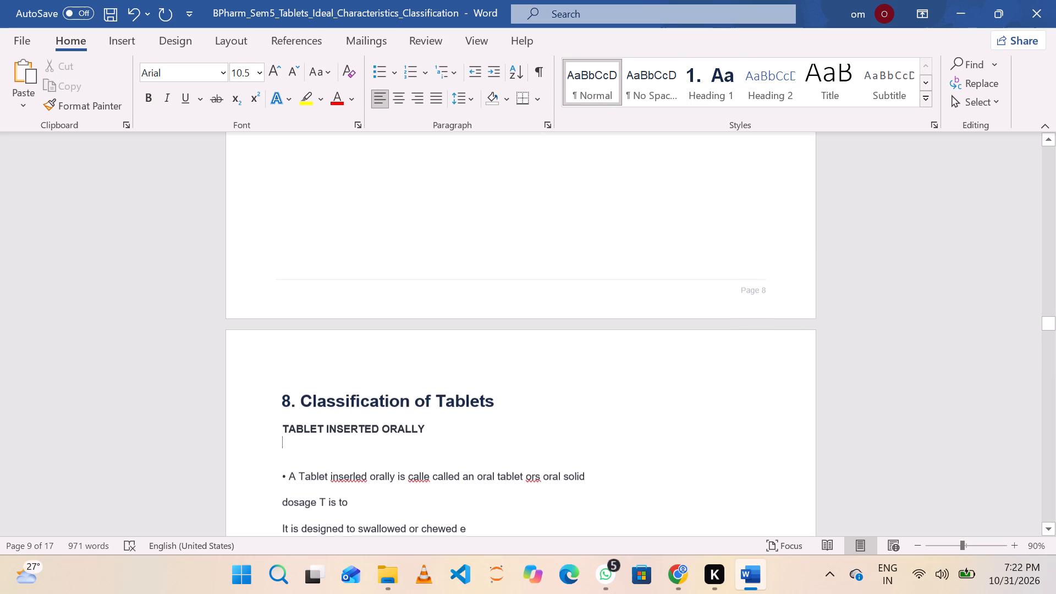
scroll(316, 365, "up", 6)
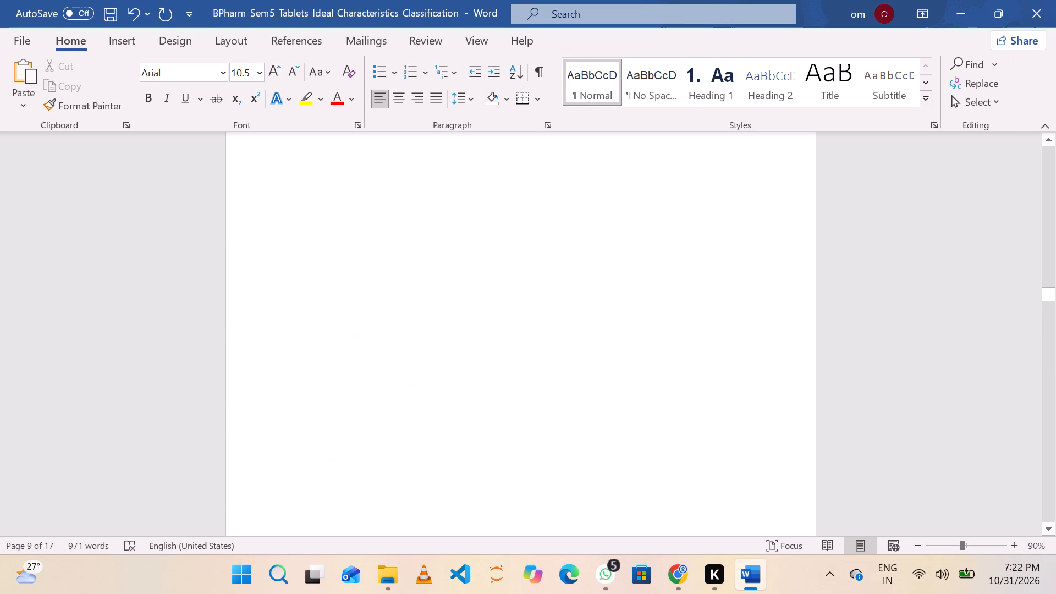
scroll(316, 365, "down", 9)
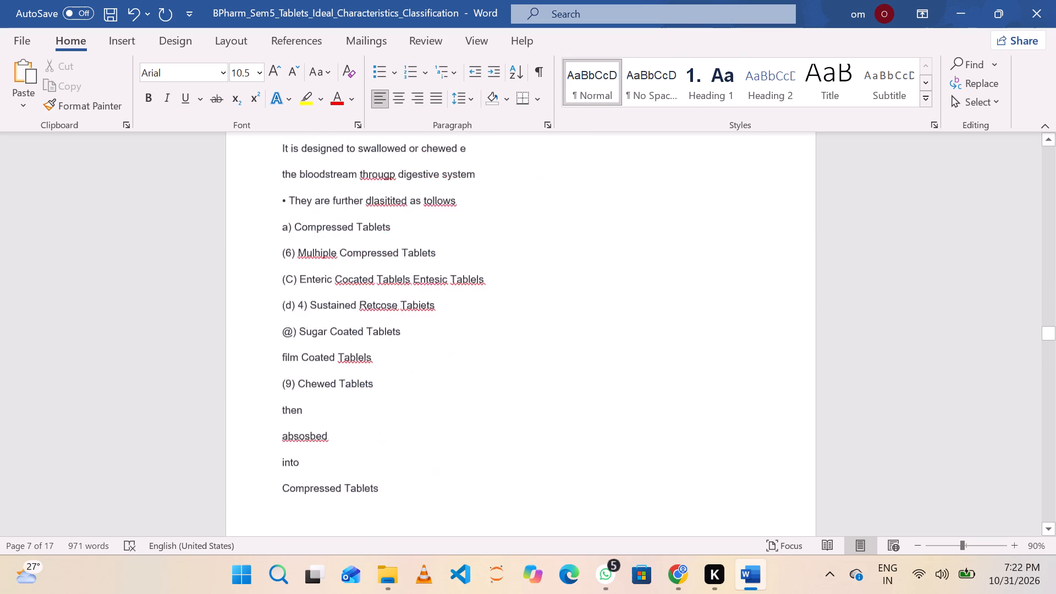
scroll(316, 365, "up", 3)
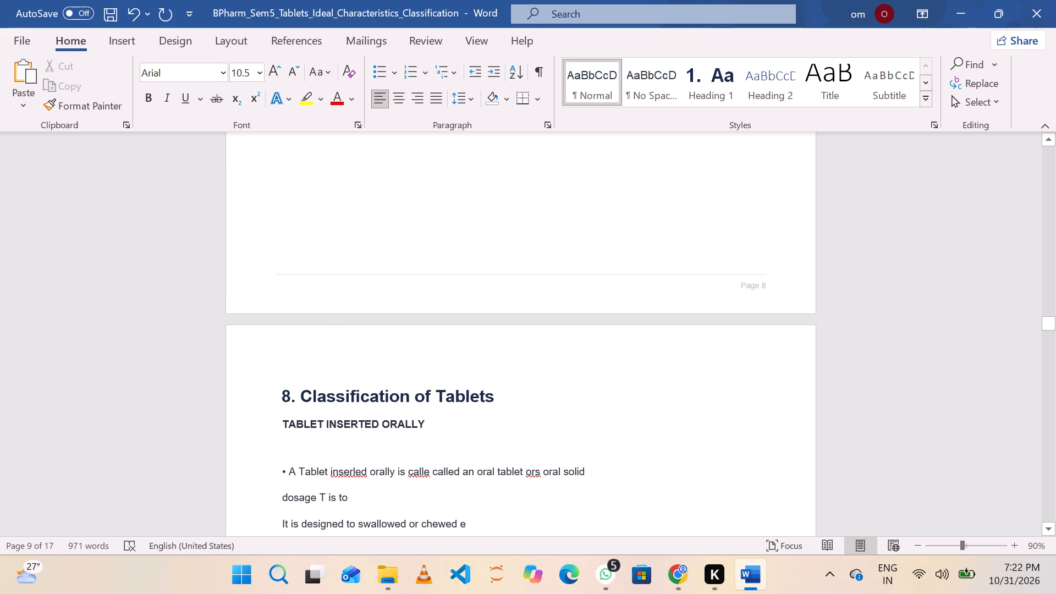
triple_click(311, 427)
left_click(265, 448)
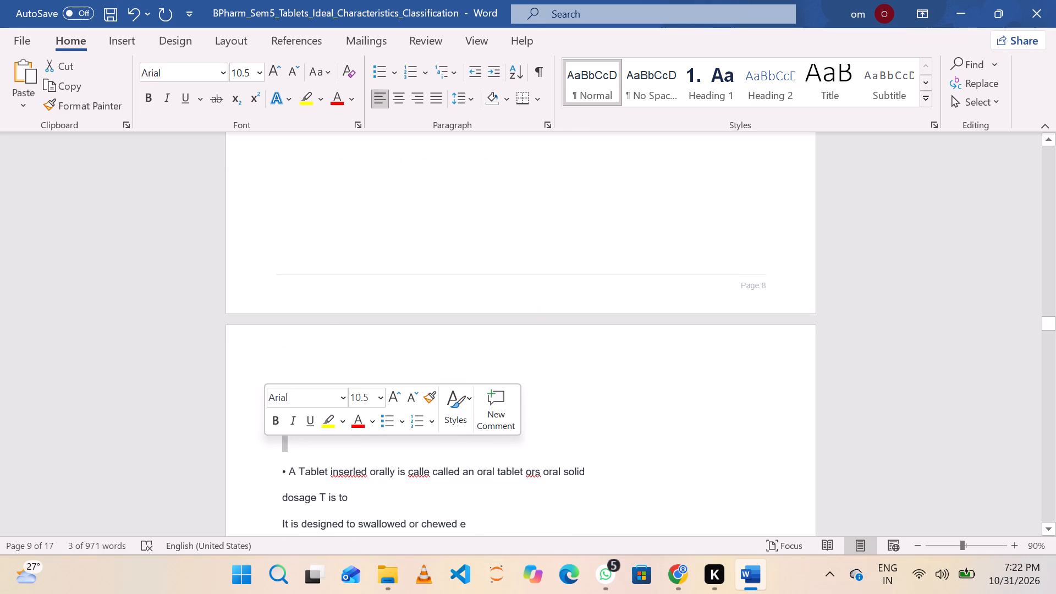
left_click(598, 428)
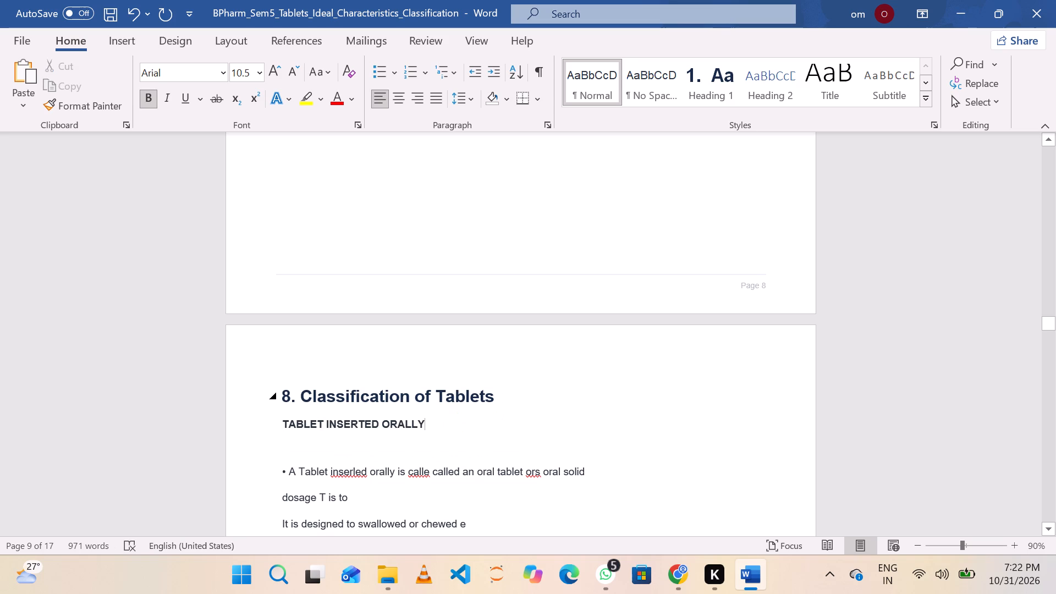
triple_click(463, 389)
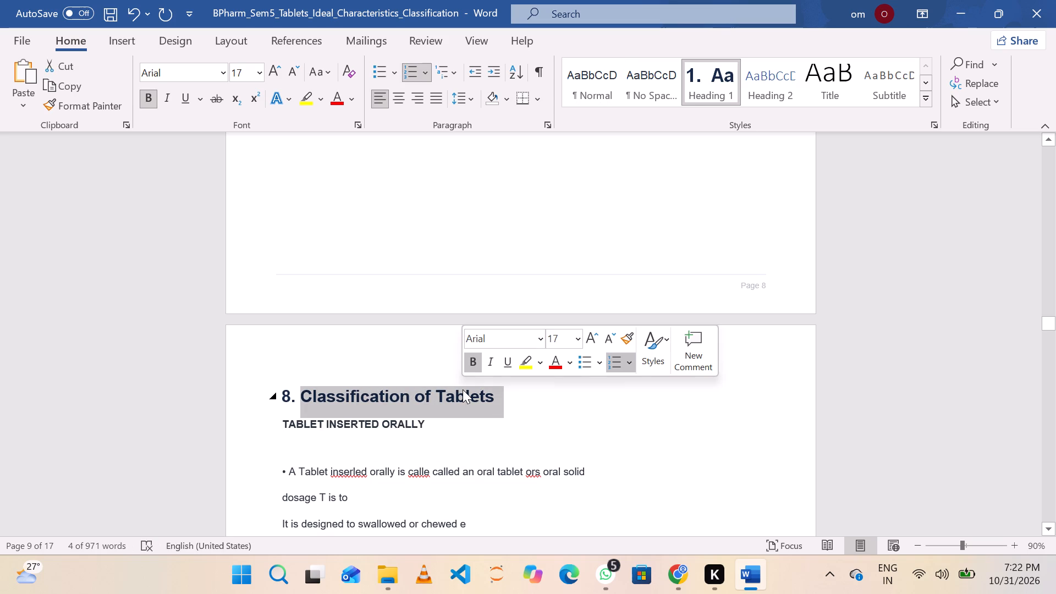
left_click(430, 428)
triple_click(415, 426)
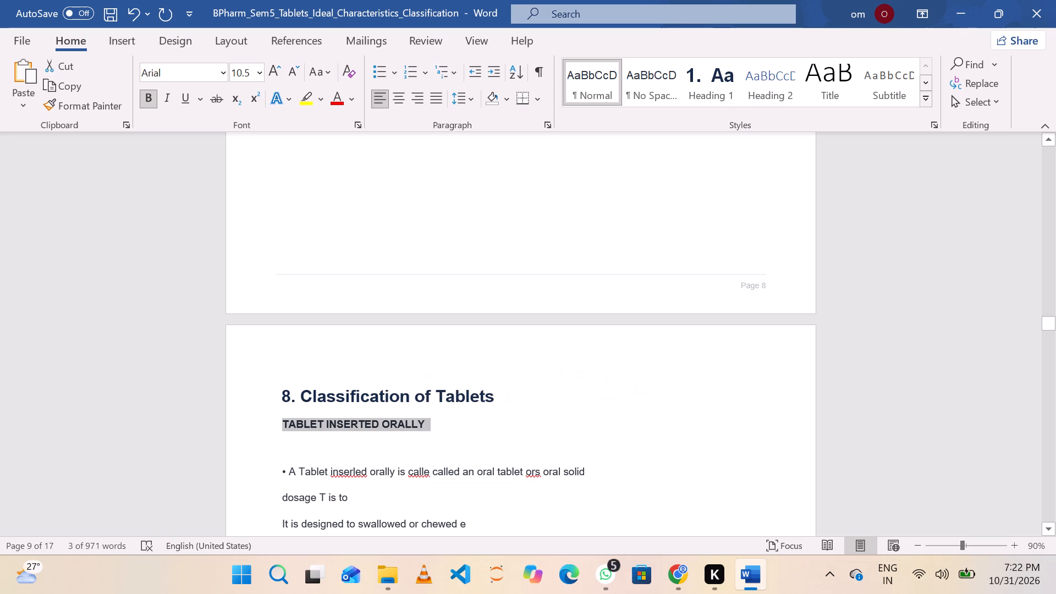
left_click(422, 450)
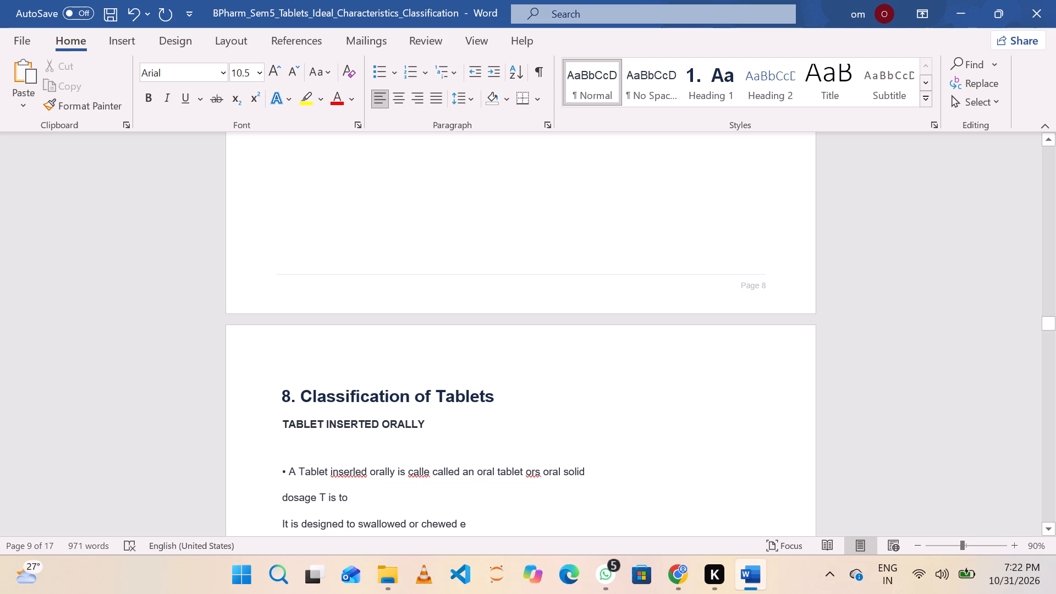
Reduce the gap between TABLET INSERTED ORALLY and the first bullet to a single blank line.
left_click(276, 475)
key("BackSpace")
key("BackSpace")
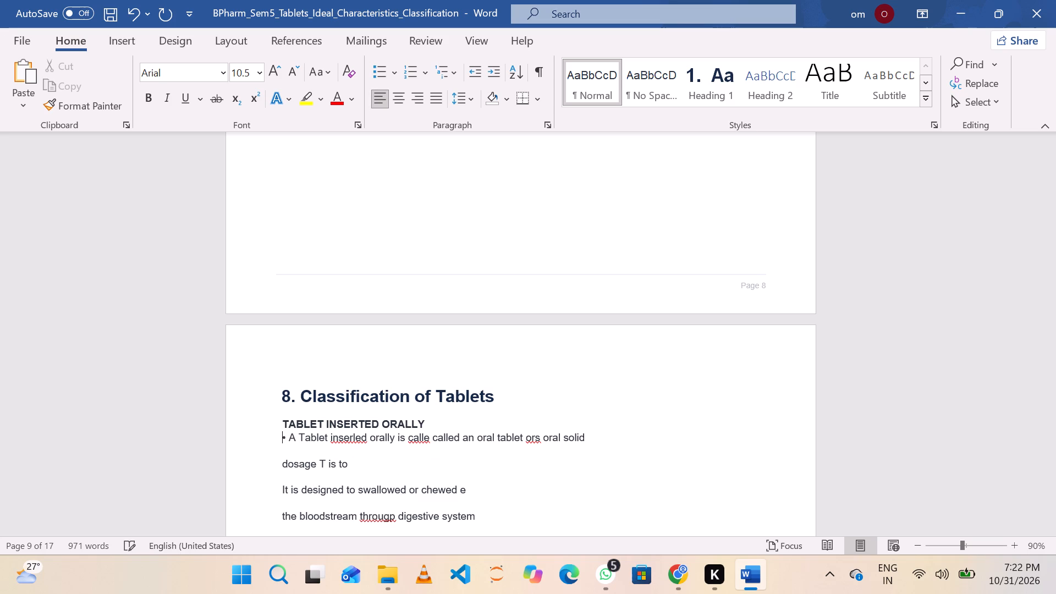
key("Return")
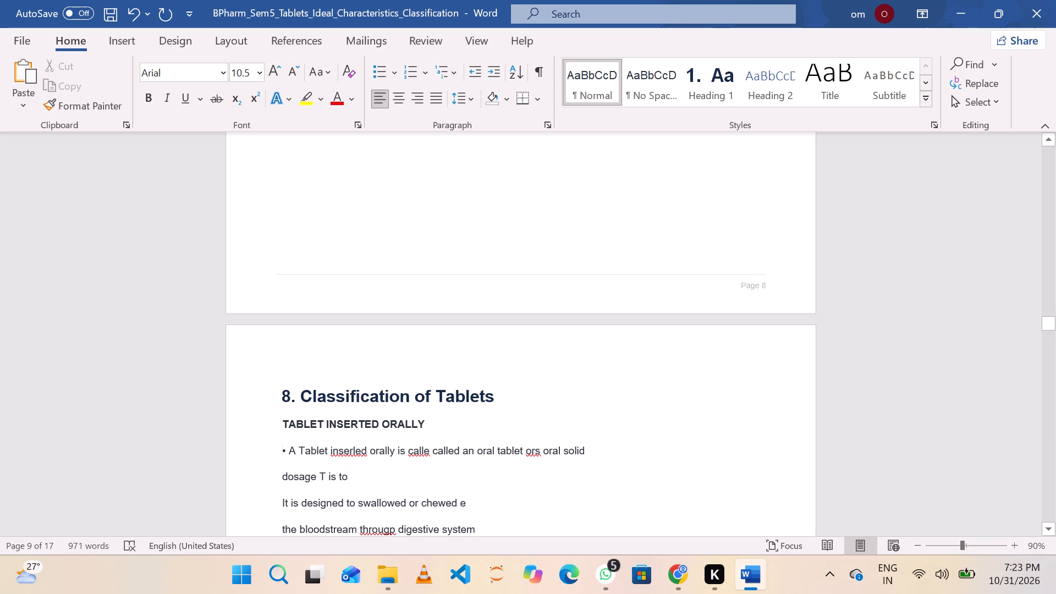
Join the "dosage T is to" line to the end of the first bullet after "oral solid", separated by a space.
key("Down")
key("BackSpace")
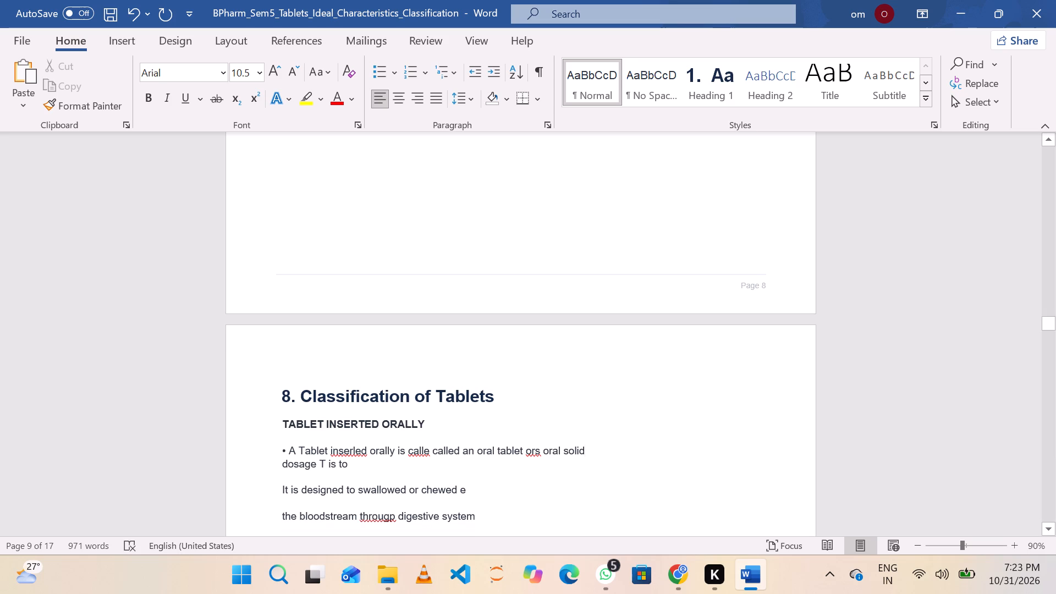
left_click(284, 463)
left_click(284, 463)
key("BackSpace")
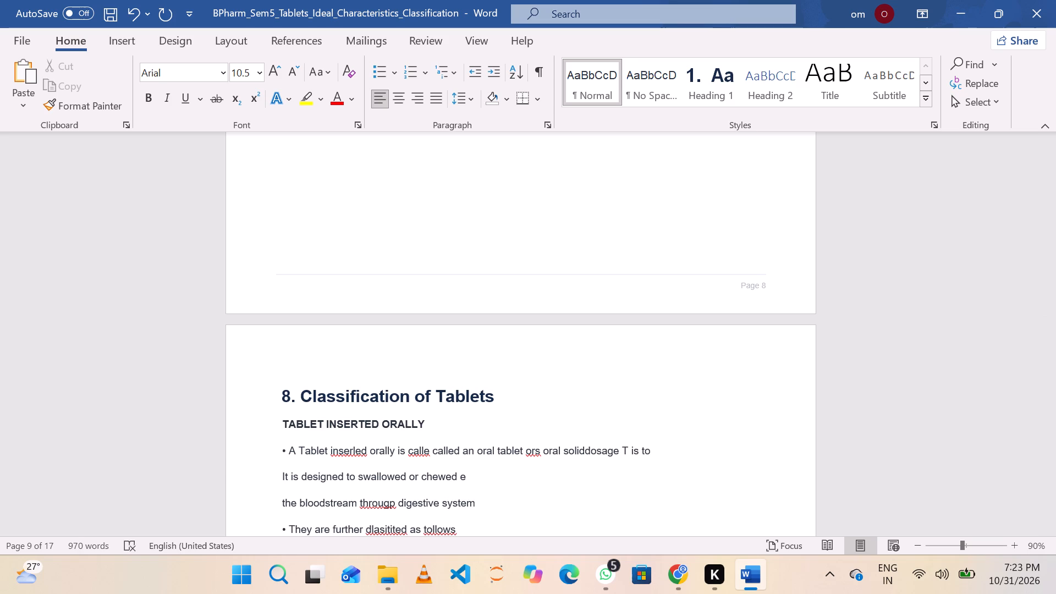
key("space")
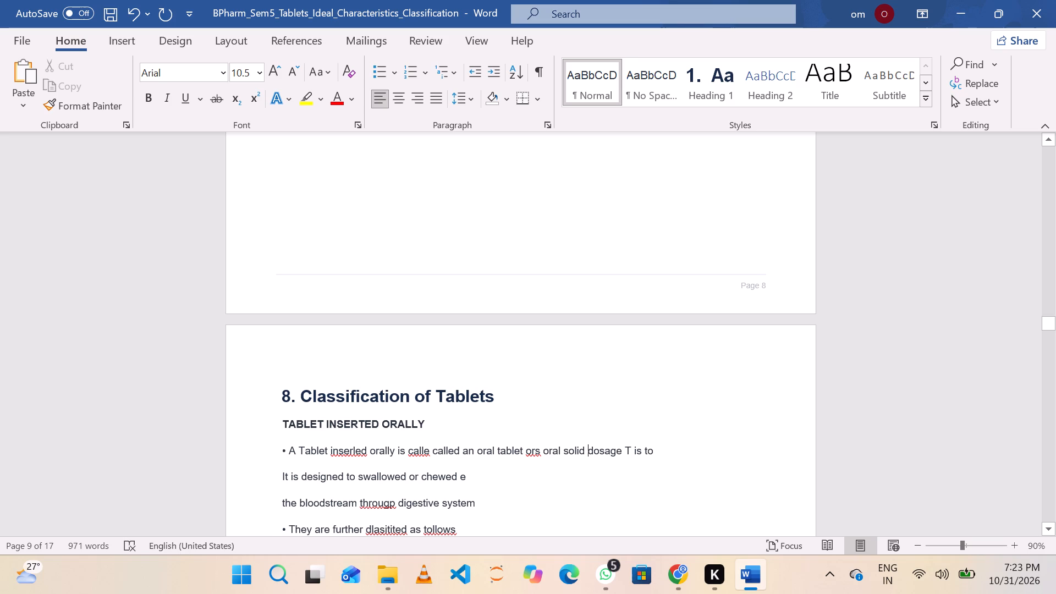
Replace the trailing "T is to" in the first bullet with "form" so it ends with "oral solid dosage form".
left_click(656, 450)
left_click(656, 450)
key("BackSpace")
key("BackSpace")
key("BackSpace")
key("BackSpace")
key("BackSpace")
key("BackSpace")
key("BackSpace")
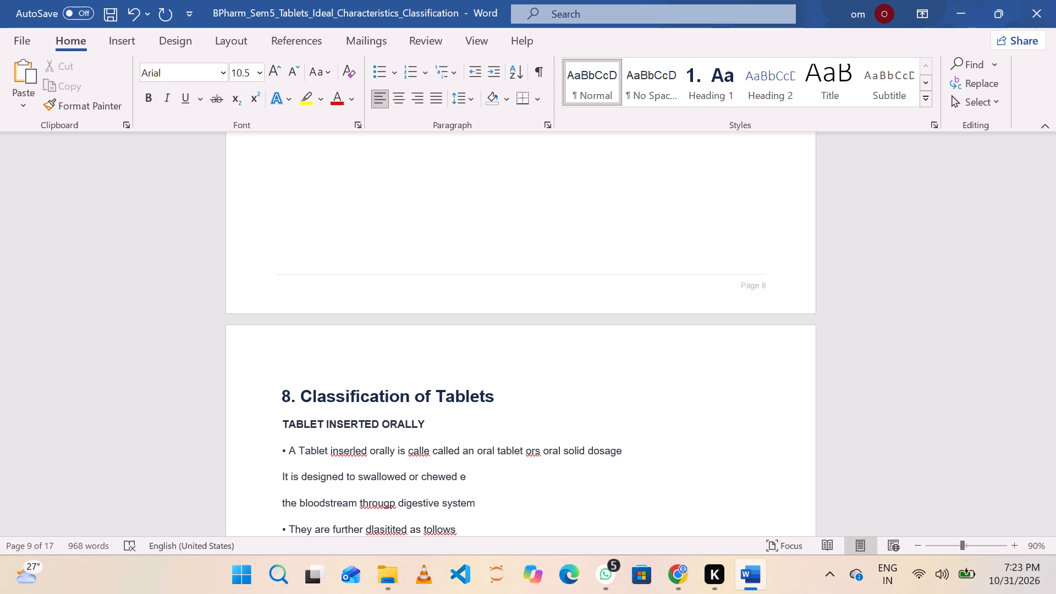
type("g=")
key("BackSpace")
key("BackSpace")
key("f")
type("or,")
key("backslash")
key("BackSpace")
key("BackSpace")
key("m")
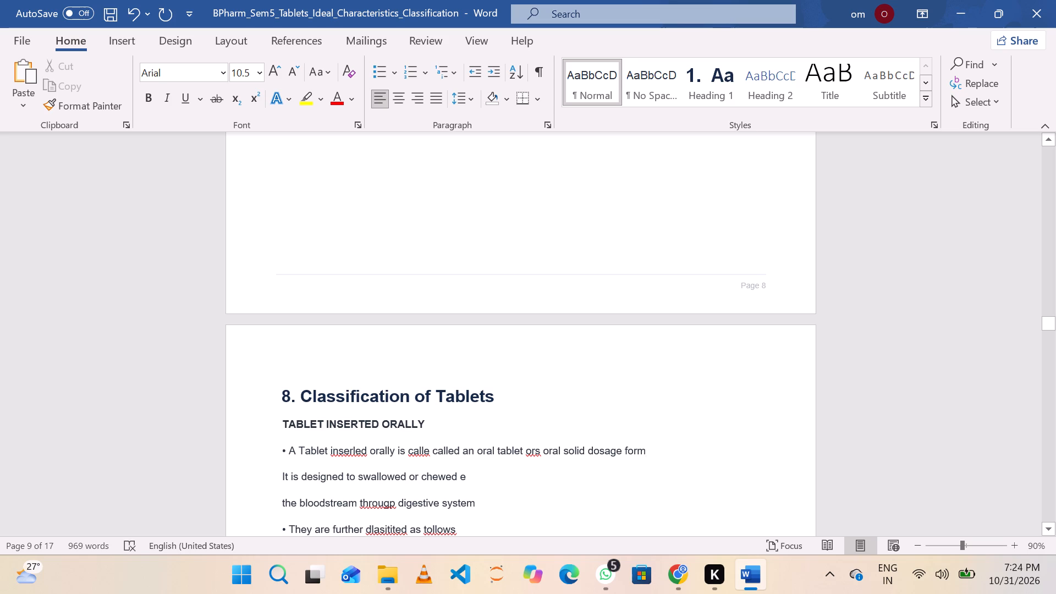
Format the "It is designed" and "A Tablet" lines under TABLET INSERTED ORALLY as bulleted list items, removing the latter's plain-text bullet character.
left_click(285, 479)
key("Left")
left_click(378, 71)
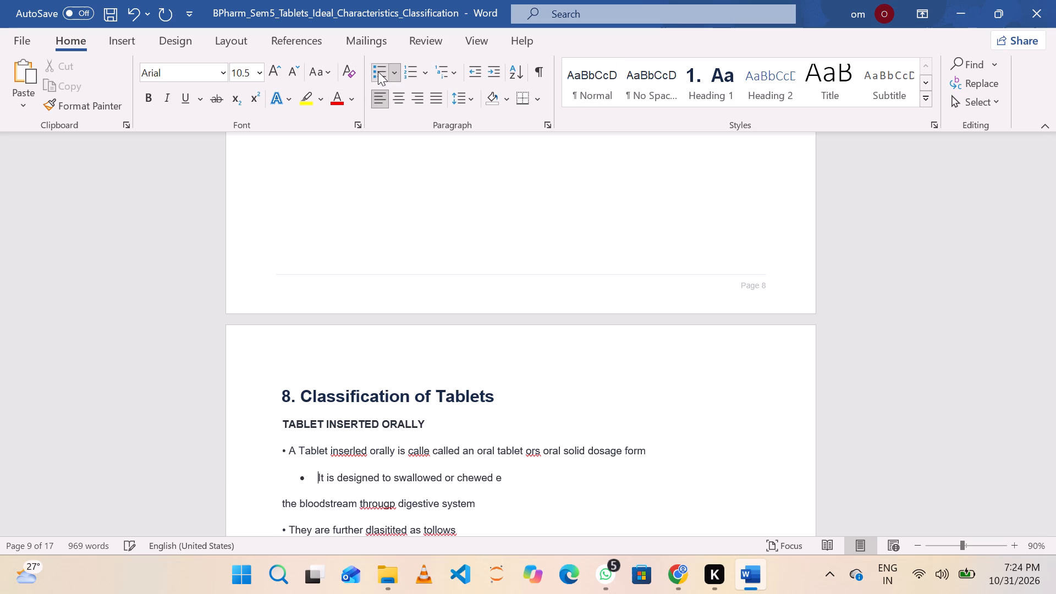
left_click(286, 450)
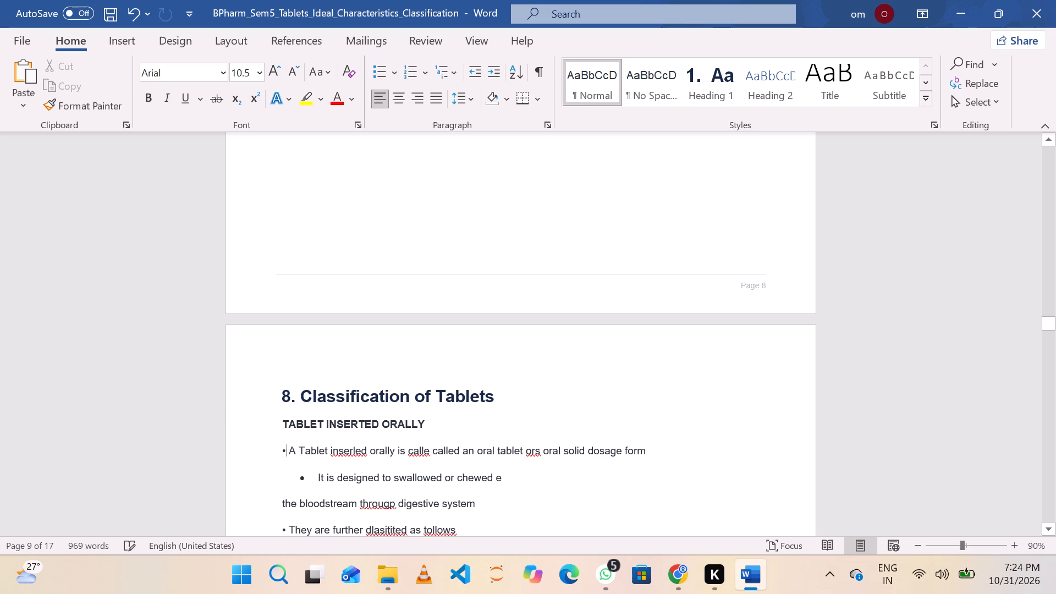
key("BackSpace")
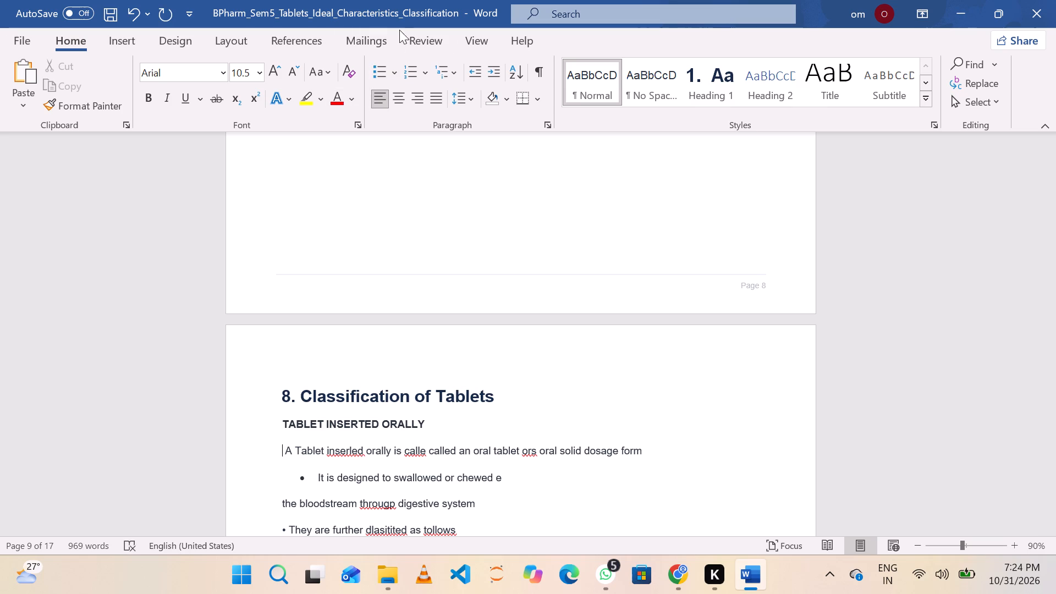
left_click(378, 64)
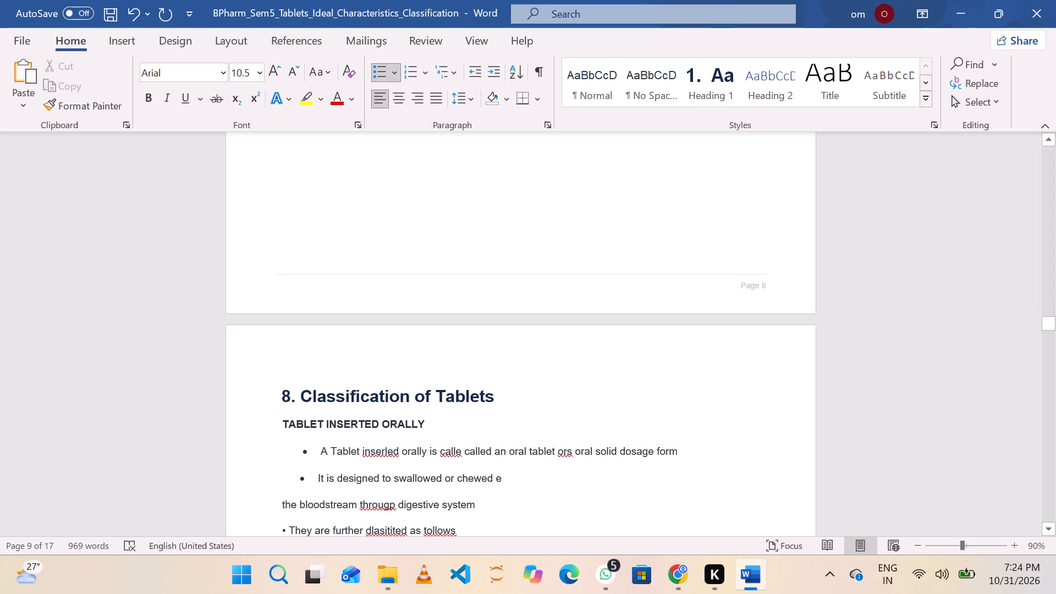
Join the "the bloodstream" line to the second bullet, removing the stray "e" so it reads "chewed the bloodstream".
scroll(317, 465, "down", 2)
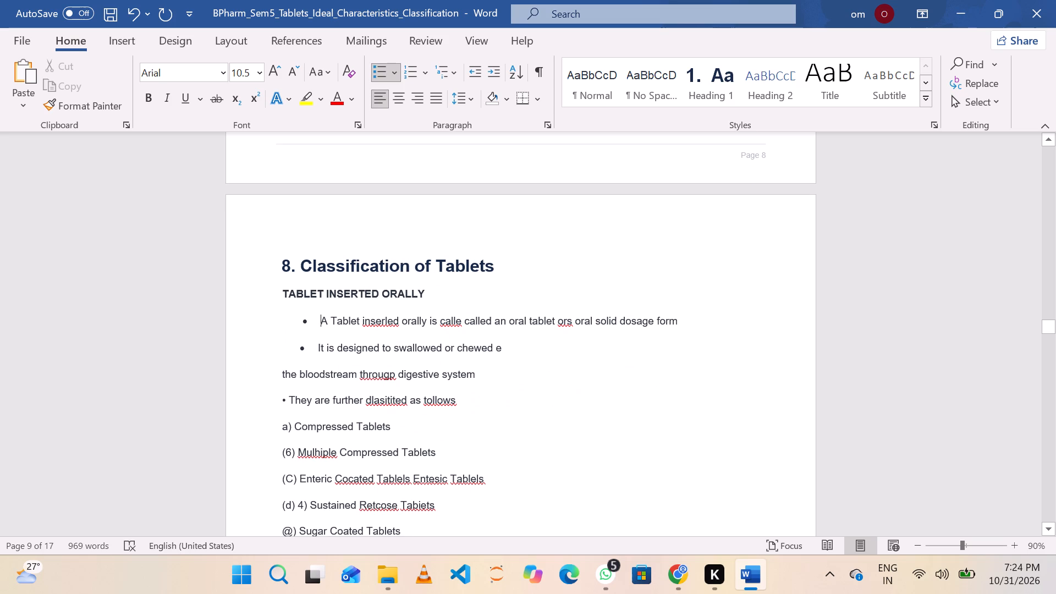
left_click(279, 373)
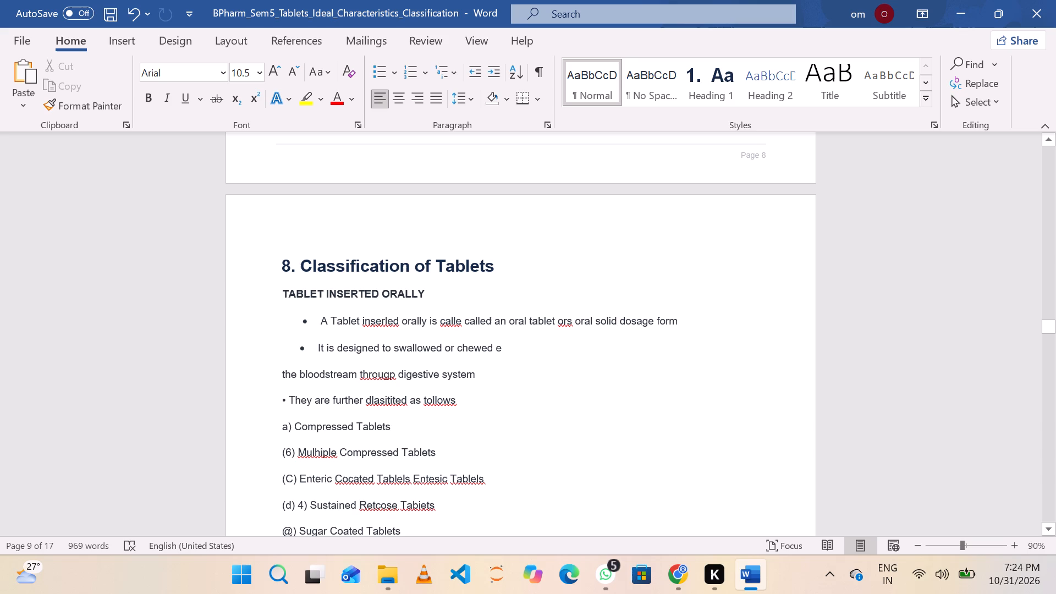
key("BackSpace")
key("BackSpace")
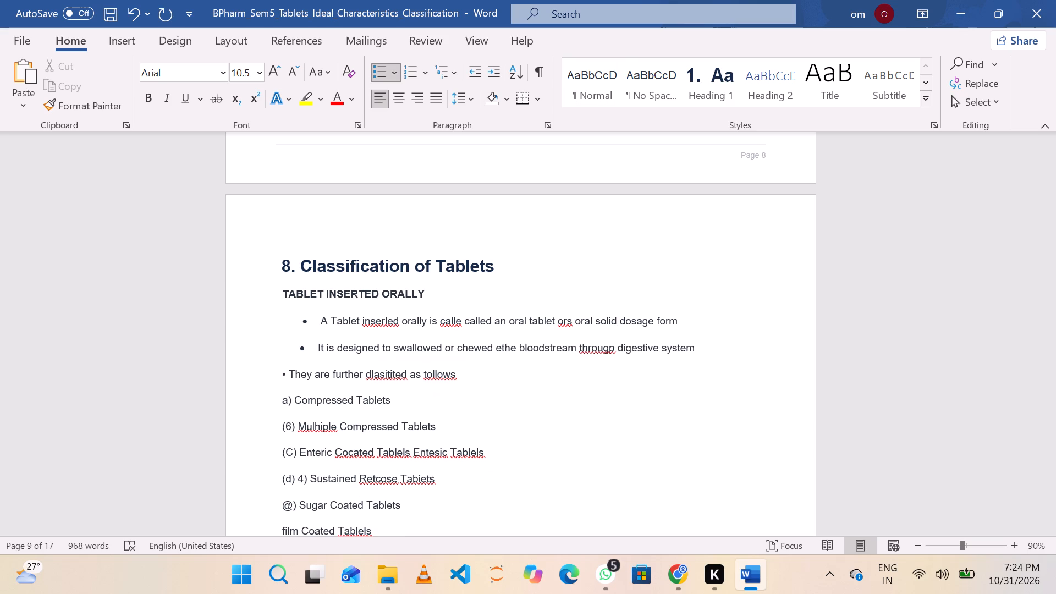
key("space")
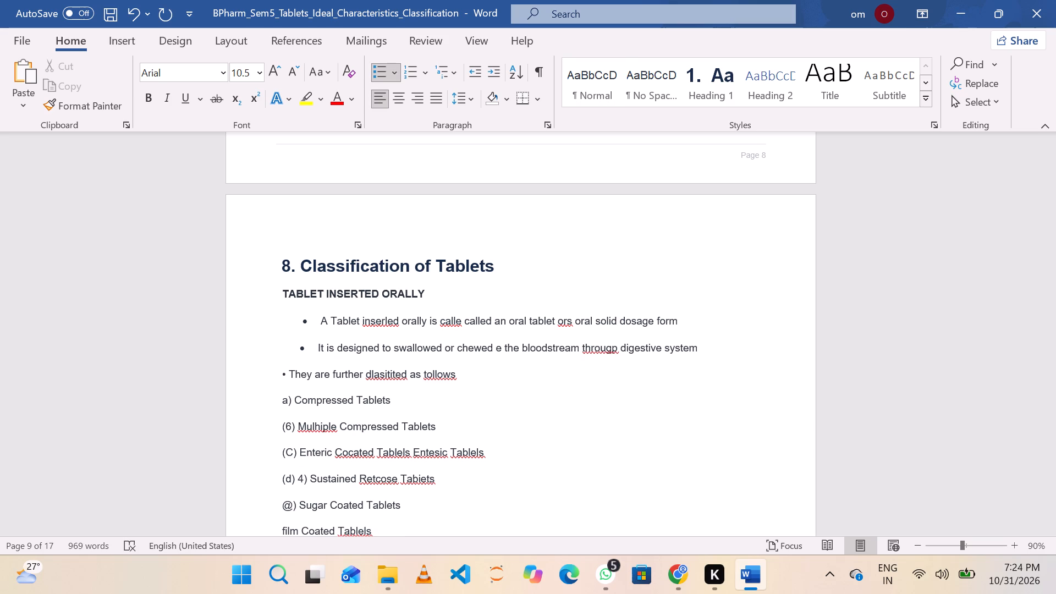
key("BackSpace")
key("BackSpace")
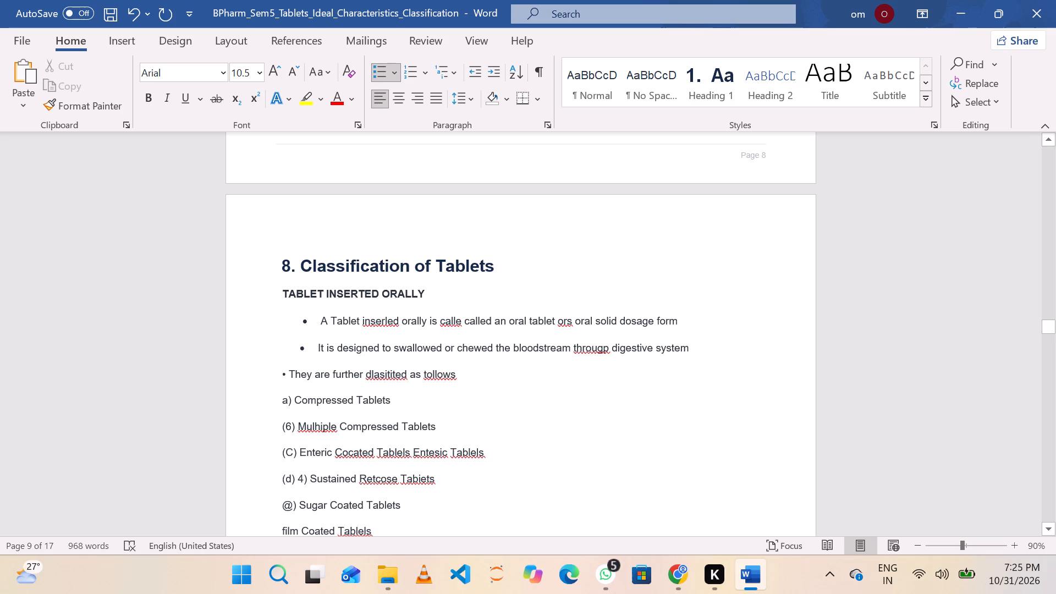
Change "the bloodstream" in the second bullet to "then absorbed".
left_click(507, 346)
key("Right")
key("n")
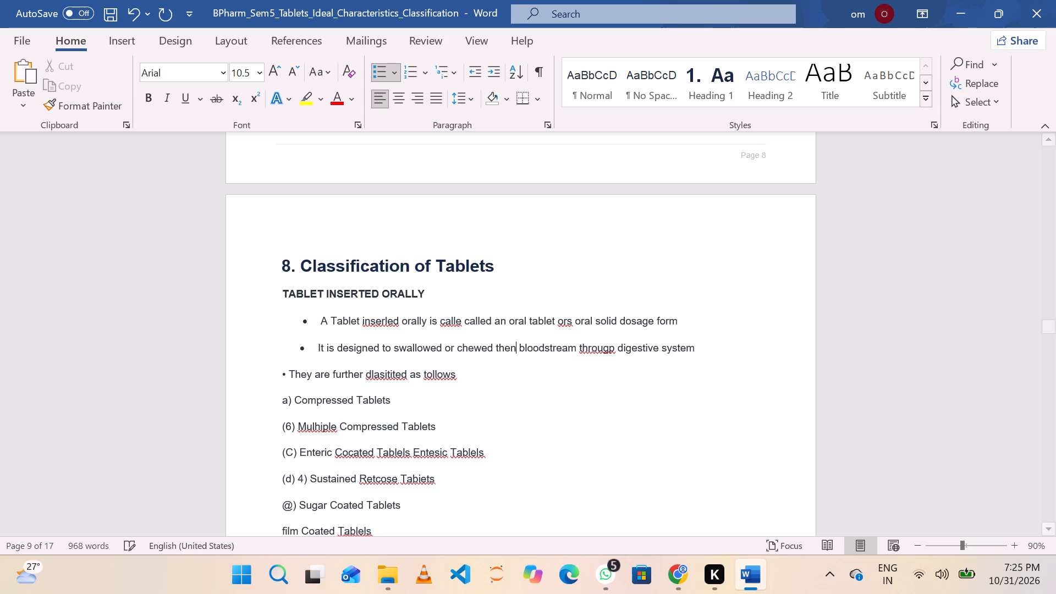
left_click(545, 355)
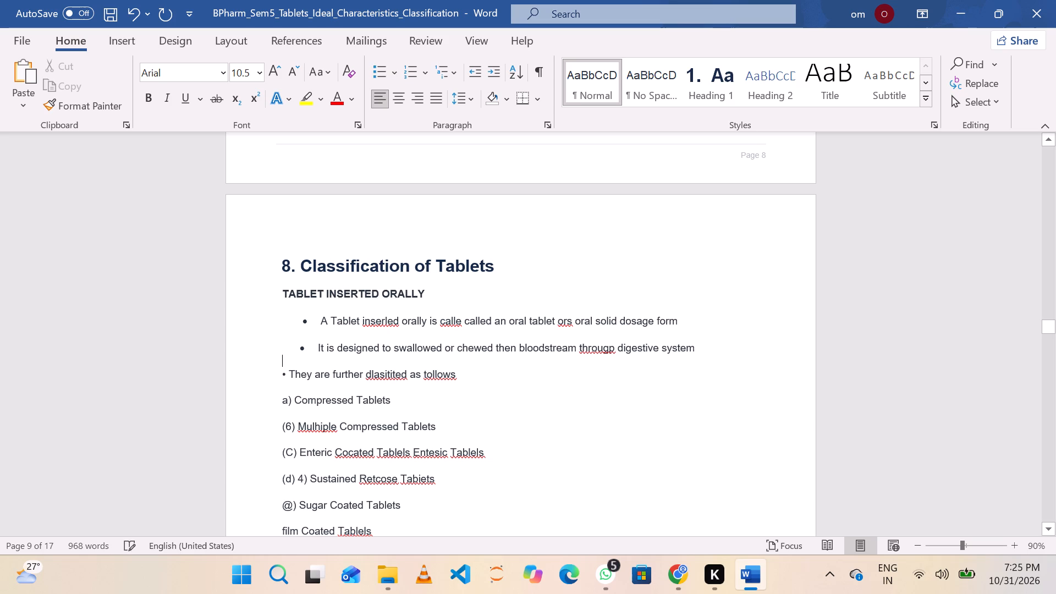
left_click(575, 348)
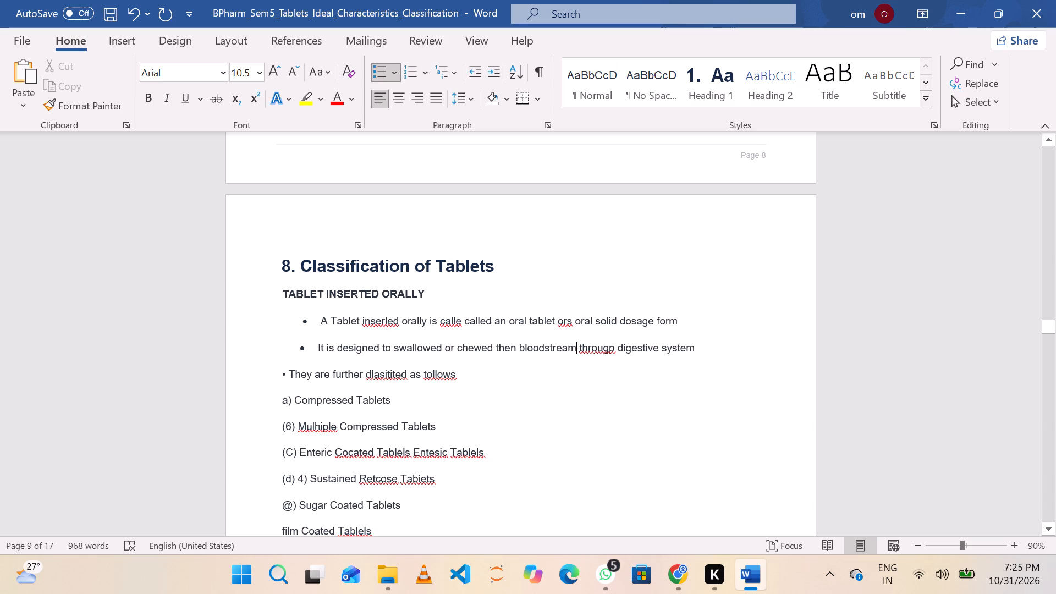
key("BackSpace")
key("BackSpace")
key("BackSpace")
key("BackSpace")
key("BackSpace")
key("BackSpace")
key("BackSpace")
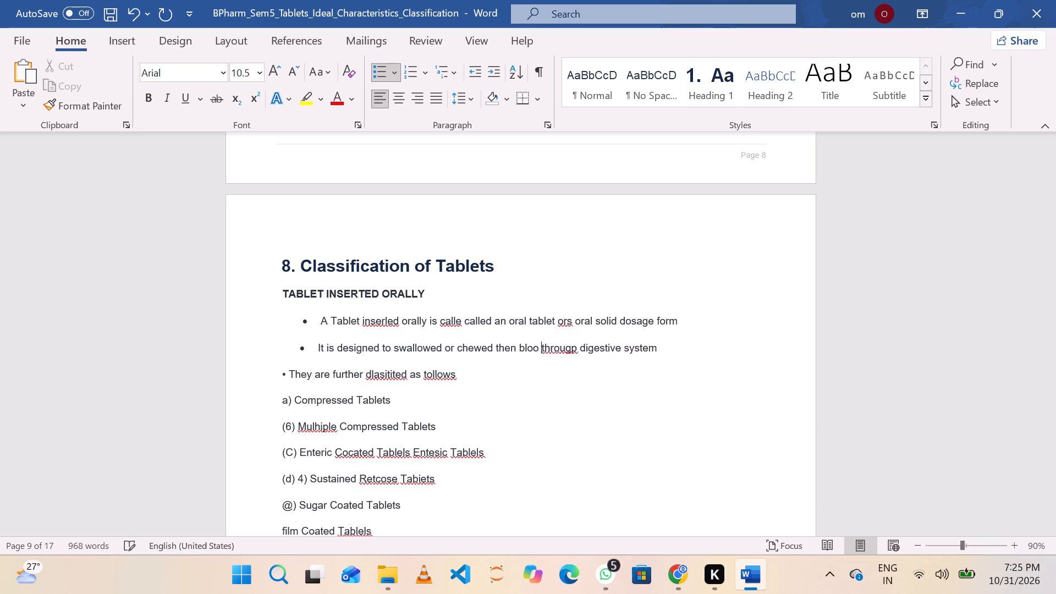
key("BackSpace")
key("BackSpace")
key("BackSpace")
key("BackSpace")
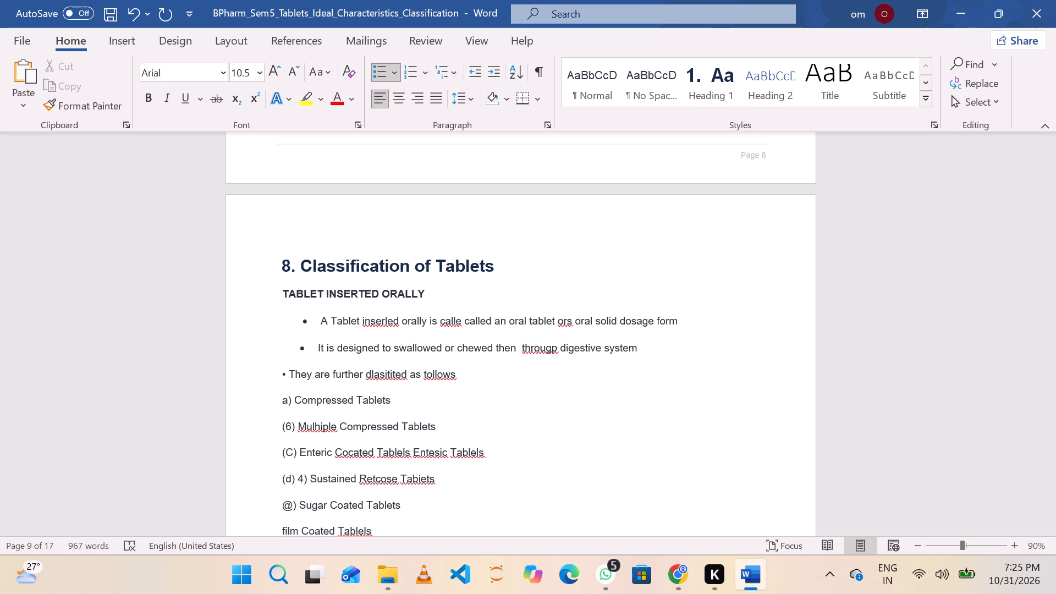
type("absorbed")
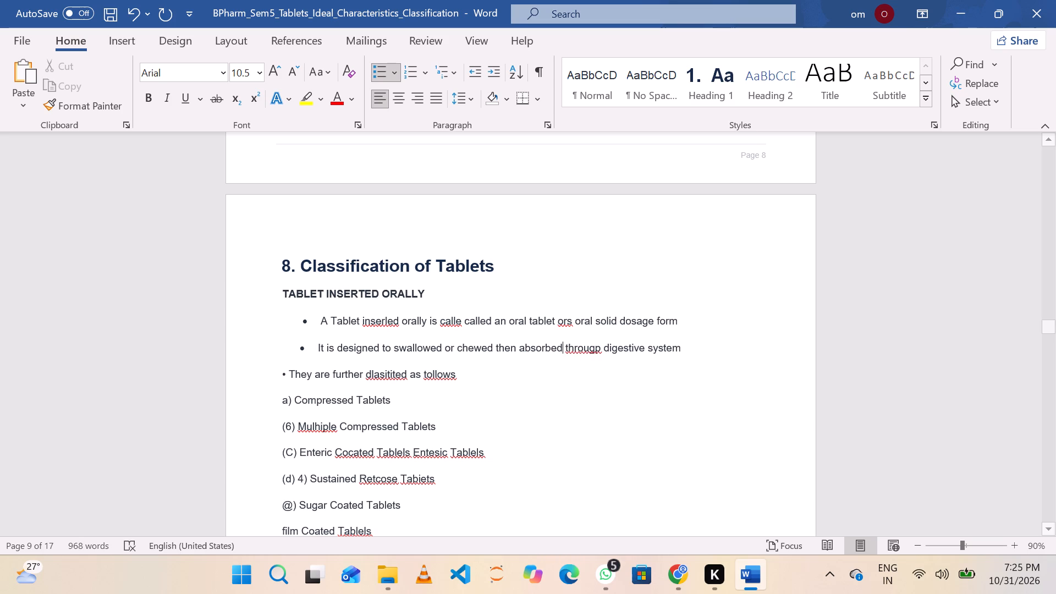
Replace the misspelled "througp" in the second bullet with "into the blood".
left_click(601, 348)
key("BackSpace")
key("BackSpace")
key("BackSpace")
key("BackSpace")
key("BackSpace")
key("BackSpace")
key("BackSpace")
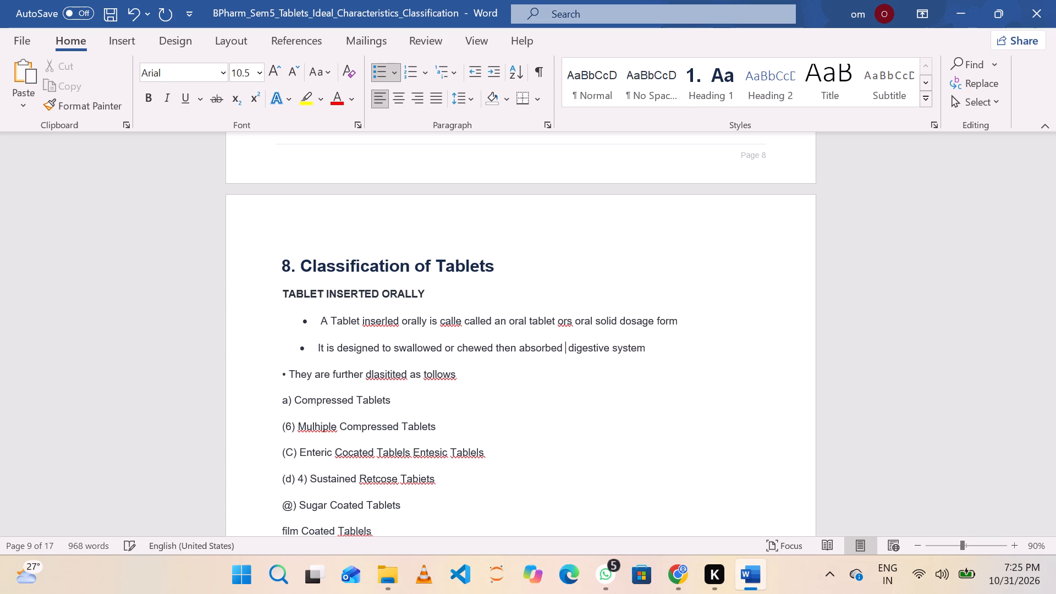
key("n")
key("BackSpace")
type("into")
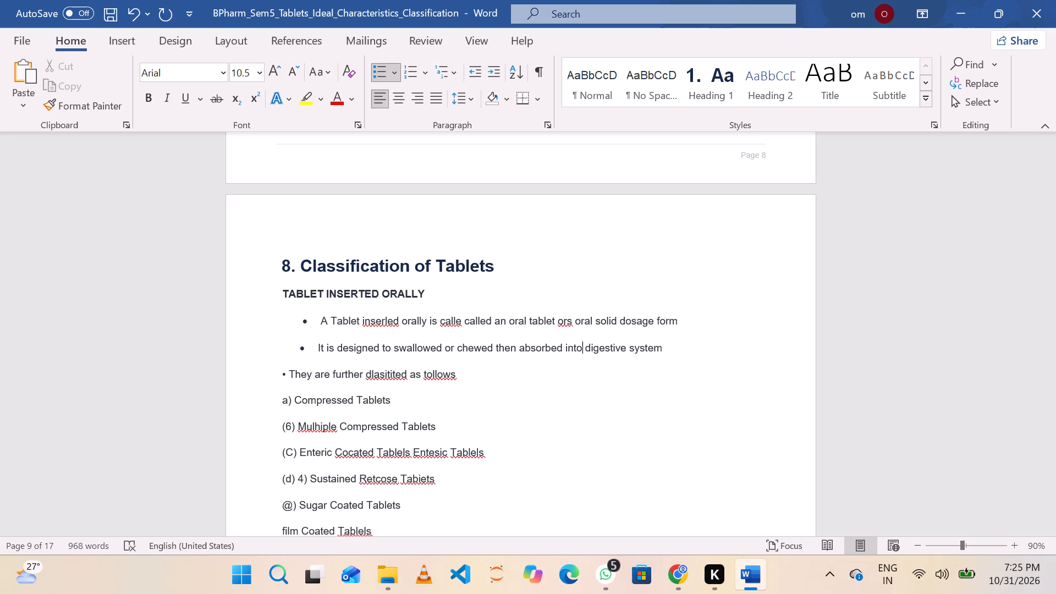
key("space")
type("the blood")
key("space")
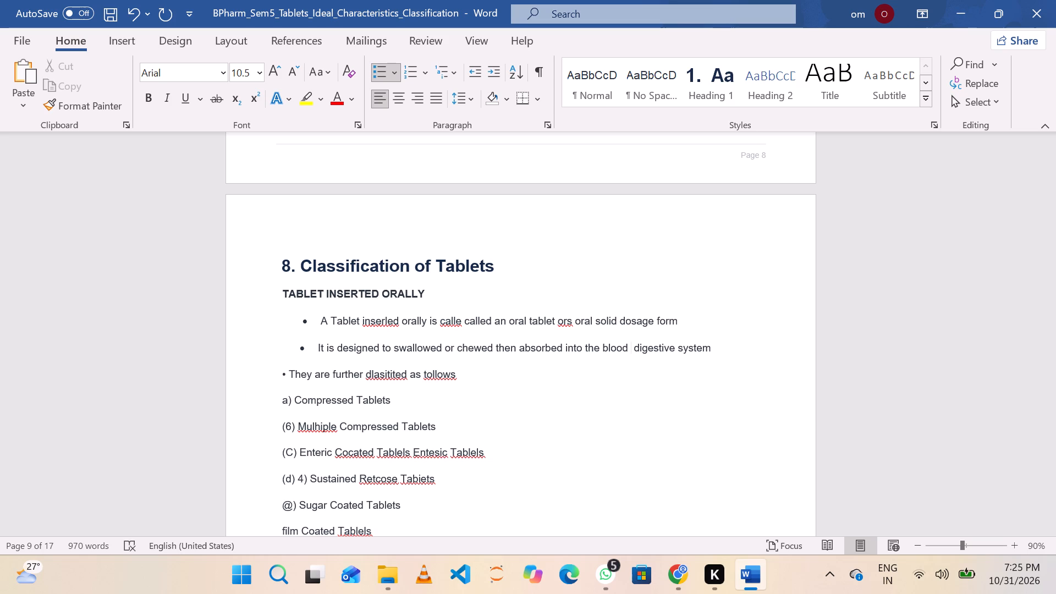
key("BackSpace")
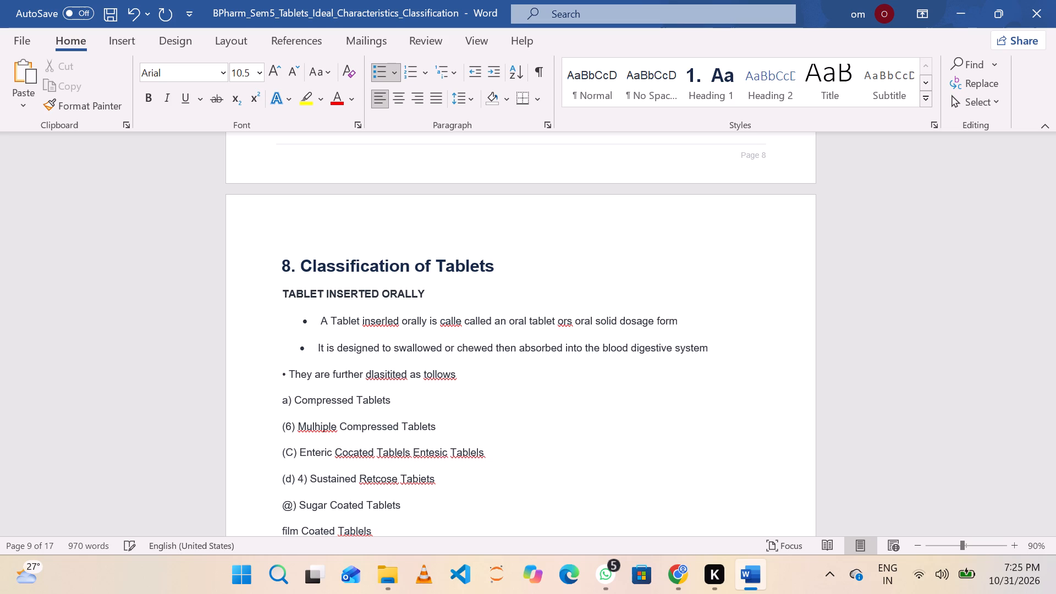
Delete "digestive" from the second bullet so it ends with "into the blood system".
key("Right")
key("Right")
key("Right")
key("Right")
key("Right")
key("Right")
key("Right")
key("Right")
key("Right")
key("Right")
key("BackSpace")
key("BackSpace")
key("BackSpace")
key("BackSpace")
key("BackSpace")
key("BackSpace")
key("BackSpace")
key("BackSpace")
key("BackSpace")
key("BackSpace")
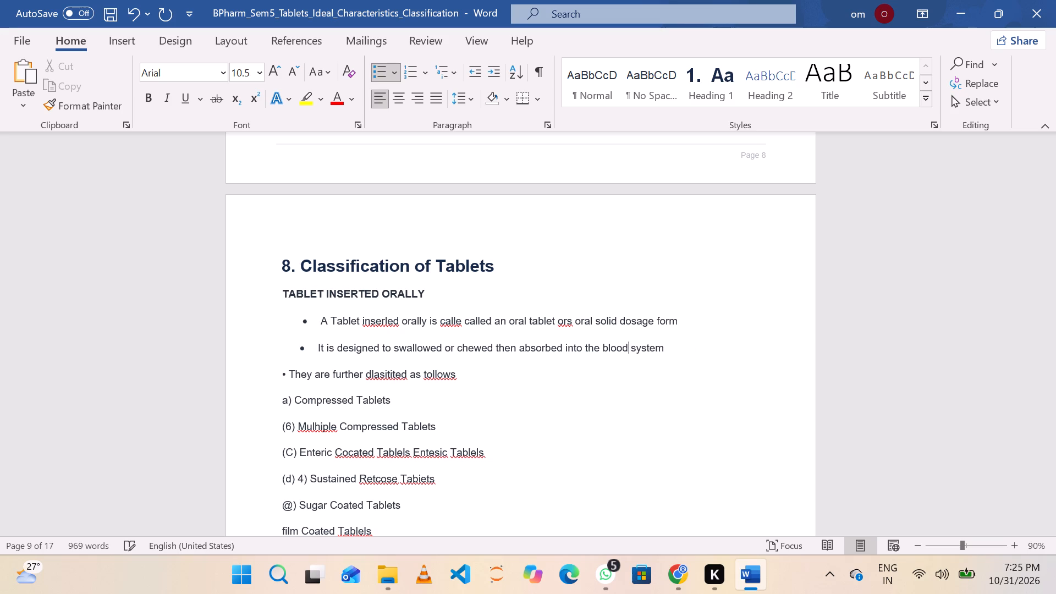
Add "through digestive system." to the end of the second bullet.
left_click(664, 348)
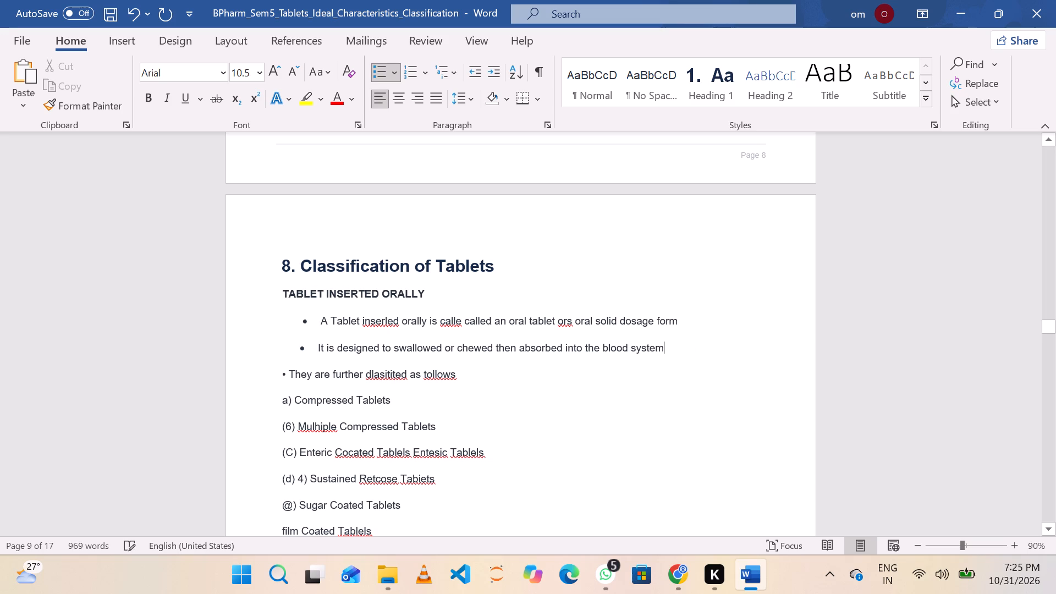
key("space")
type("throug")
key("h")
key("space")
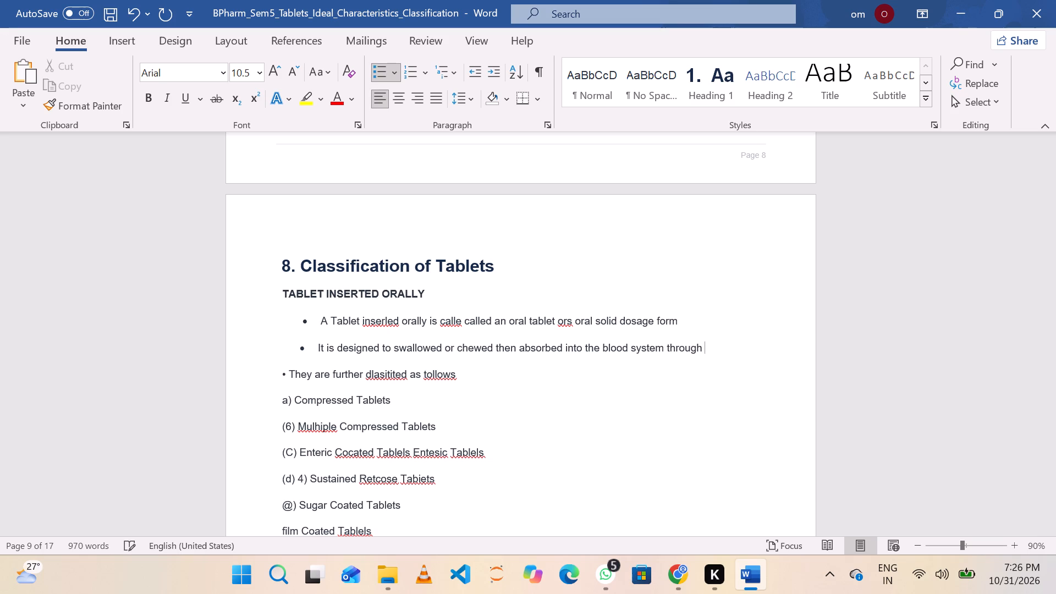
type("digestive")
key("space")
type("system")
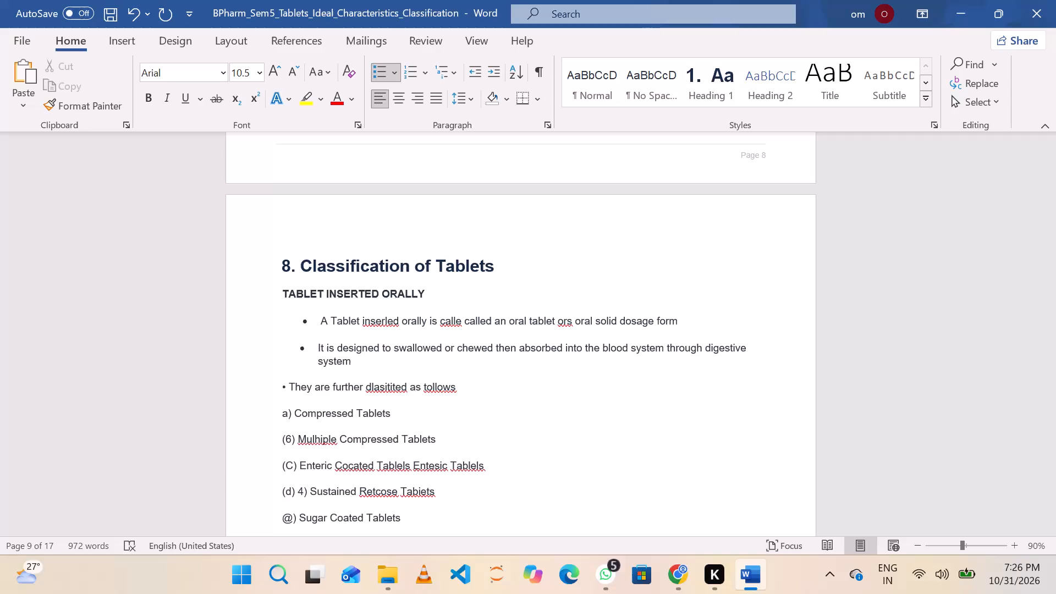
key("period")
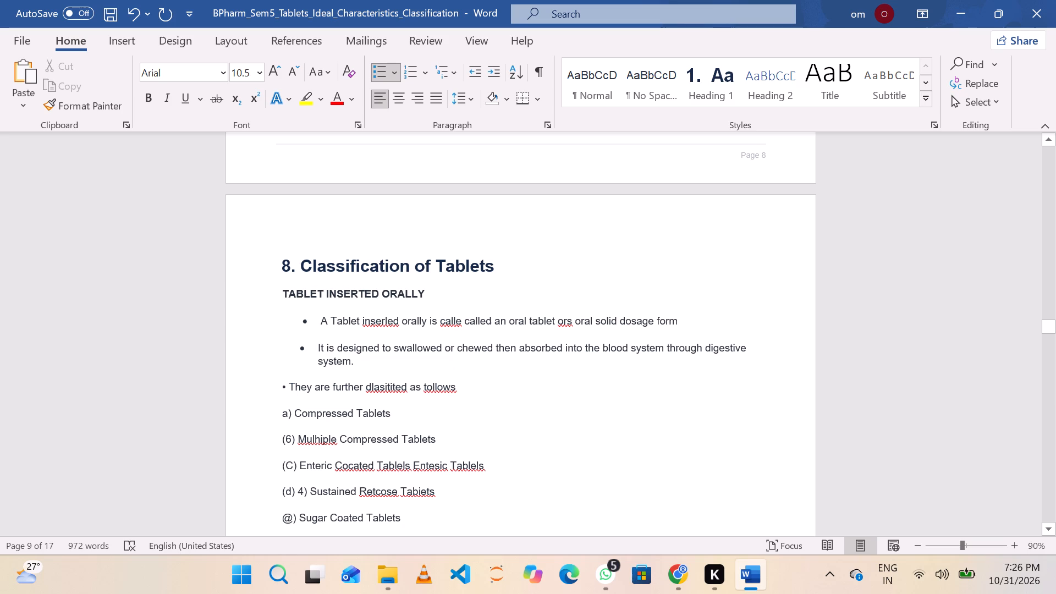
Replace the misspelled "dlasitited" in the "They are further" line with "classified".
left_click(406, 390)
key("BackSpace")
key("BackSpace")
key("BackSpace")
key("BackSpace")
key("BackSpace")
key("BackSpace")
key("BackSpace")
key("BackSpace")
key("BackSpace")
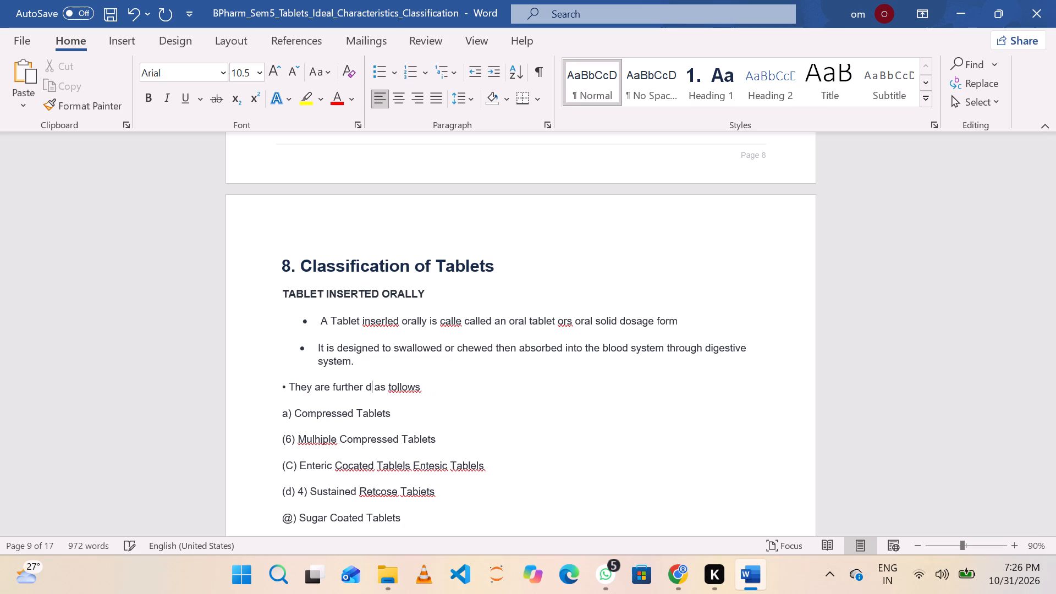
key("BackSpace")
type("classigi")
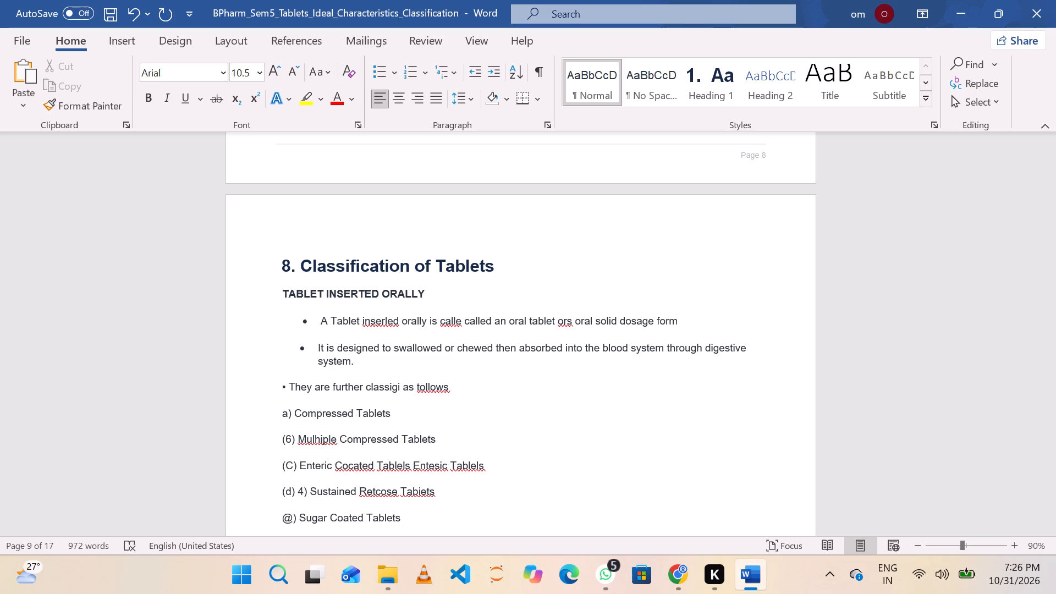
key("BackSpace")
type("ed")
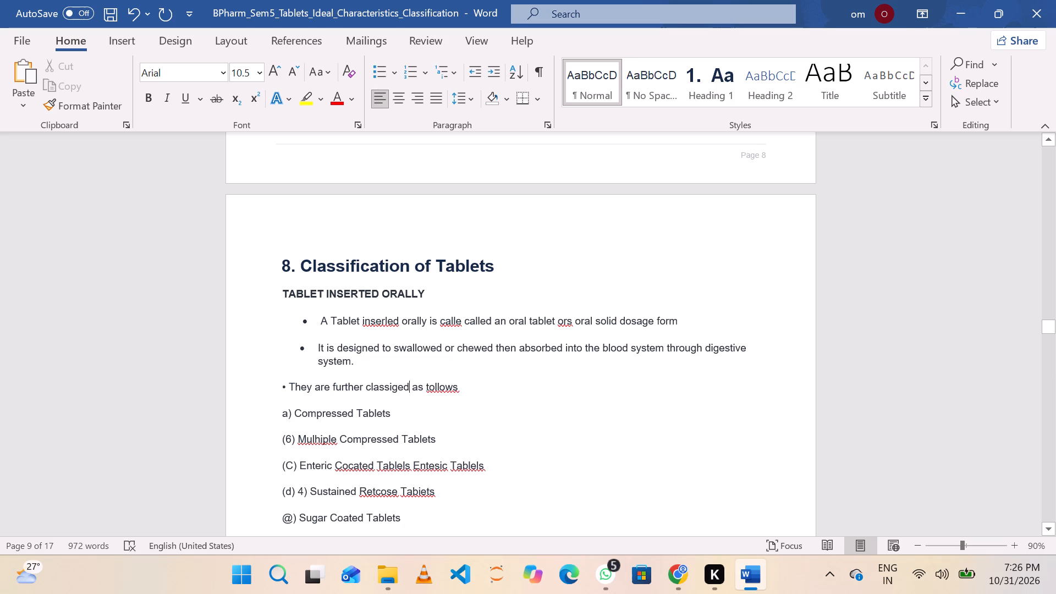
left_click(399, 386)
key("BackSpace")
key("f")
key("i")
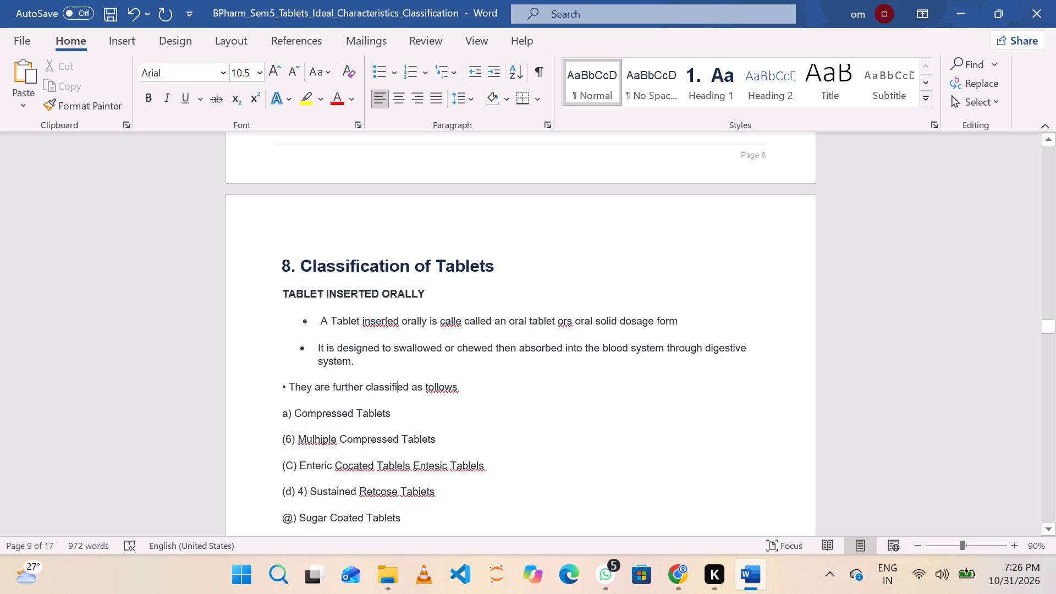
Correct the misspelled "tollows" at the end of the "They are further classified as" line to "follows".
left_click(426, 388)
key("Right")
key("BackSpace")
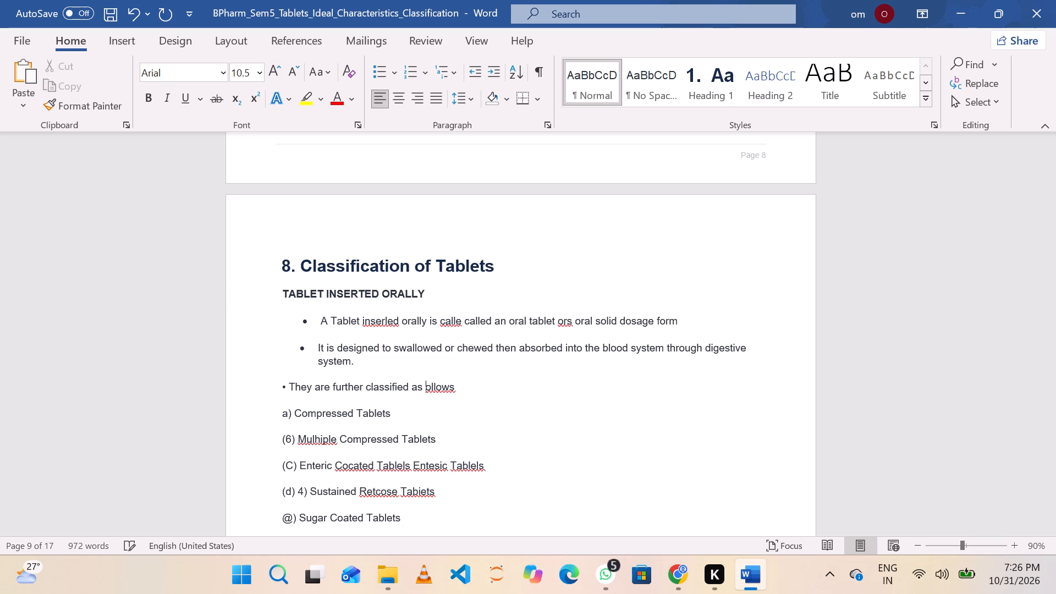
key("f")
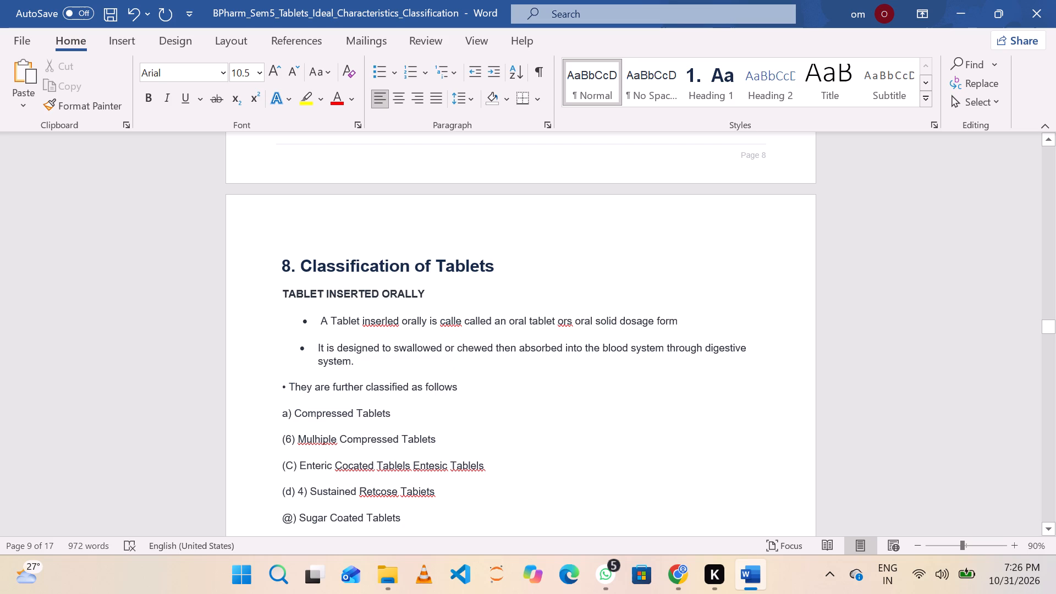
Correct the labels of the Compressed, Multiple Compressed and Enteric tablet entries to (a), (b) and (c).
left_click(290, 439)
key("BackSpace")
key("b")
left_click(280, 416)
key("shift+parenleft")
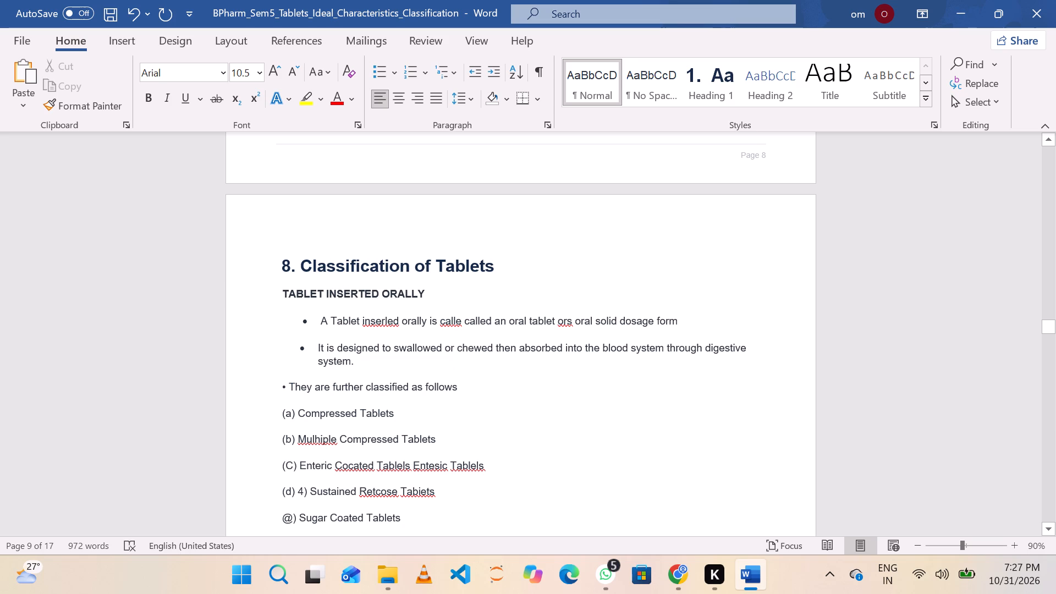
left_click(288, 413)
left_click(290, 467)
key("BackSpace")
key("c")
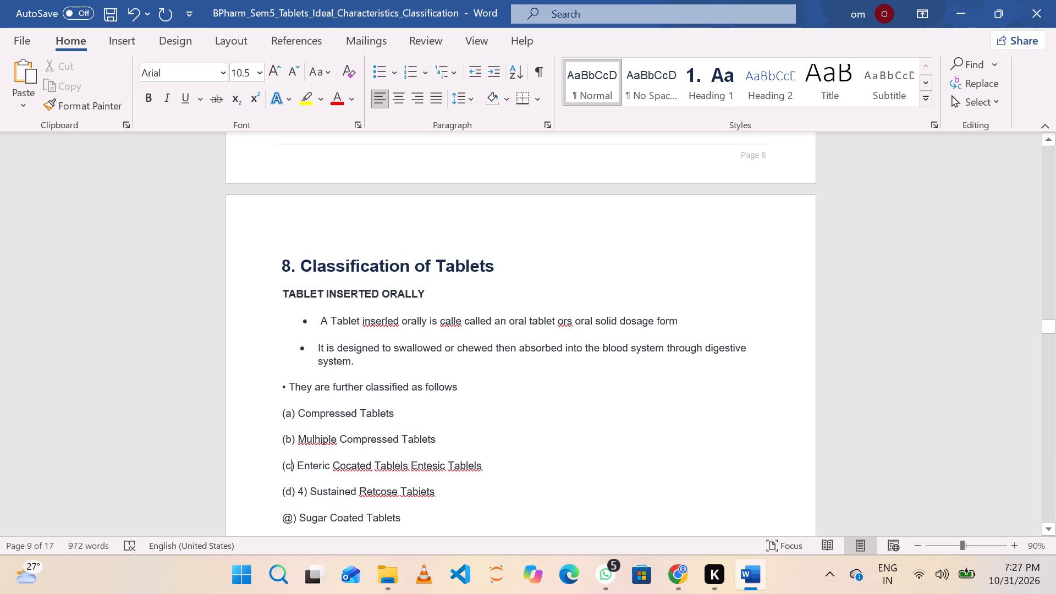
Change the label of the Sugar Coated Tablets entry to "(e)".
left_click(290, 518)
key("BackSpace")
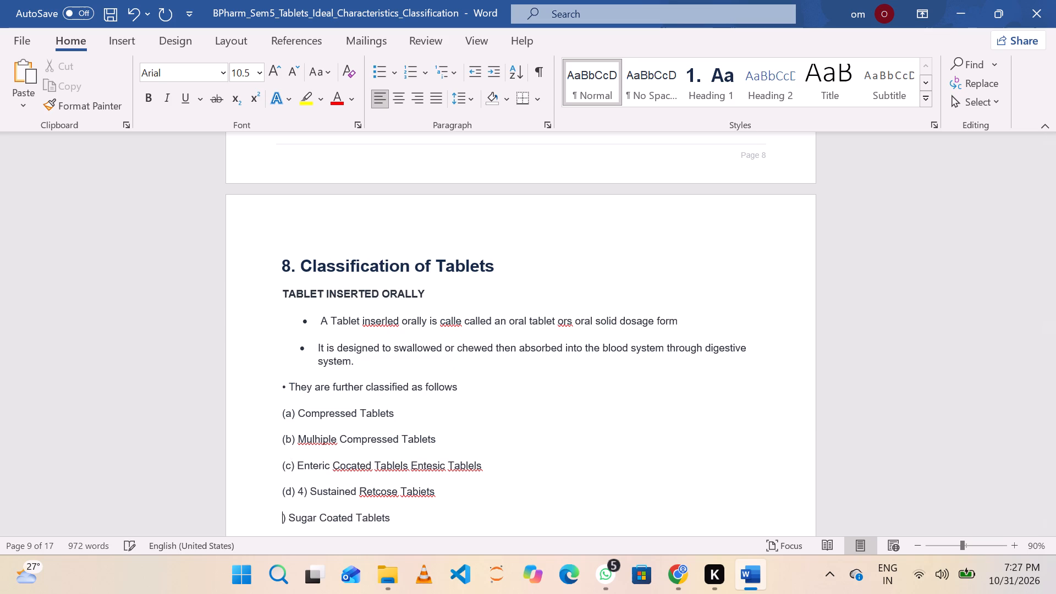
key("e")
scroll(290, 518, "down", 1)
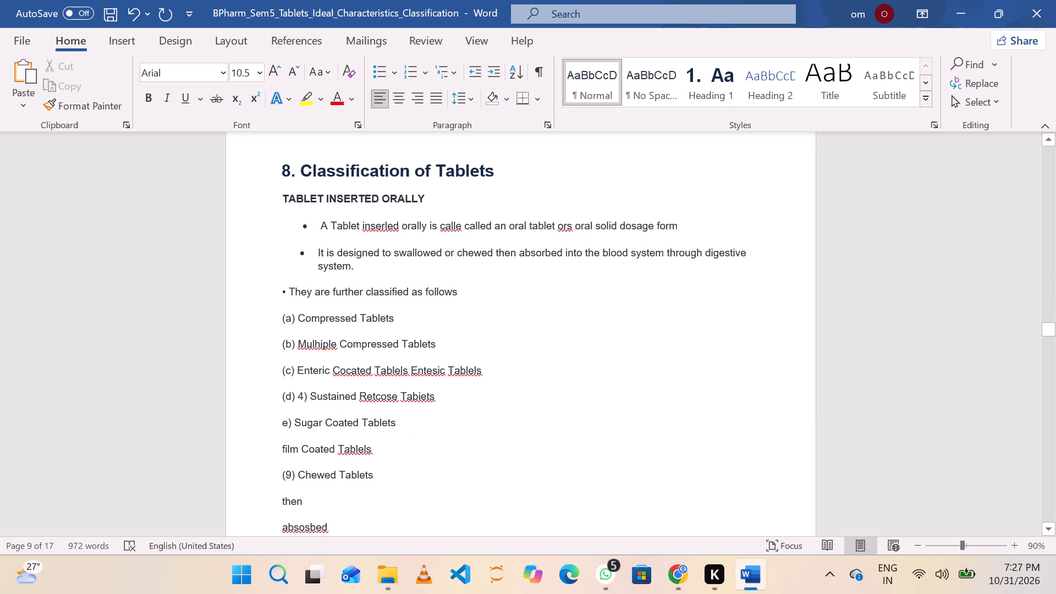
key("Left")
key("shift+parenleft")
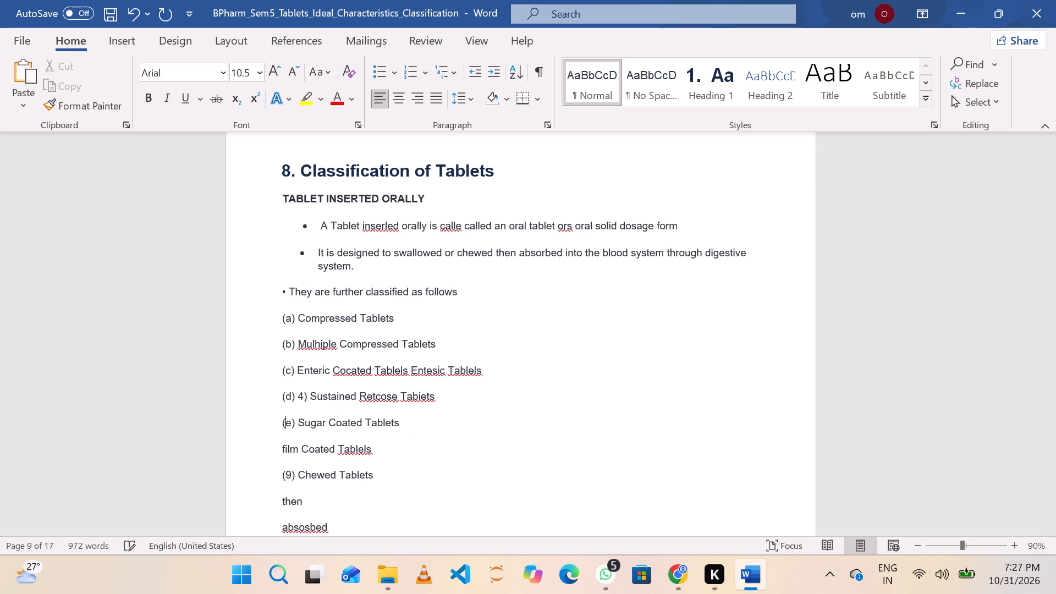
Add the label "(f)" followed by a space before the film Coated entry, with no leading space on the line.
left_click(279, 446)
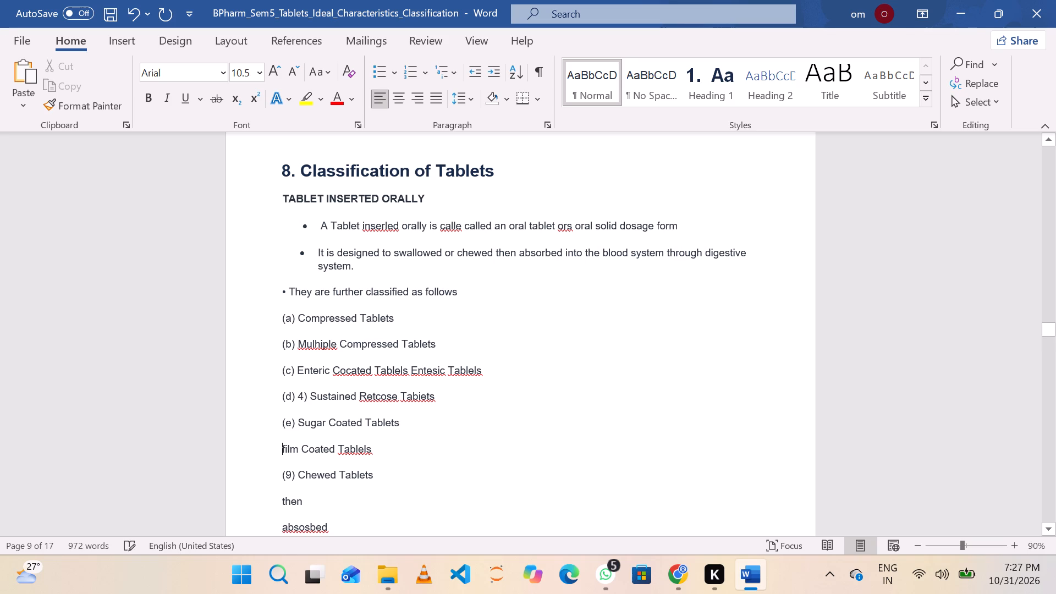
key("space")
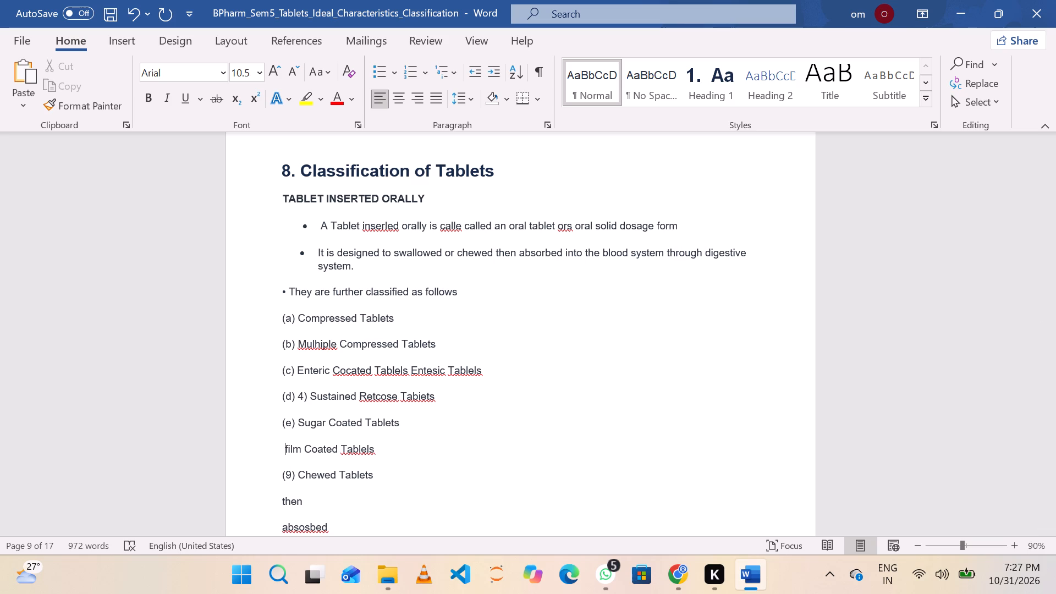
key("shift+parenleft")
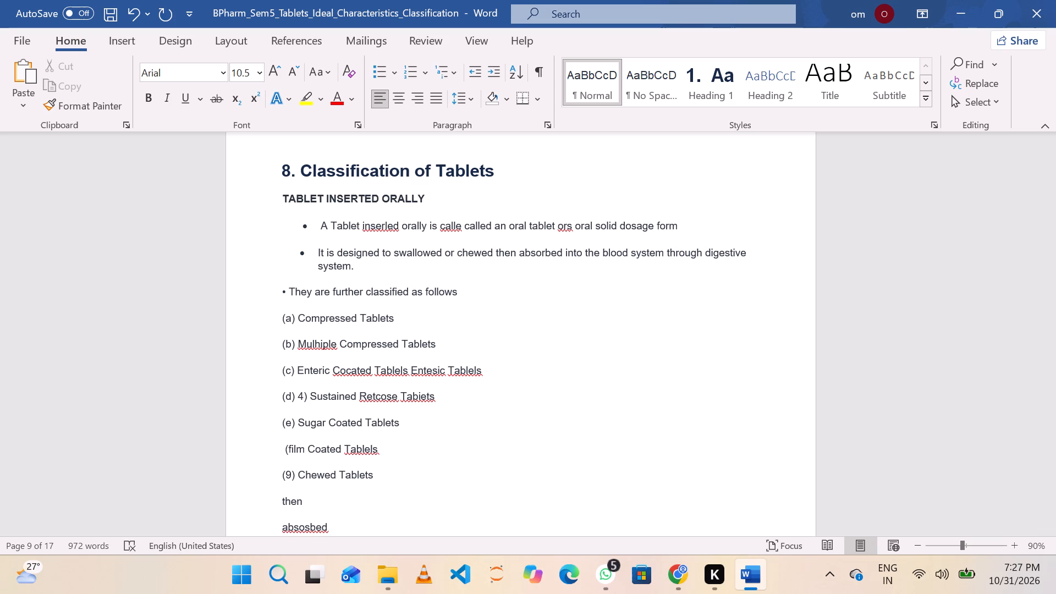
key("f")
key("shift+parenright")
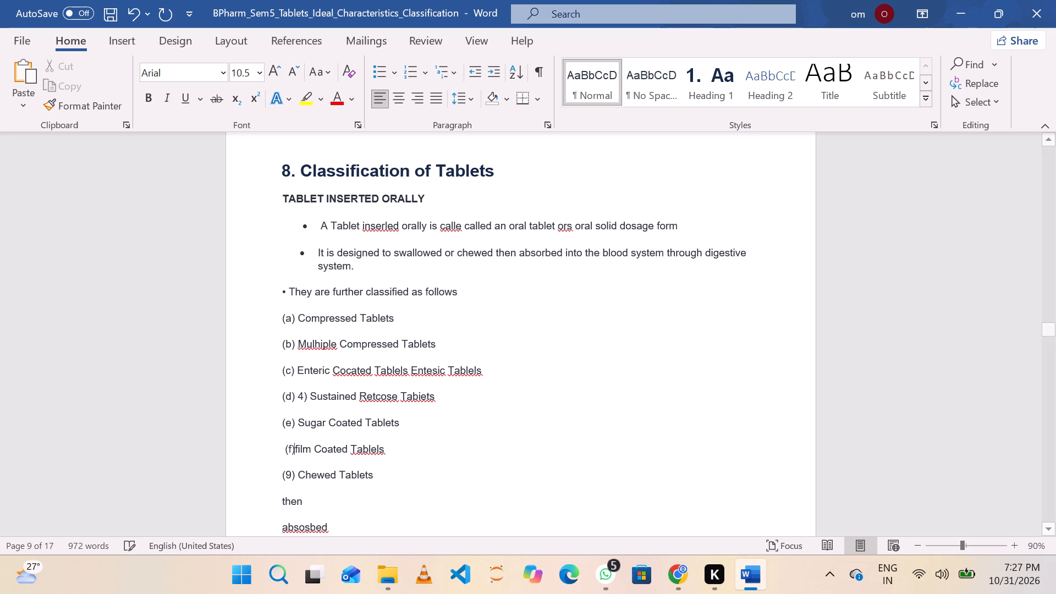
key("Left")
key("Left")
key("Left")
key("BackSpace")
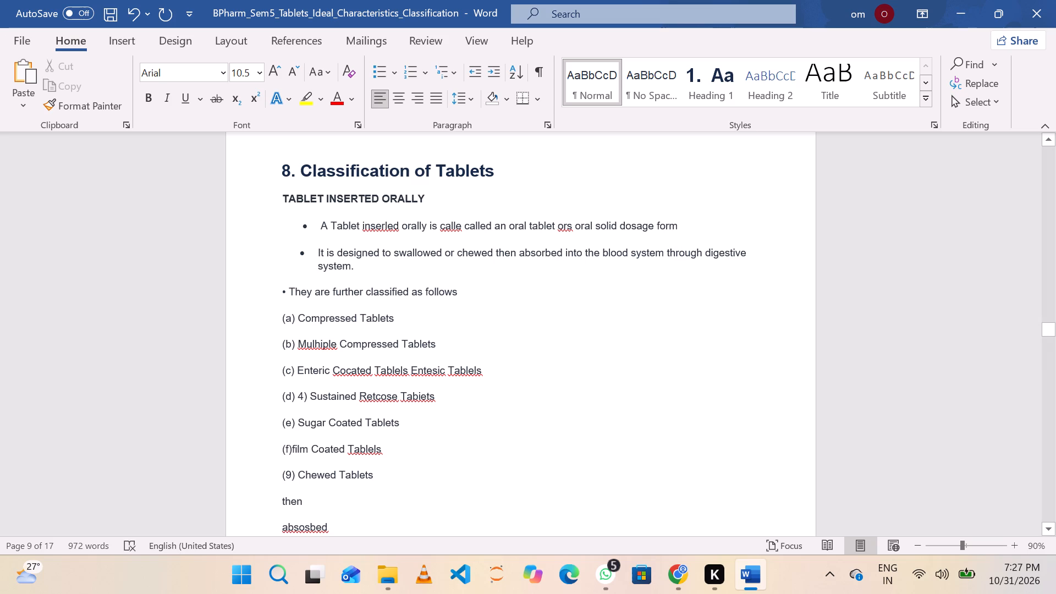
left_click(291, 449)
key("space")
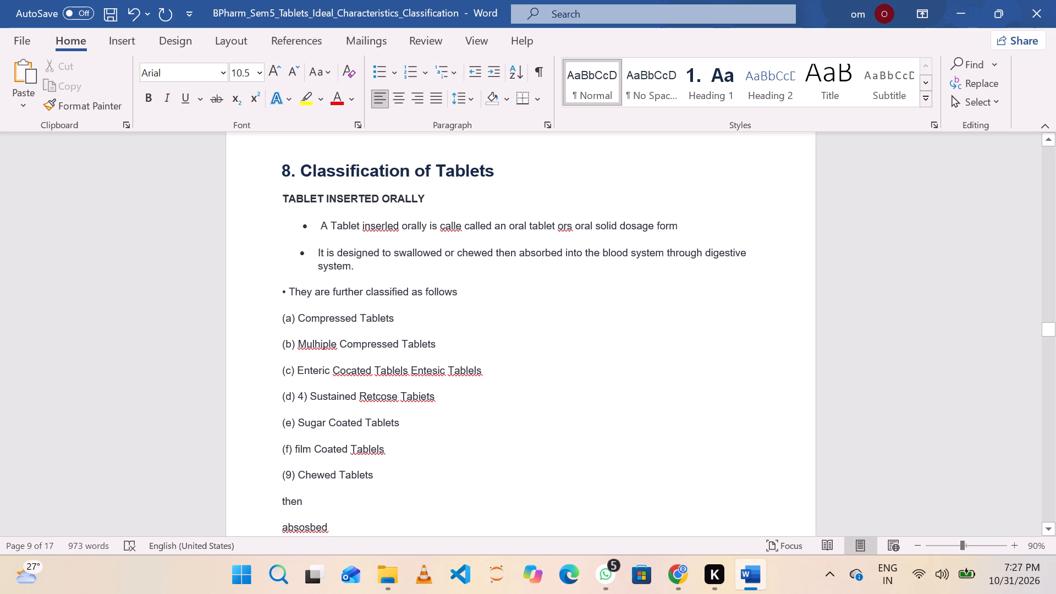
Change the label of the Chewed Tablets entry to "(g)".
key("Left")
key("Left")
key("Down")
key("BackSpace")
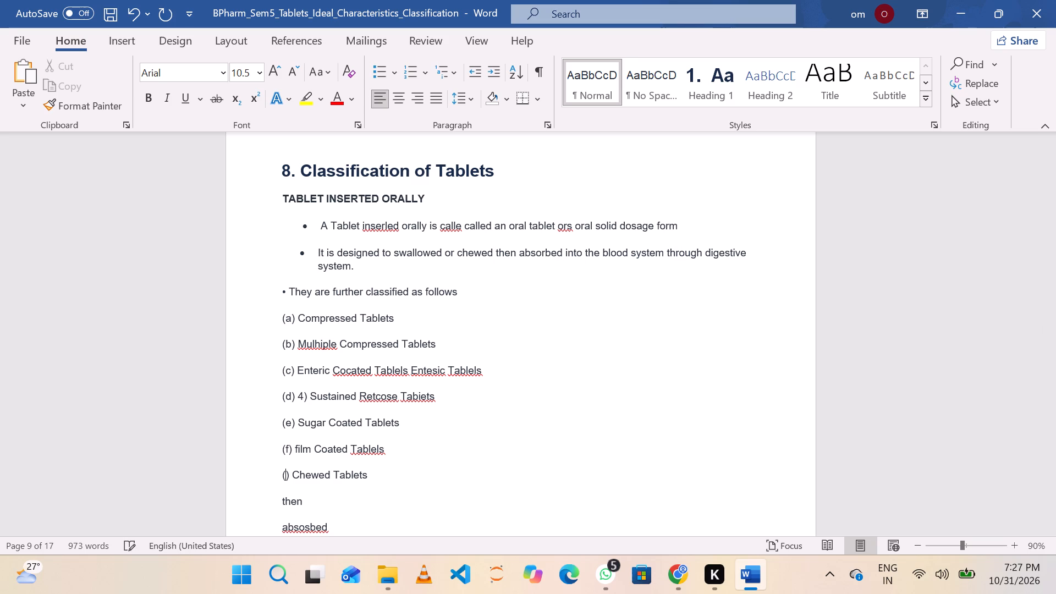
key("g")
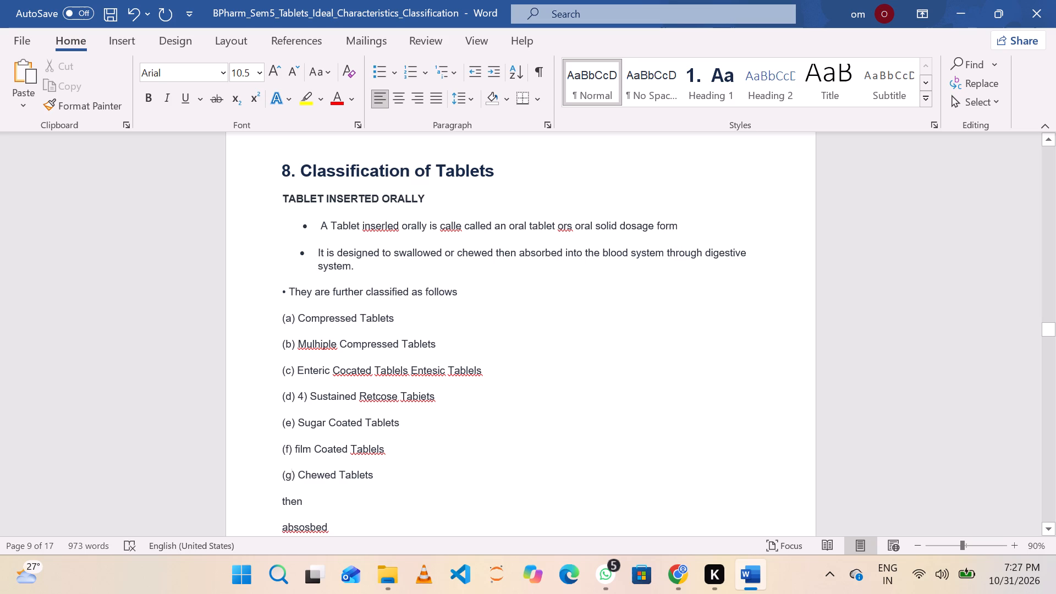
Delete the stray "4)" after the (d) label so the entry starts "(d) Sustained".
left_click(305, 394)
key("BackSpace")
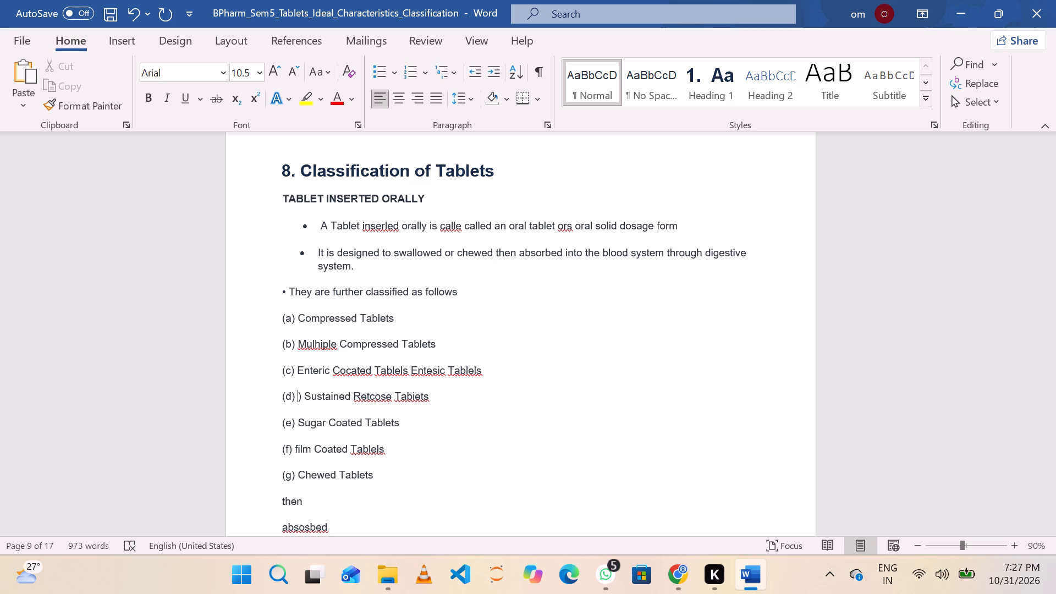
key("Right")
key("BackSpace")
key("BackSpace")
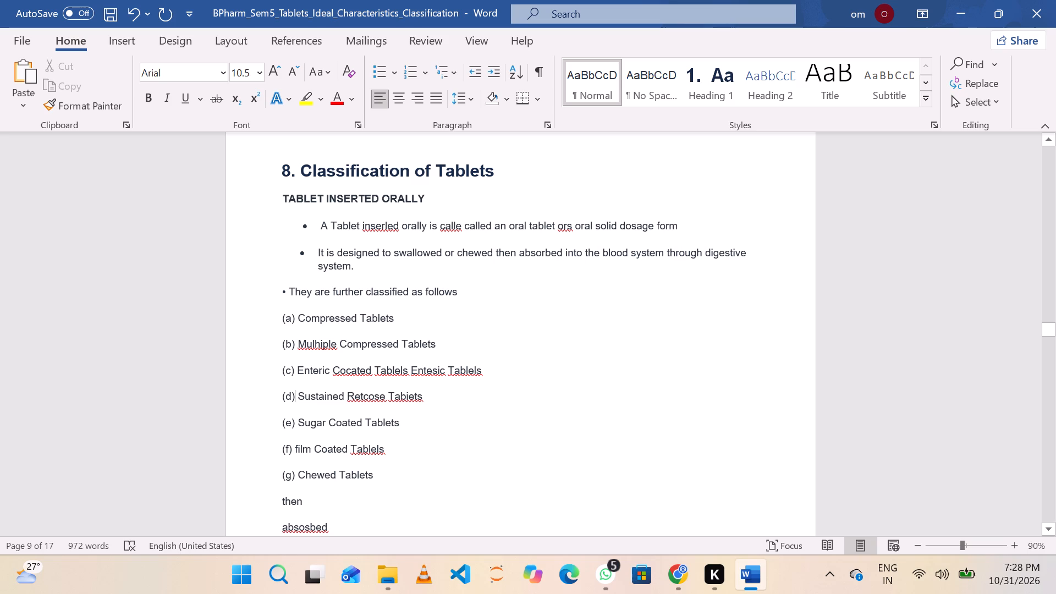
Correct the misspelled "Mulhiple" in entry (b) to "Multiple".
left_click(320, 342)
key("BackSpace")
key("t")
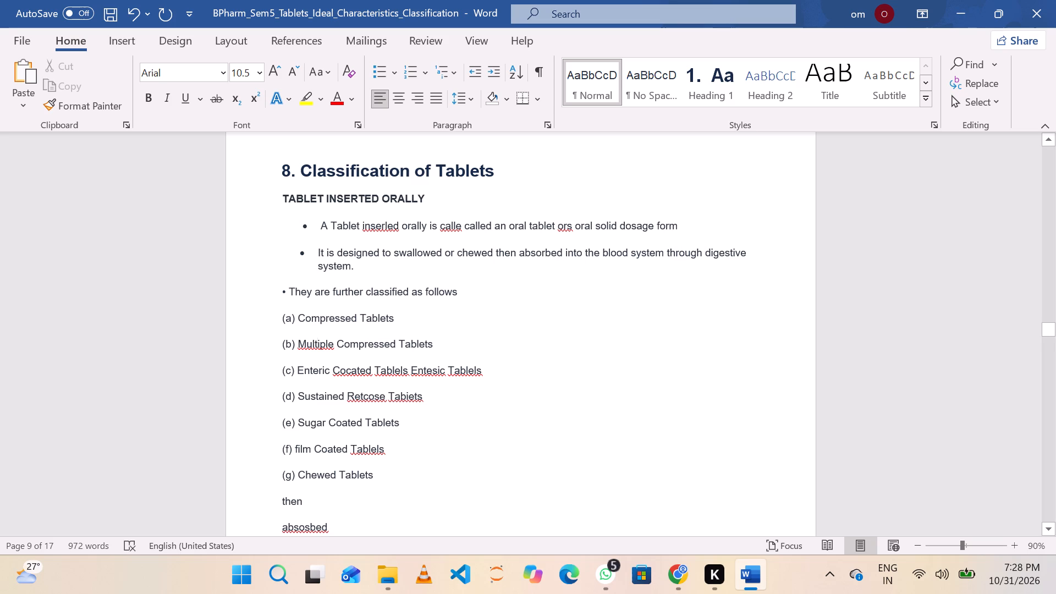
Correct entry (c) to read "Enteric Coated Tablets", removing the duplicated words "Entesic Tablels" at its end.
left_click(356, 391)
left_click(352, 366)
key("BackSpace")
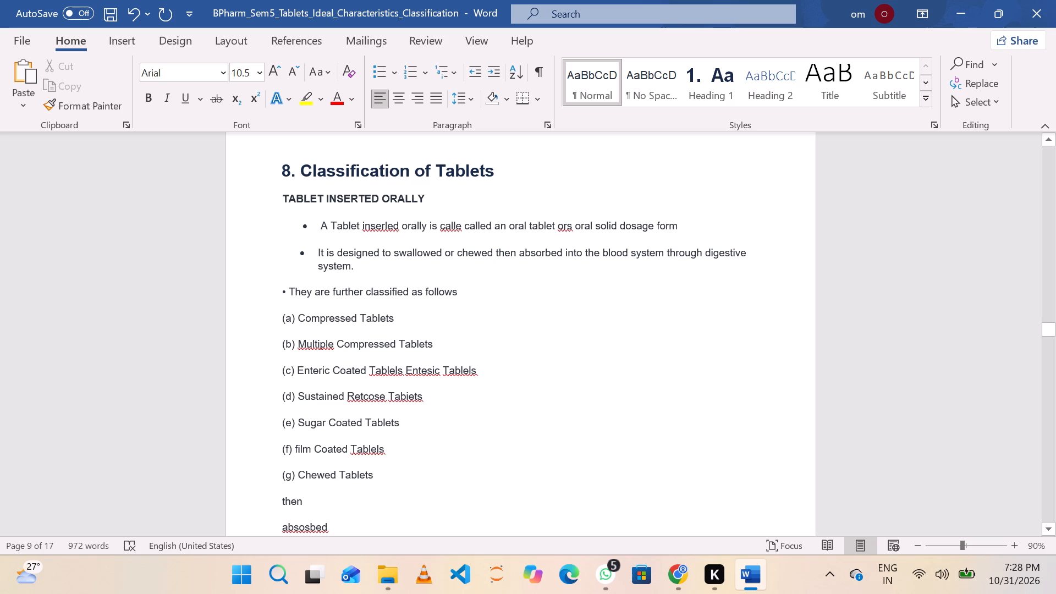
left_click(483, 369)
key("BackSpace")
key("BackSpace")
key("BackSpace")
key("BackSpace")
key("BackSpace")
key("BackSpace")
key("BackSpace")
key("BackSpace")
key("BackSpace")
key("BackSpace")
key("BackSpace")
key("BackSpace")
key("BackSpace")
key("BackSpace")
key("BackSpace")
key("BackSpace")
key("BackSpace")
key("BackSpace")
key("BackSpace")
key("BackSpace")
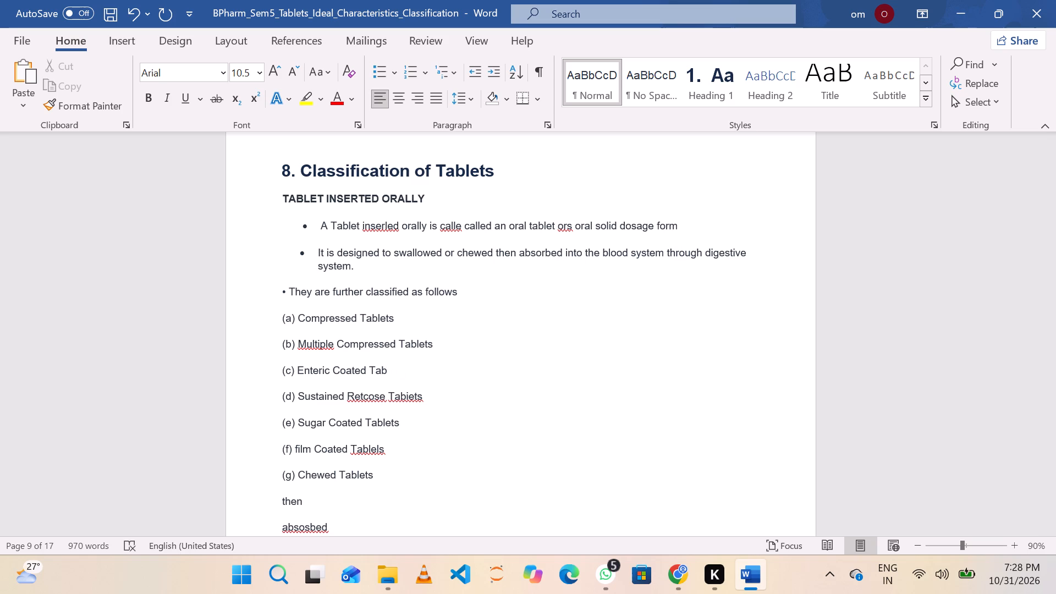
key("l")
type("ets")
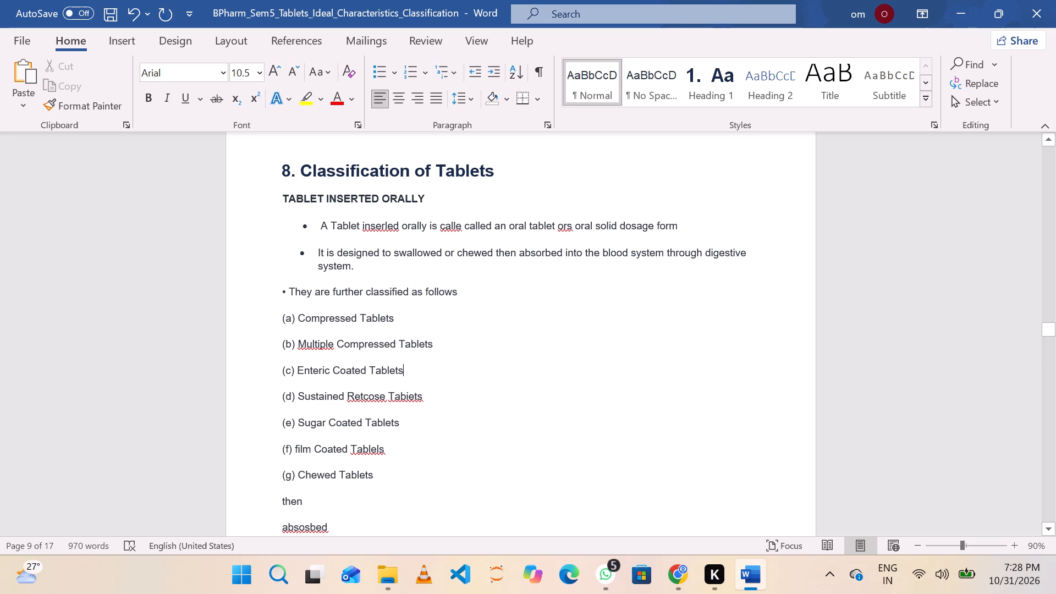
Correct "Retcose Tabiets" in entry (d) so it reads "Sustained Release Tablets".
left_click(384, 397)
key("BackSpace")
key("BackSpace")
key("BackSpace")
key("BackSpace")
key("BackSpace")
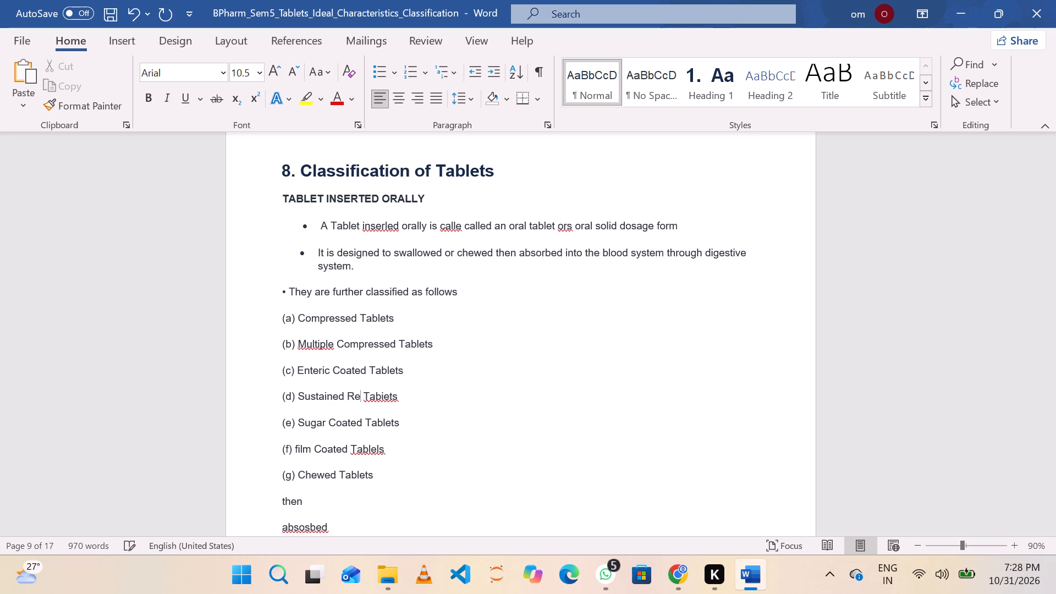
type("lease")
left_click(408, 392)
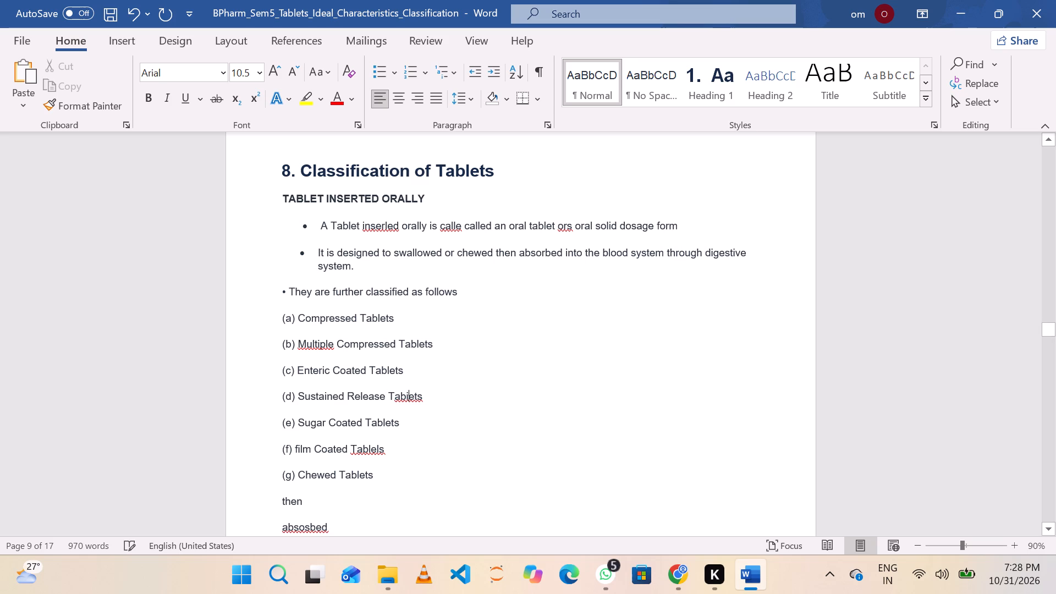
key("BackSpace")
key("l")
Capitalize the first letter of "film" in entry (f) so it reads "Film".
left_click(296, 446)
key("Right")
key("BackSpace")
key("shift+f")
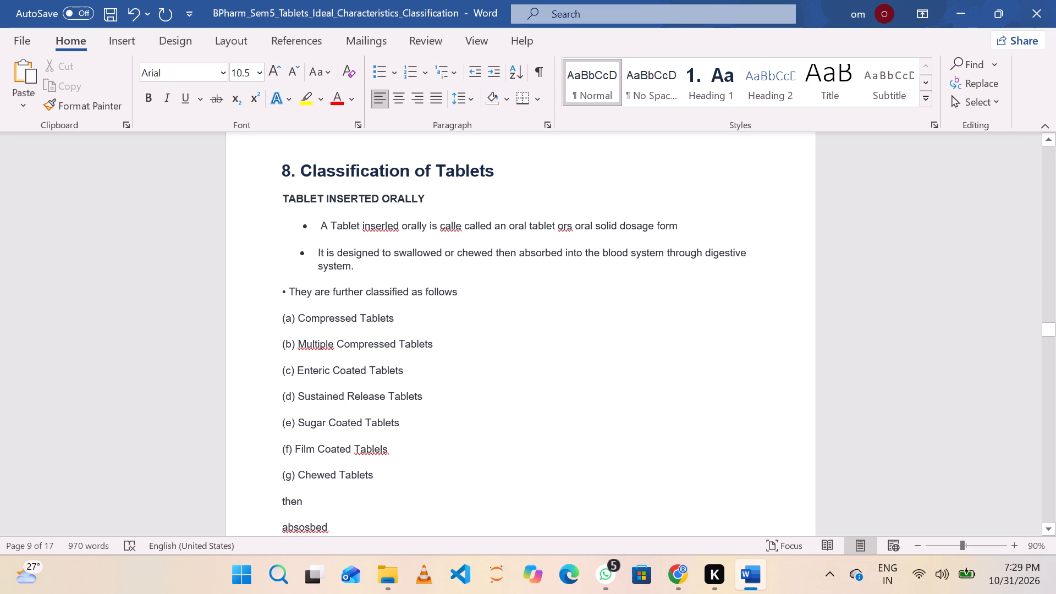
Delete the stray lines "then", "absosbed" and "into" between the (g) Chewed Tablets entry and the Compressed Tablets subheading.
scroll(351, 475, "down", 1)
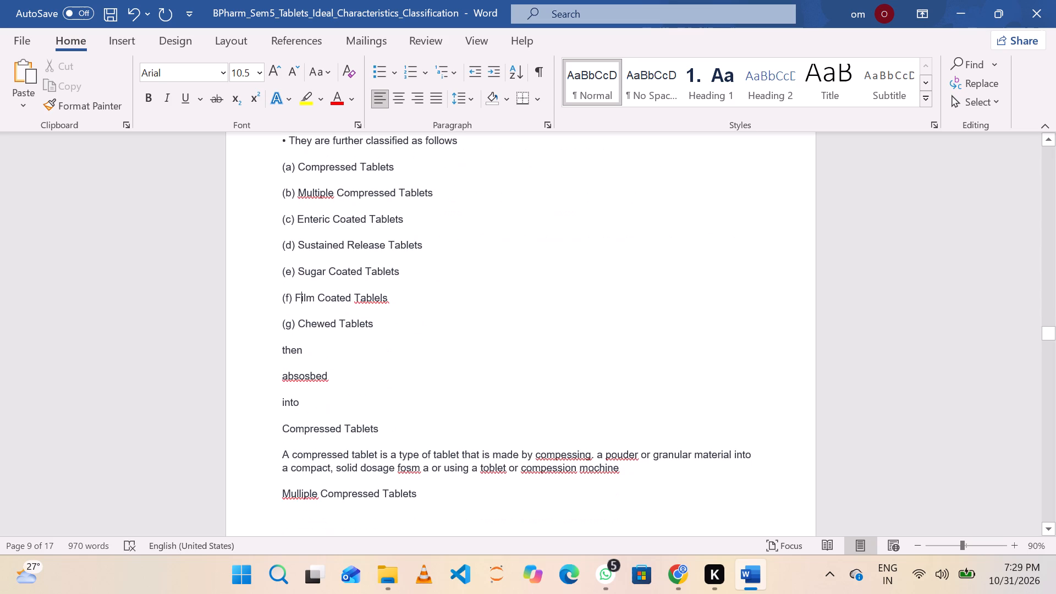
left_click(299, 403)
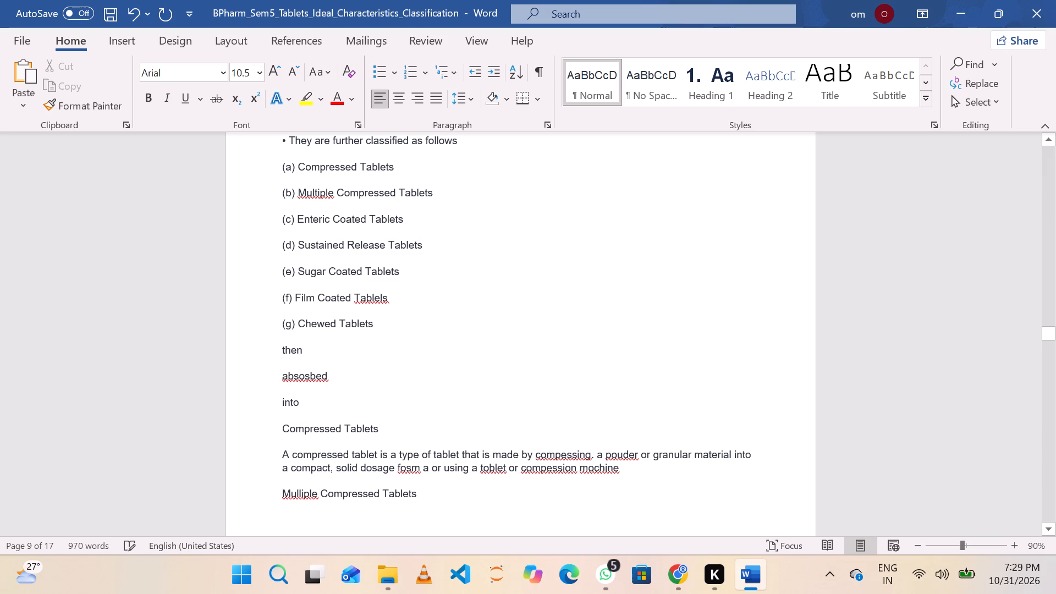
key("BackSpace")
key("BackSpace")
key("BackSpace")
key("BackSpace")
key("BackSpace")
key("BackSpace")
key("BackSpace")
key("BackSpace")
key("BackSpace")
key("BackSpace")
key("BackSpace")
key("BackSpace")
key("BackSpace")
key("BackSpace")
key("BackSpace")
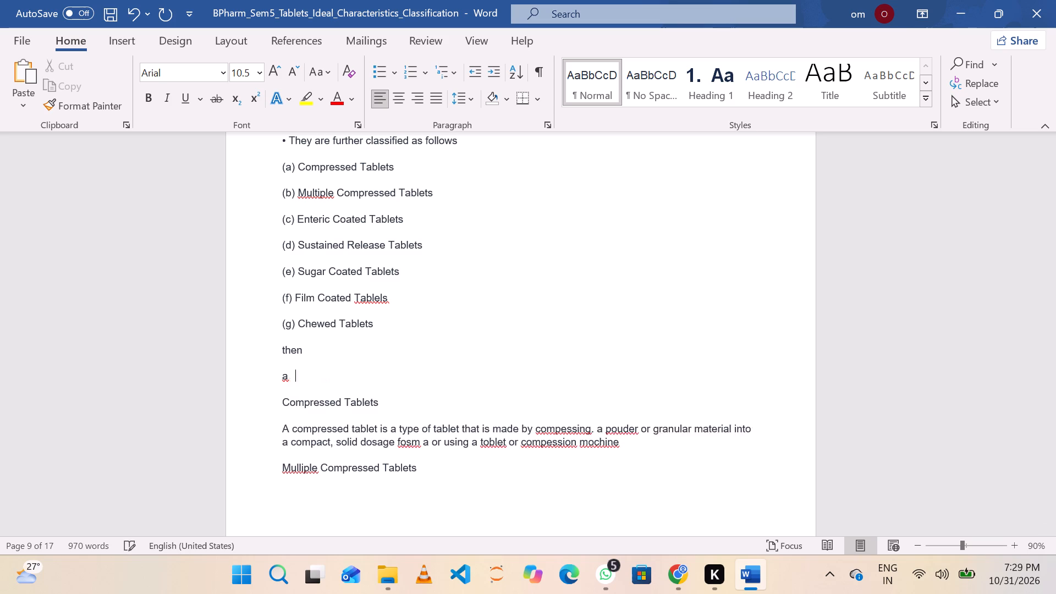
key("BackSpace")
key("BackSpace")
key("BackSpace")
key("BackSpace")
key("BackSpace")
key("BackSpace")
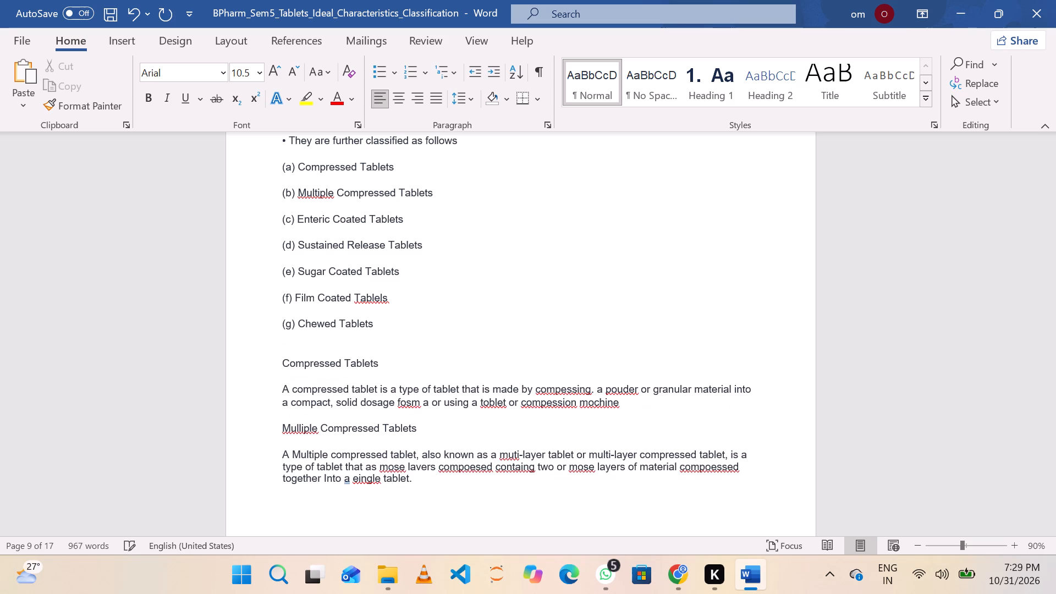
key("BackSpace")
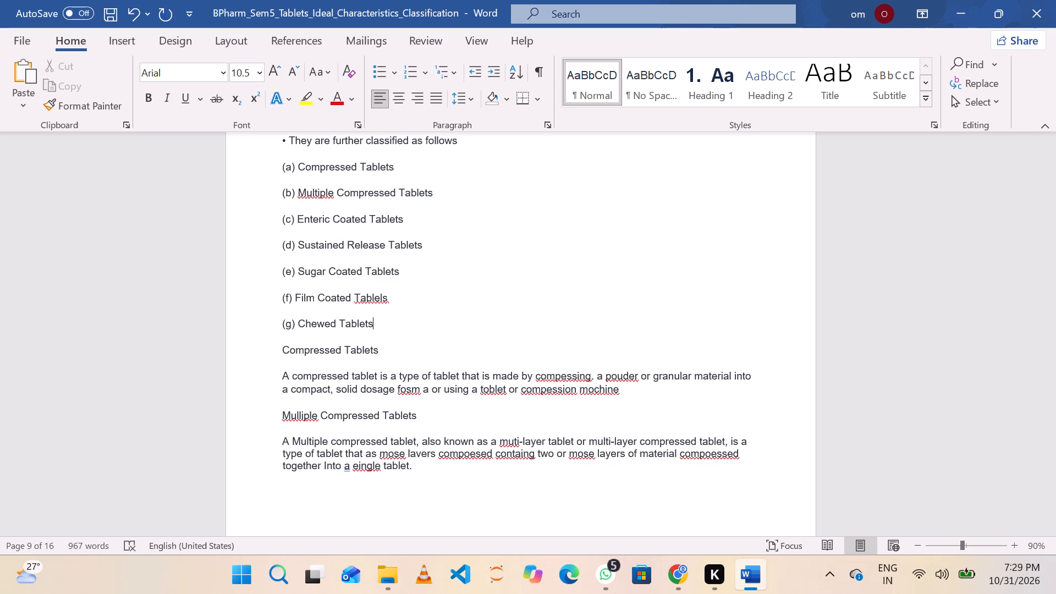
Make the "Compressed Tablets" subheading below the lettered list bold and underlined.
left_click(337, 354)
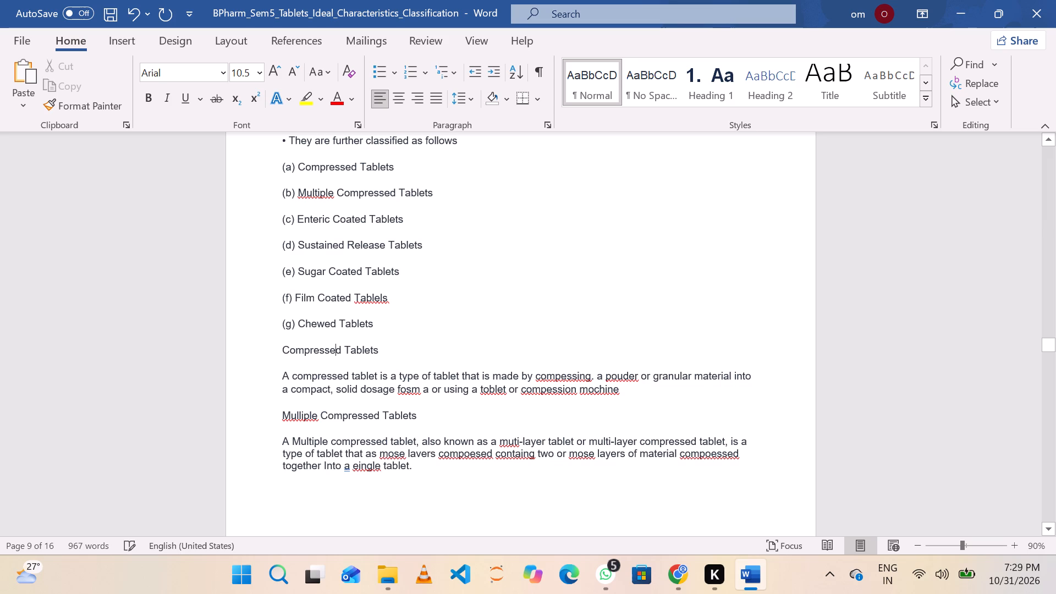
triple_click(337, 354)
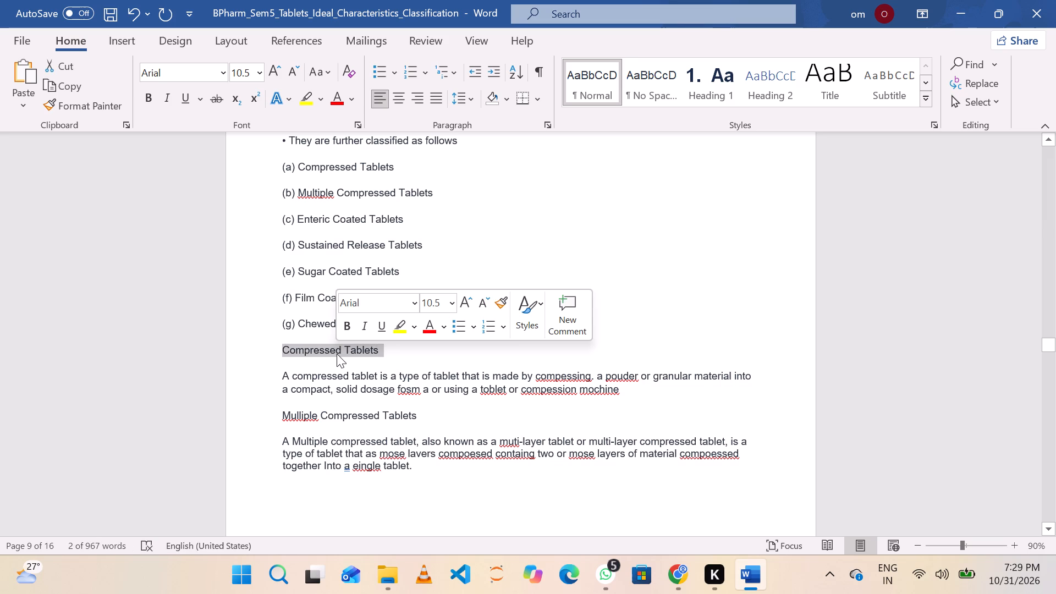
key("ctrl+b")
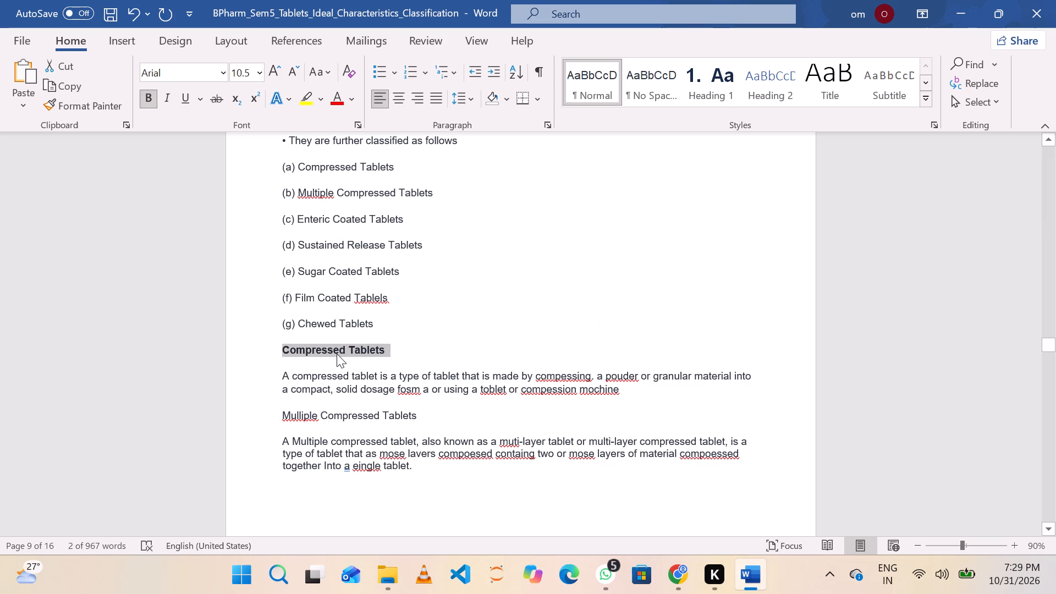
key("ctrl+u")
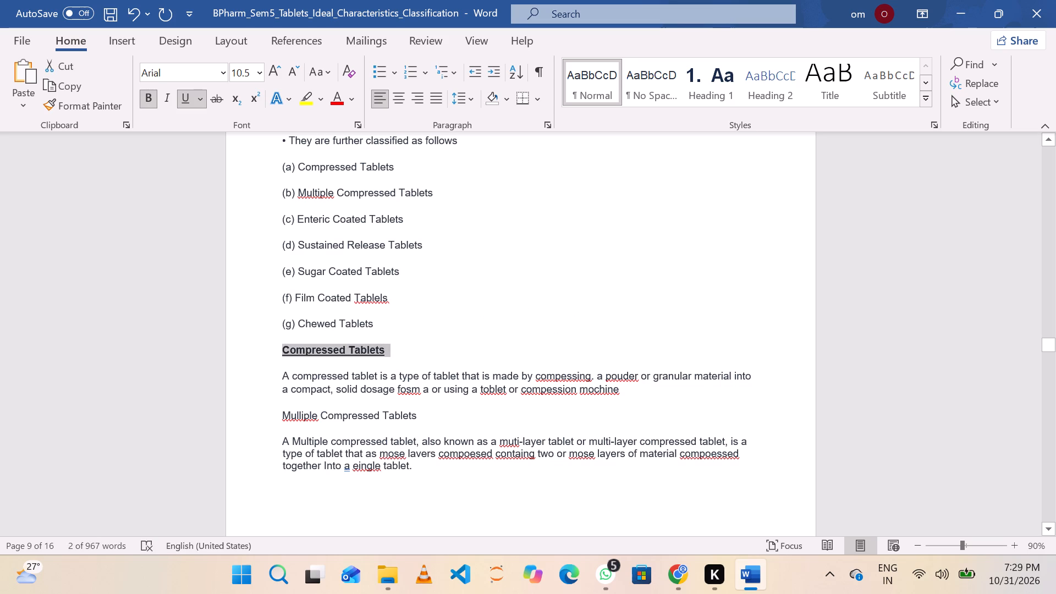
left_click(469, 346)
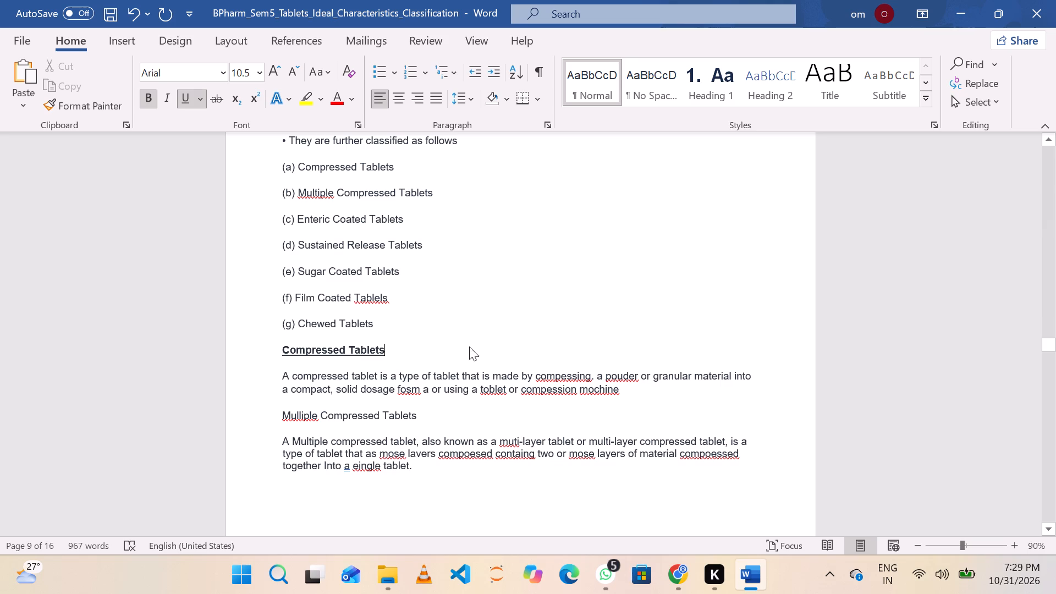
Underline the "TABLET INSERTED ORALLY" subheading under the Classification of Tablets heading.
scroll(429, 310, "up", 2)
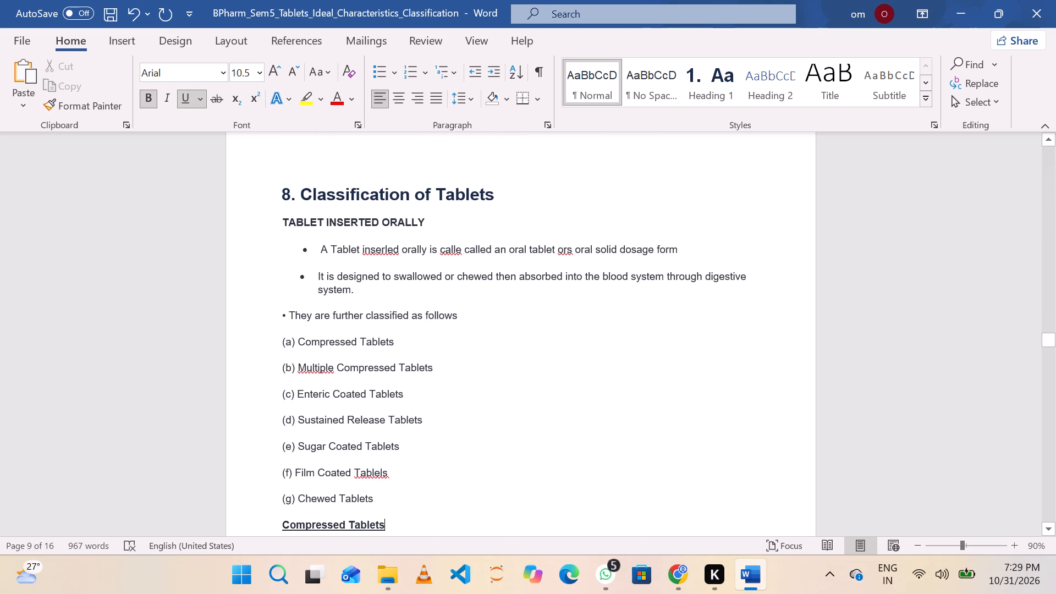
triple_click(340, 223)
left_click(340, 223)
triple_click(340, 223)
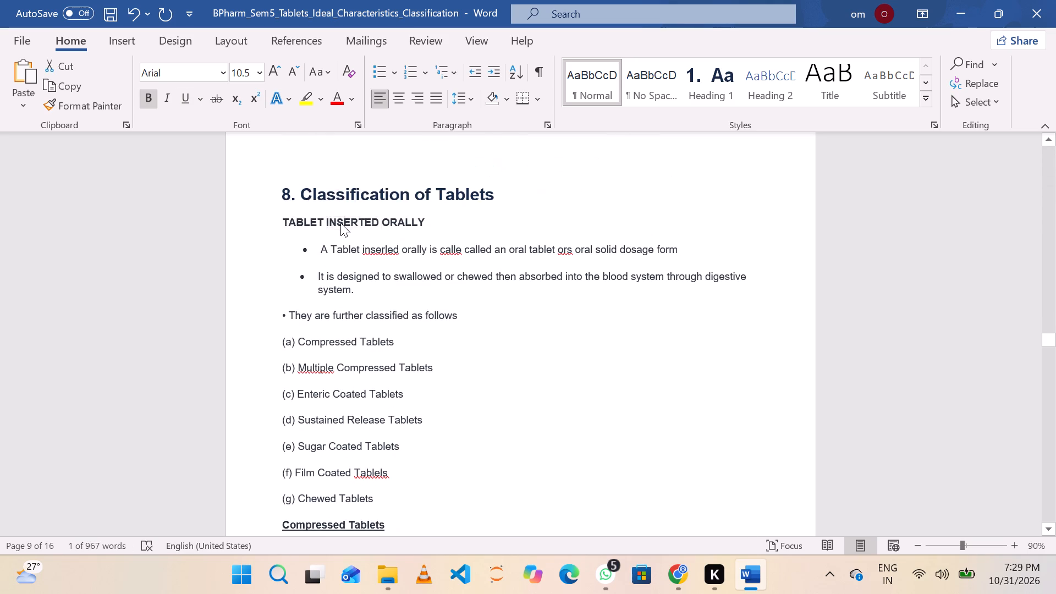
key("ctrl+u")
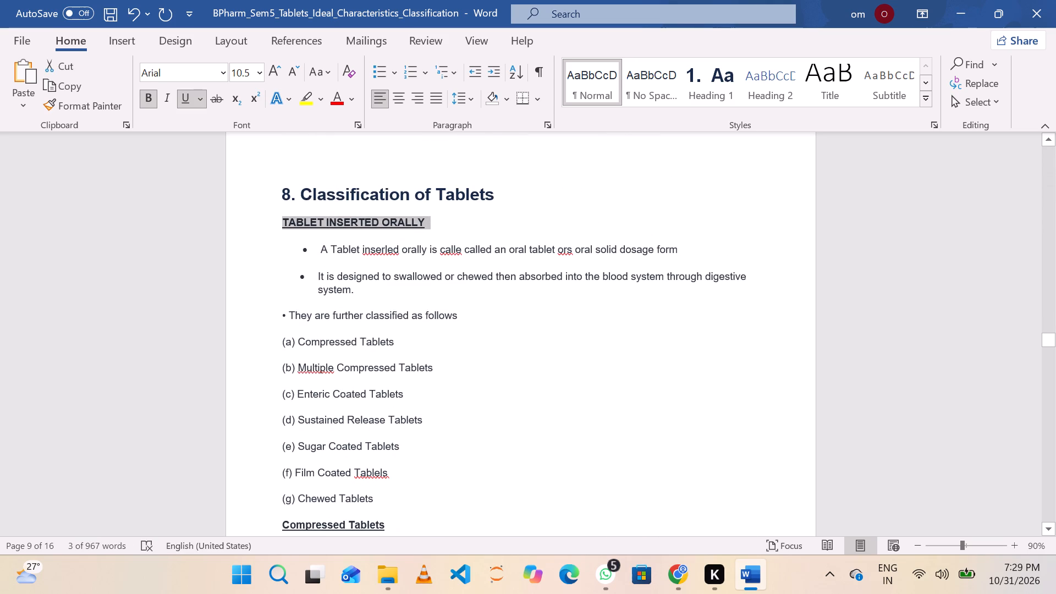
left_click(458, 362)
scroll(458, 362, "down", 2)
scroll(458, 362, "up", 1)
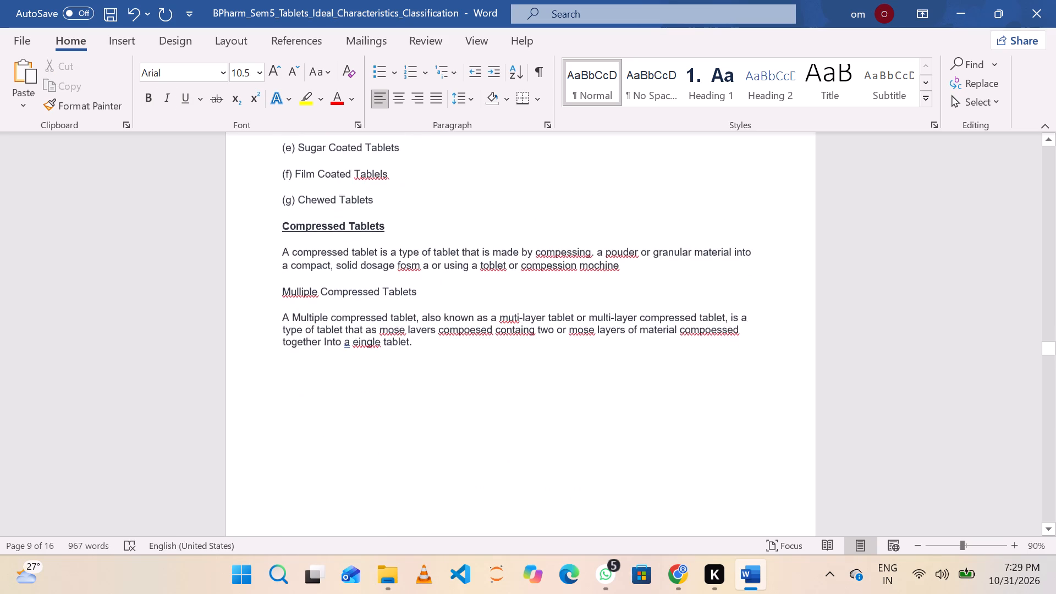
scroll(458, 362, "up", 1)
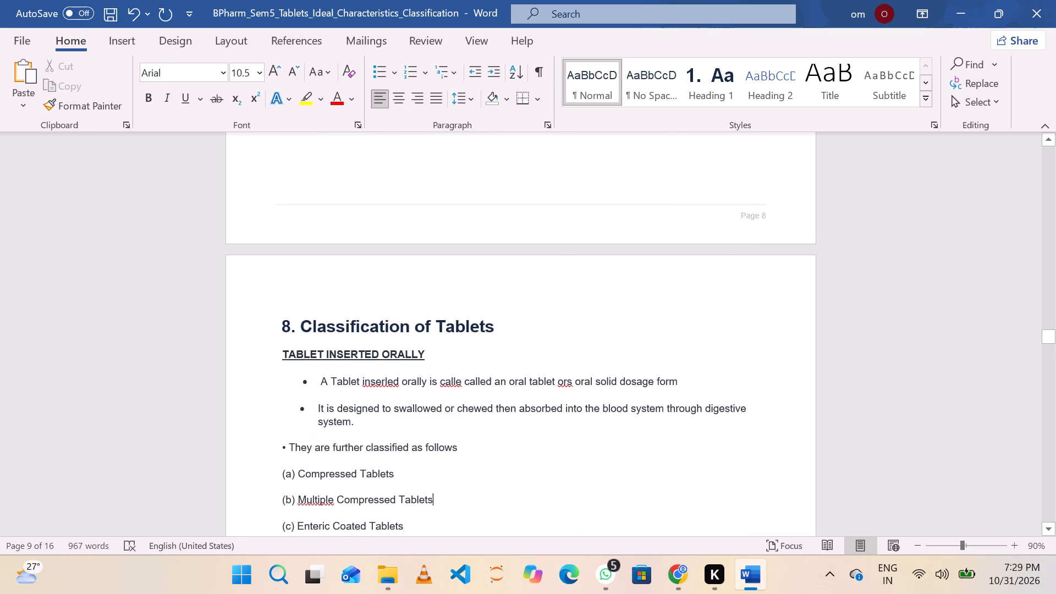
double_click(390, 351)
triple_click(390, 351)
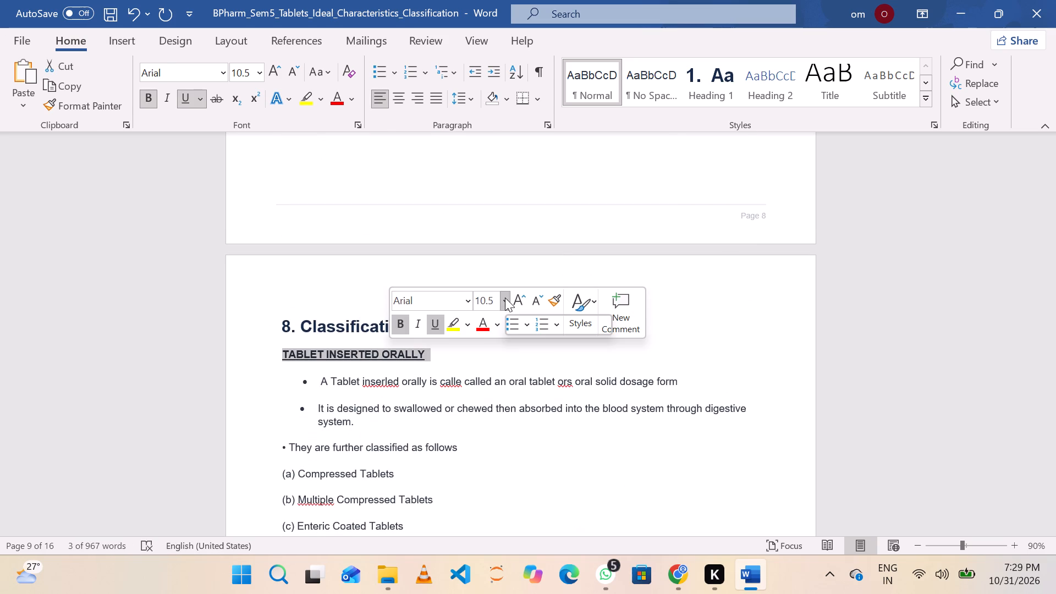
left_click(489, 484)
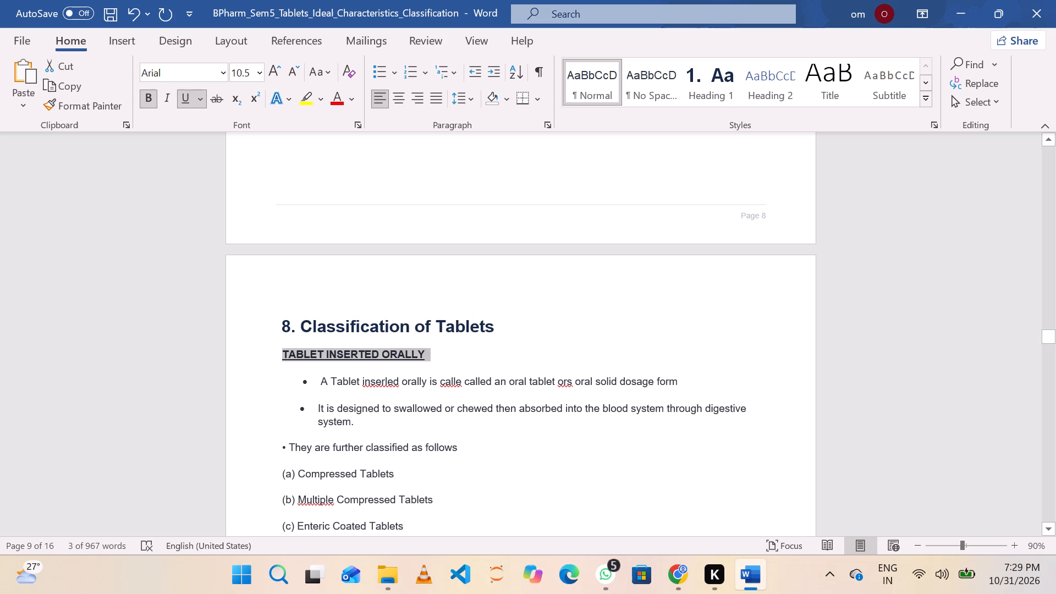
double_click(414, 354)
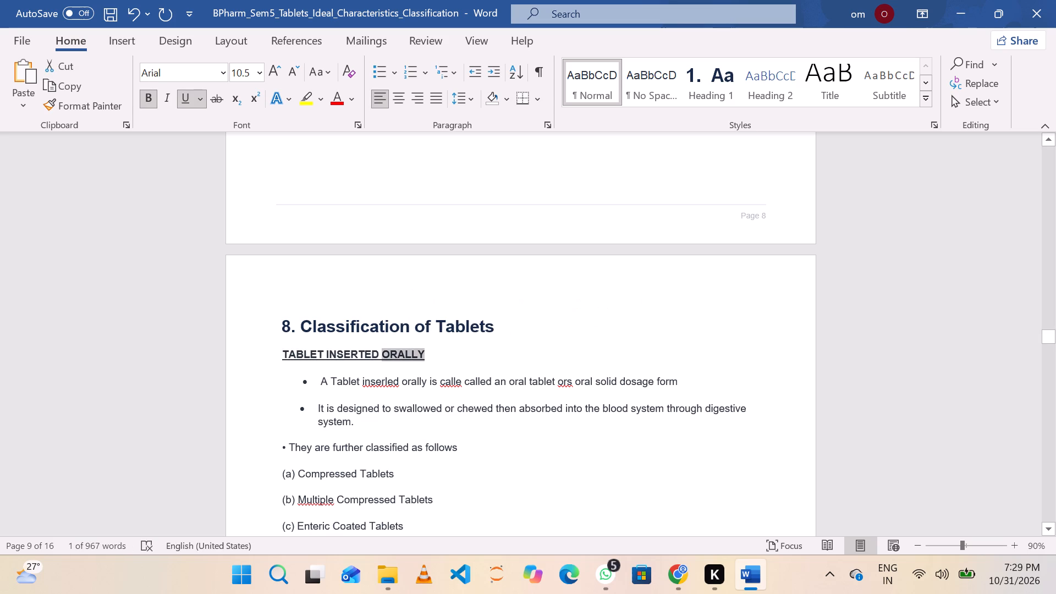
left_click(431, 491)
Correct the misspelled "compessing" to "compressing" in the Compressed Tablets description.
scroll(431, 491, "down", 1)
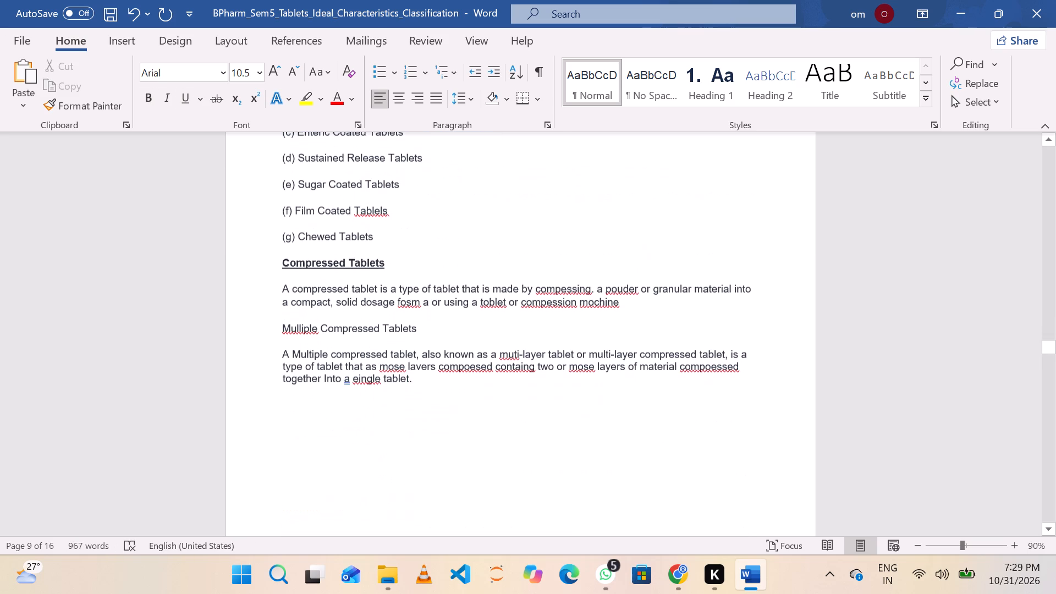
scroll(431, 491, "down", 2)
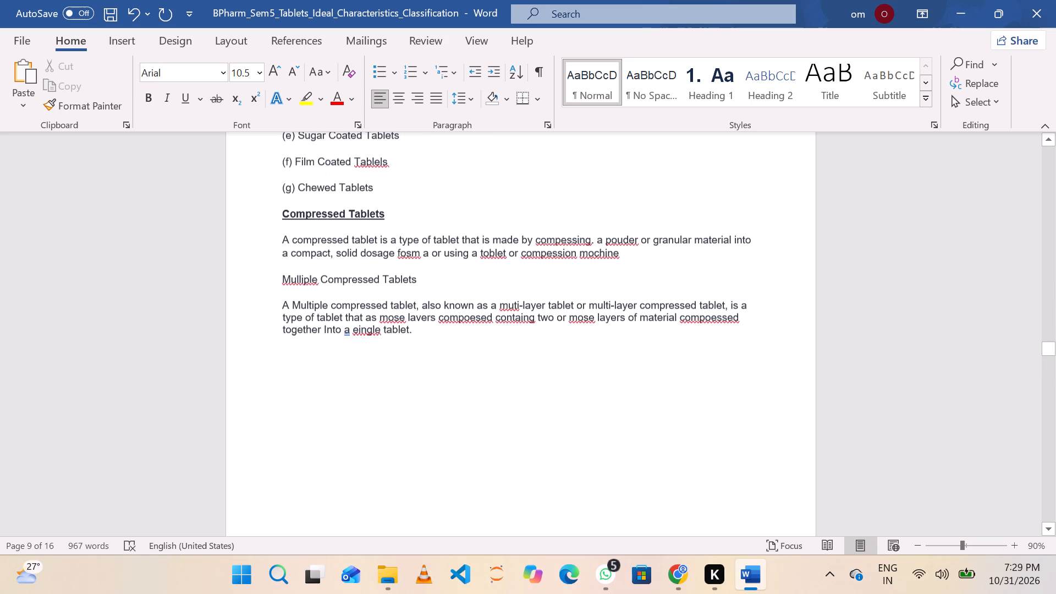
scroll(431, 491, "down", 1)
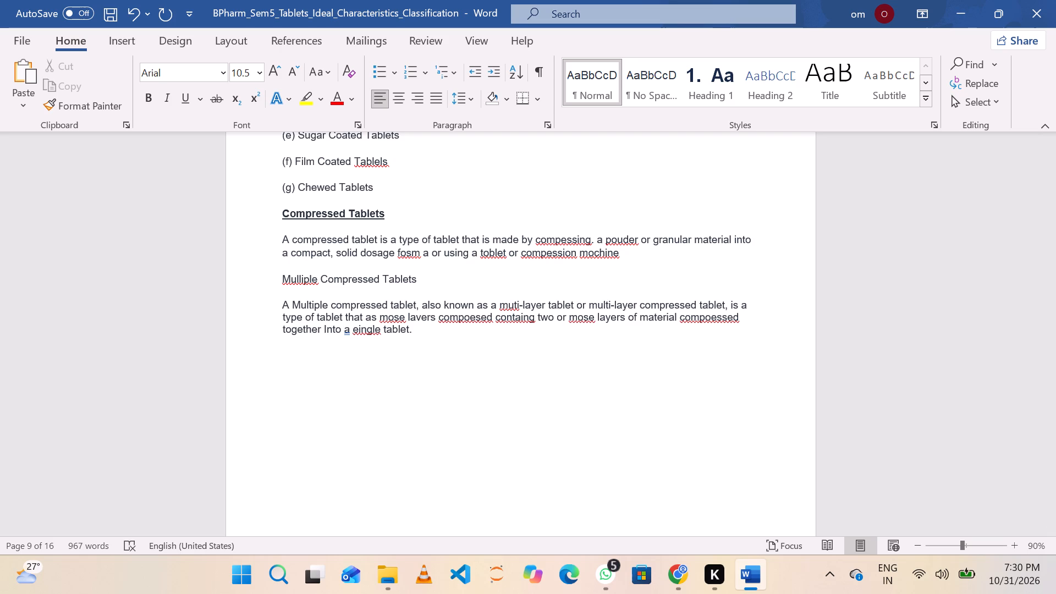
left_click(566, 238)
key("BackSpace")
type("re")
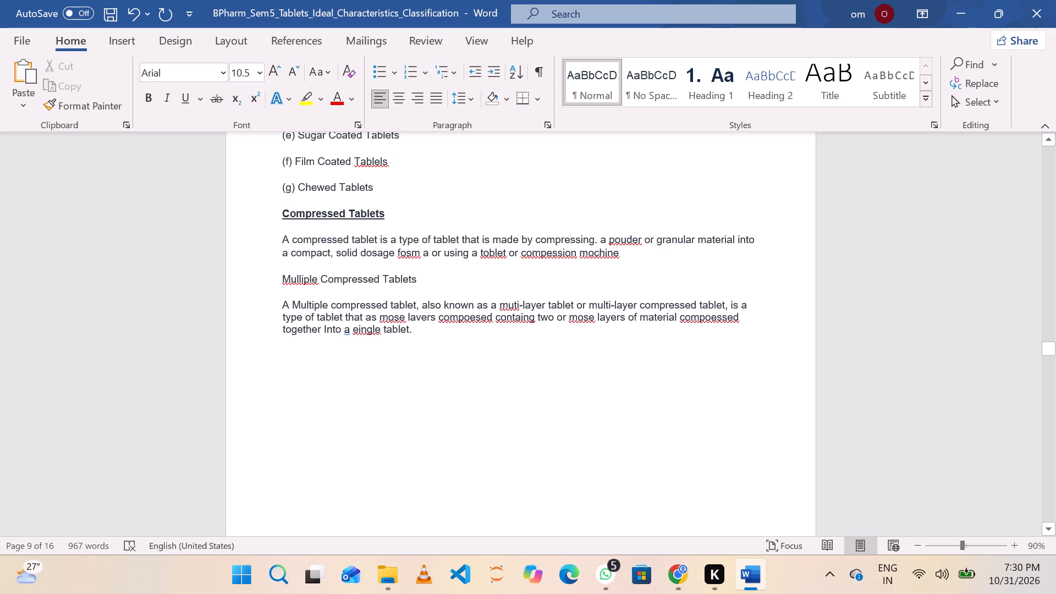
Remove the stray full stop after "compressing" in the Compressed Tablets description.
left_click(595, 235)
key("Right")
key("BackSpace")
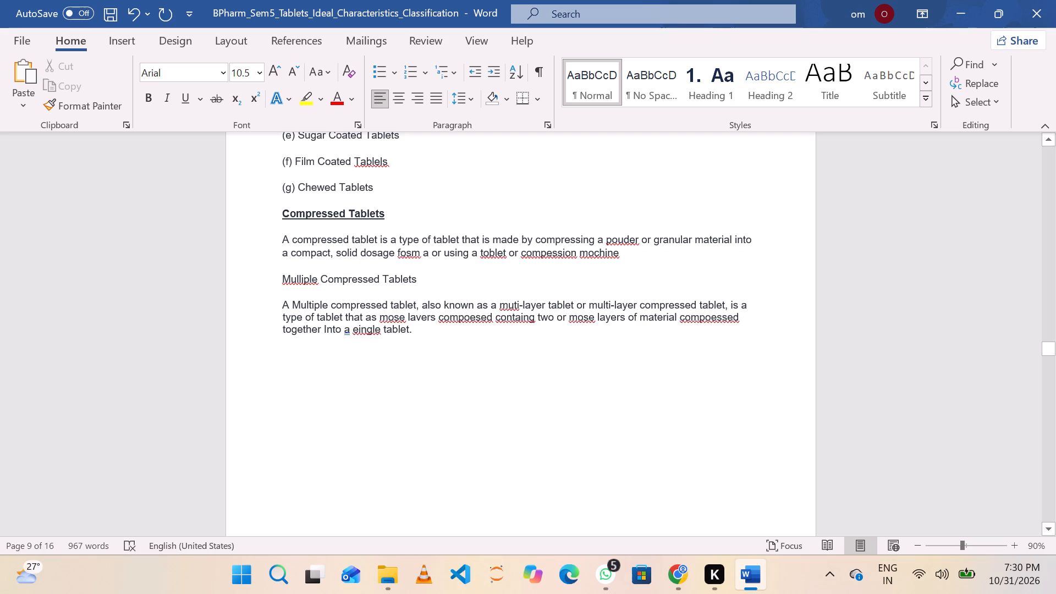
Correct "pouder" to "powder" and "fosm" to "form" in the Compressed Tablets description.
left_click(622, 241)
key("BackSpace")
key("w")
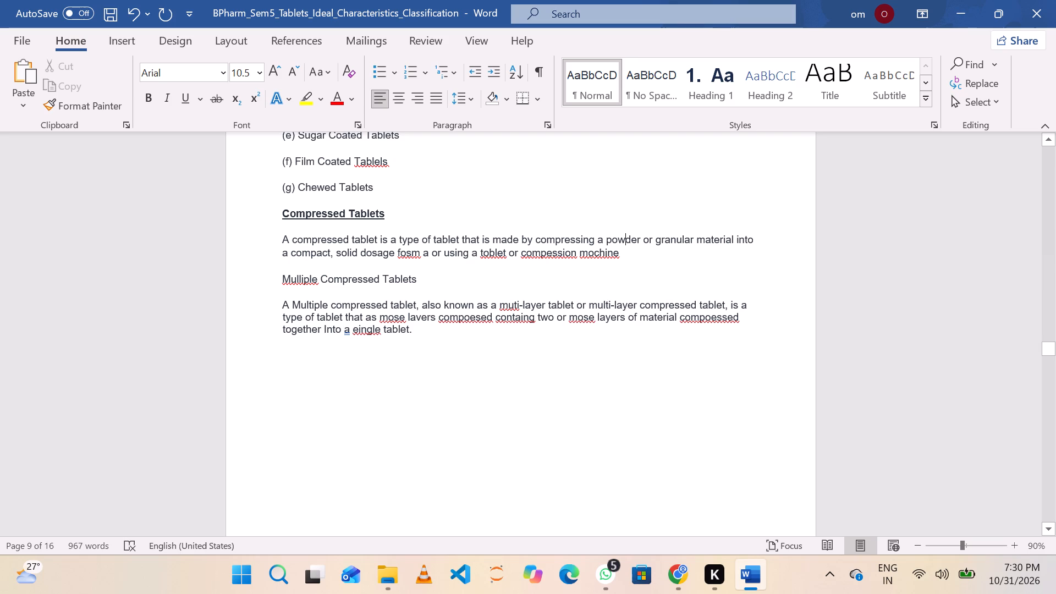
left_click(409, 255)
key("BackSpace")
key("r")
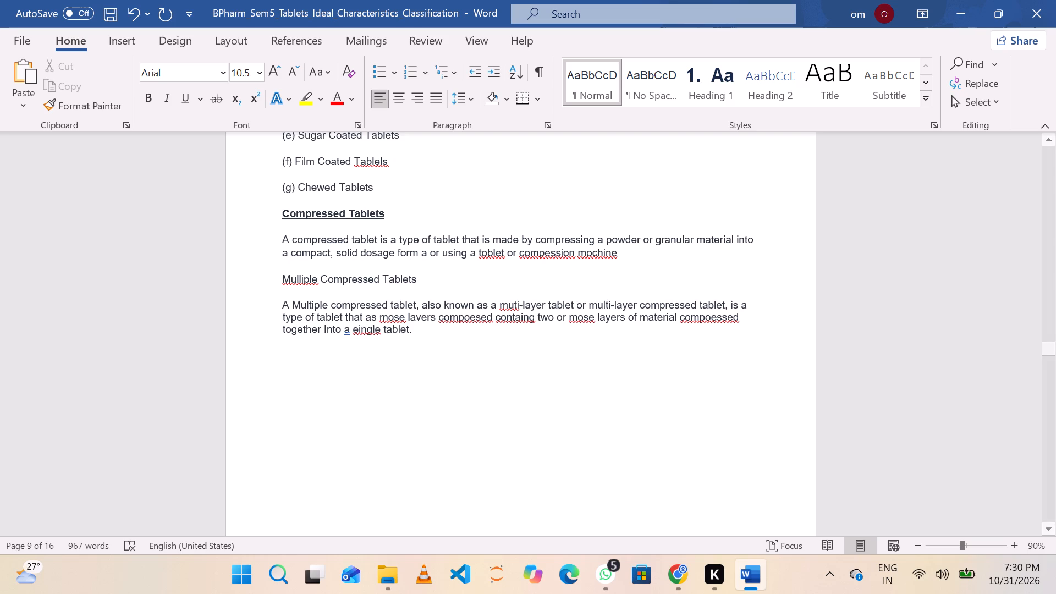
Correct the misspelled closing phrase of the Compressed Tablets description to read "tablet or compression machine".
left_click(486, 251)
key("BackSpace")
key("a")
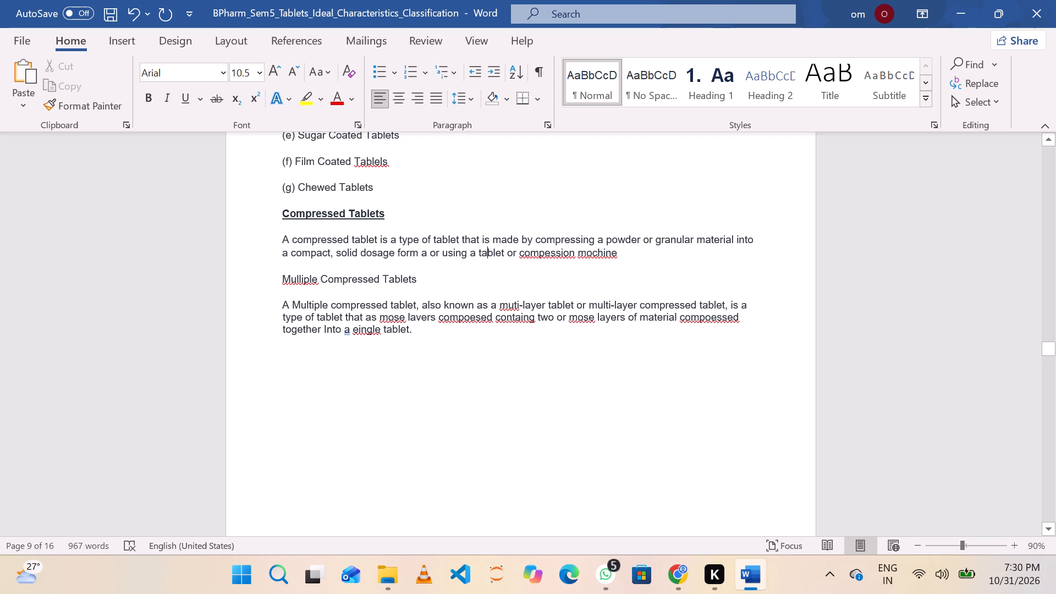
left_click(543, 251)
key("r")
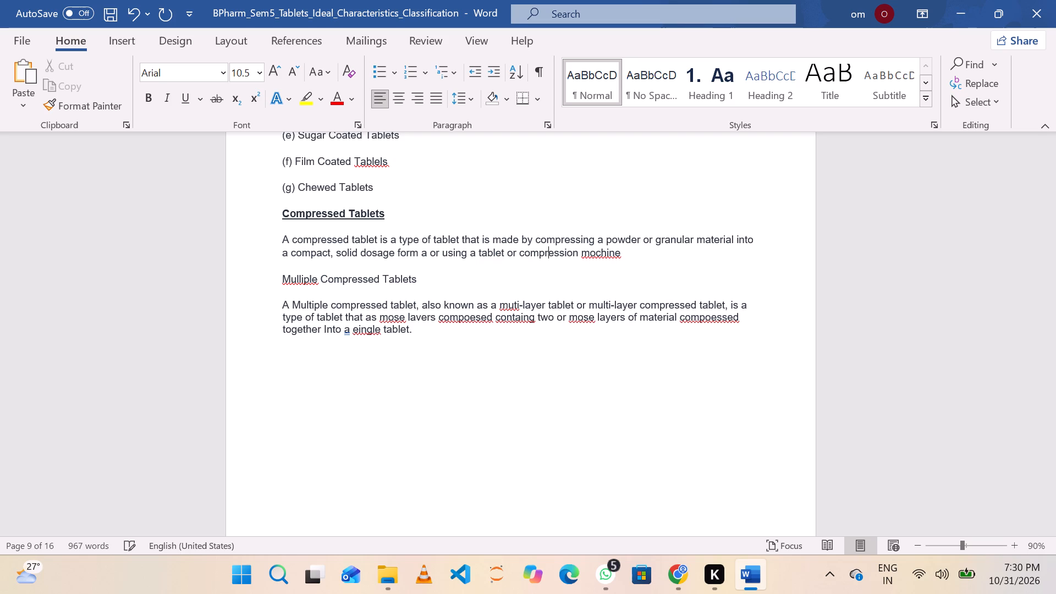
left_click(592, 248)
key("Right")
key("BackSpace")
key("a")
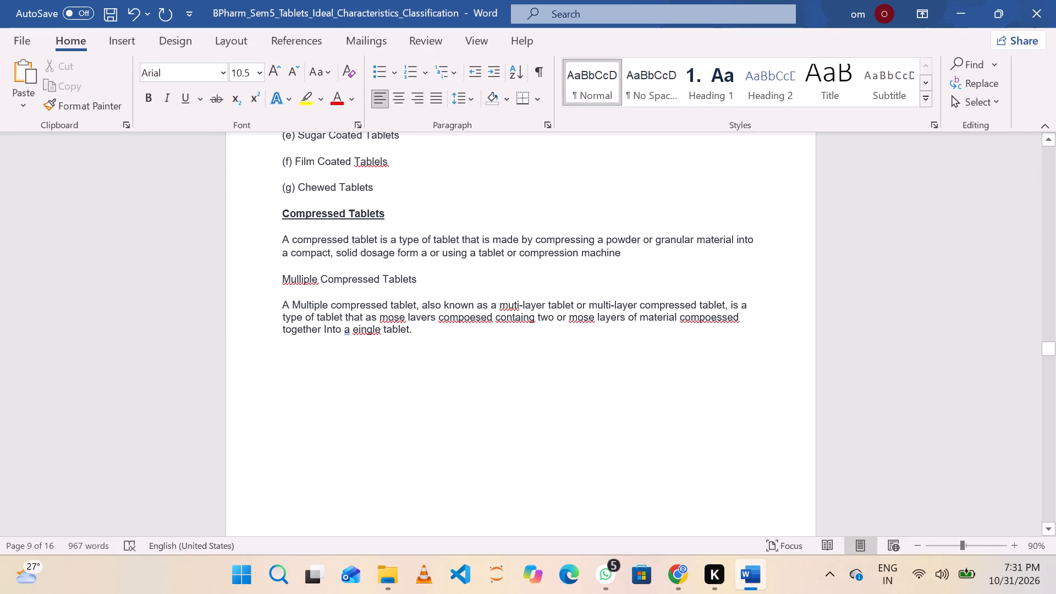
Correct "Mulliple" to "Multiple" in the Multiple Compressed Tablets subheading.
left_click(318, 283)
key("Left")
key("Left")
key("Left")
key("Left")
key("BackSpace")
key("t")
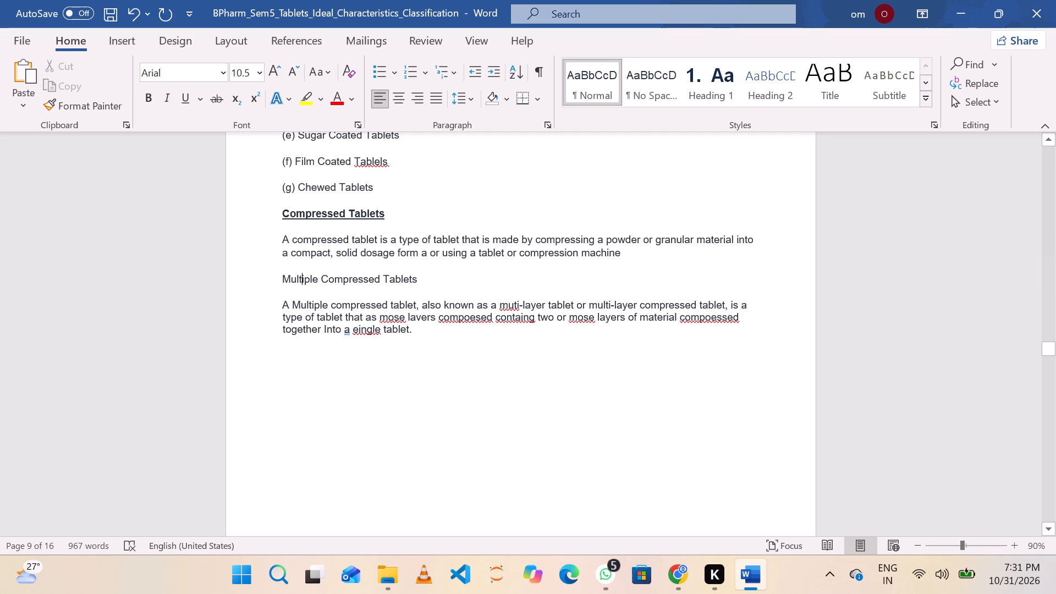
Correct "muti-layer" to "multi-layer" in the Multiple Compressed Tablets description.
left_click(513, 302)
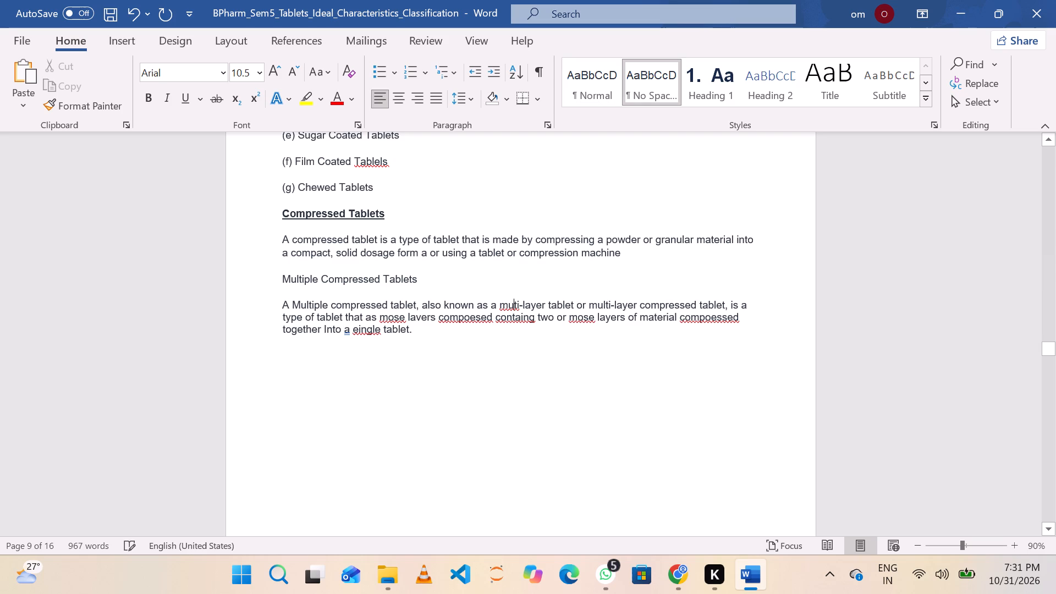
key("l")
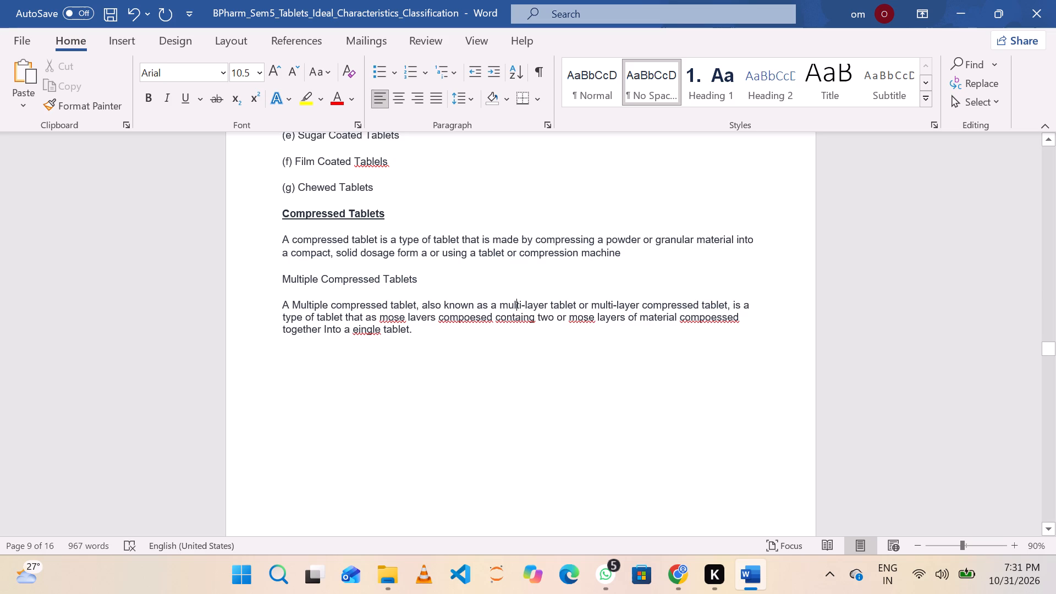
Delete the stray words "as mose lavers compoesed" and the extra space after "type of tablet that" in the Multiple Compressed Tablets description.
left_click(672, 304)
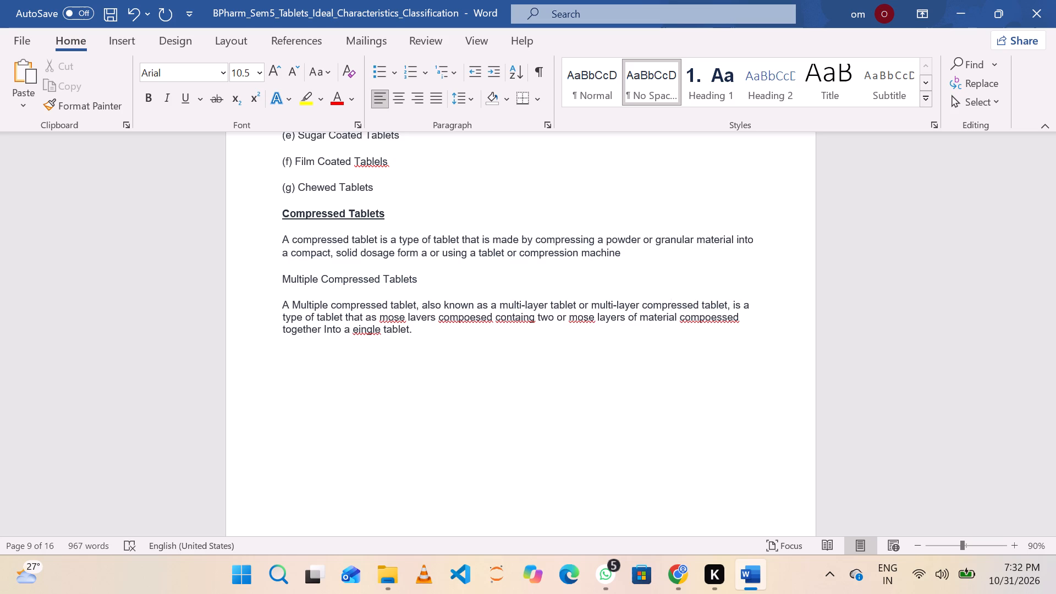
left_click(406, 317)
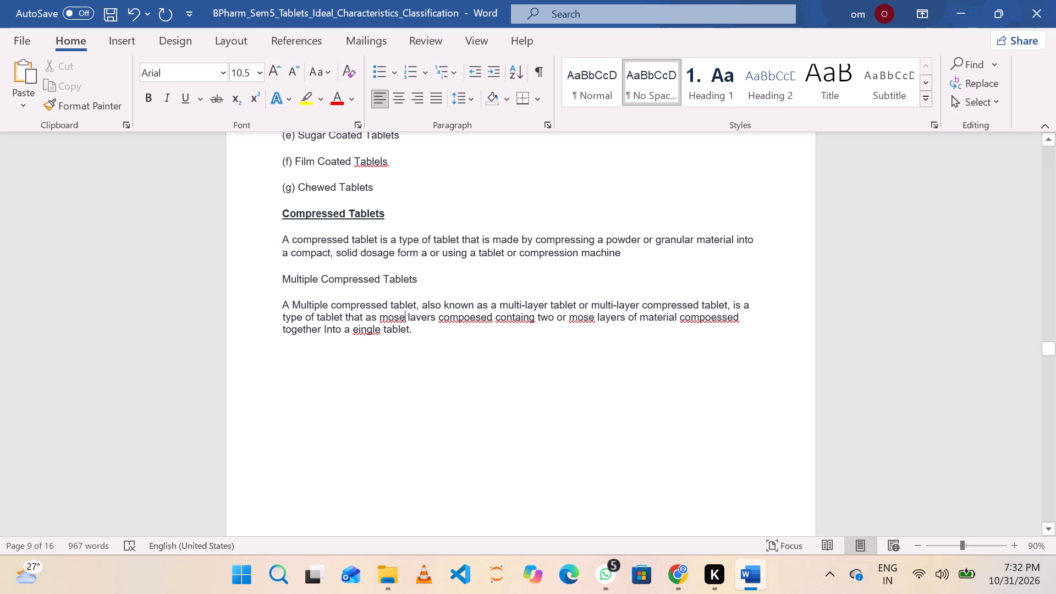
key("BackSpace")
key("BackSpace")
key("BackSpace")
key("BackSpace")
key("BackSpace")
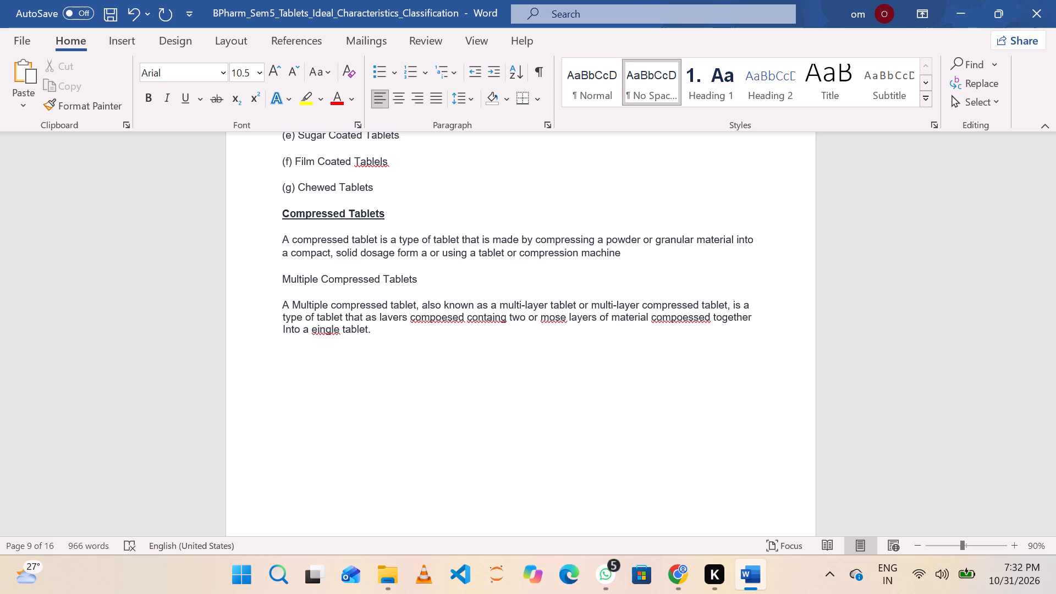
key("BackSpace")
key("BackSpace")
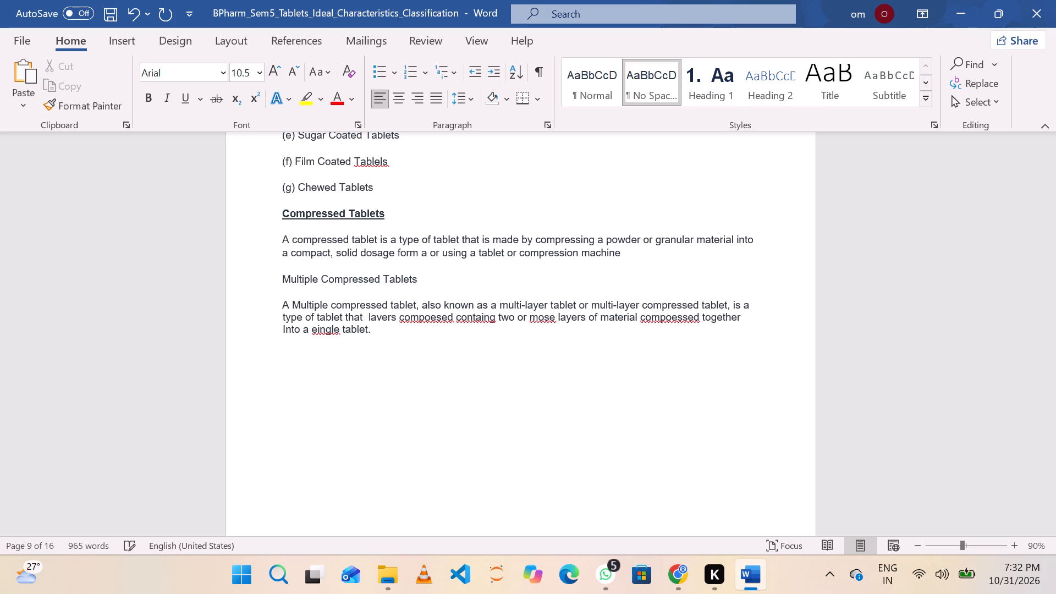
key("Right")
key("Right")
key("Right")
key("Right")
key("Right")
key("Right")
key("Right")
key("BackSpace")
key("BackSpace")
key("BackSpace")
key("BackSpace")
key("BackSpace")
key("BackSpace")
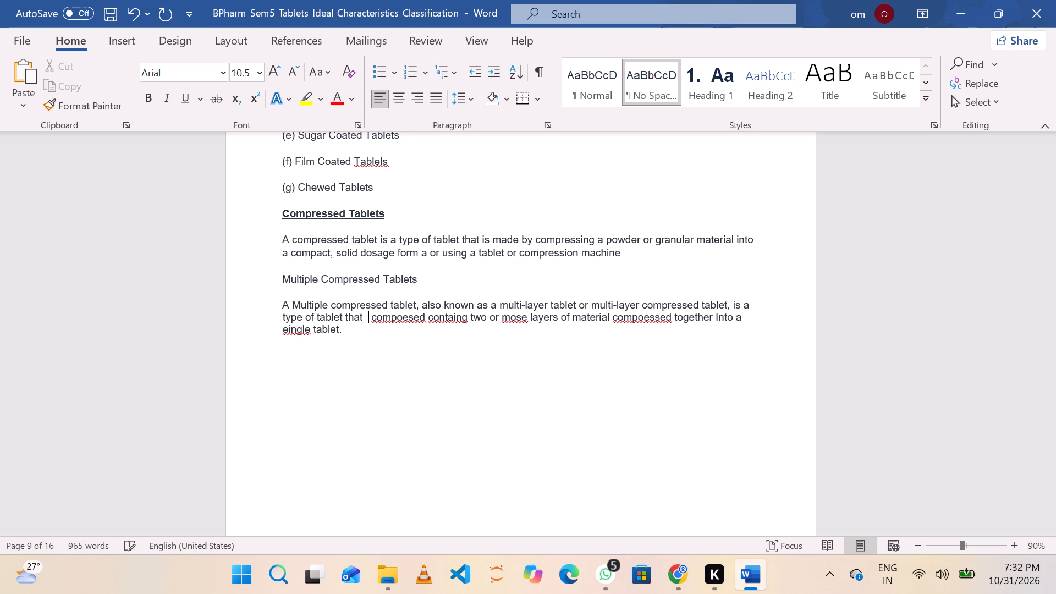
key("BackSpace")
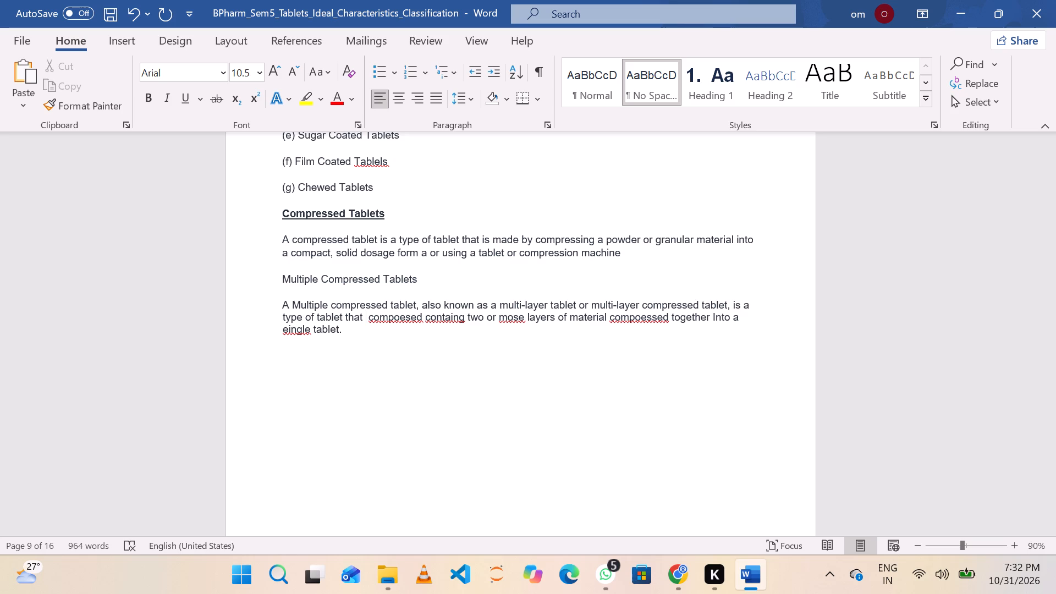
key("Right")
key("Right")
key("Right")
key("Right")
key("Right")
key("Right")
key("Right")
key("Right")
key("Right")
key("Right")
key("BackSpace")
key("BackSpace")
key("BackSpace")
key("BackSpace")
key("BackSpace")
key("BackSpace")
key("BackSpace")
key("BackSpace")
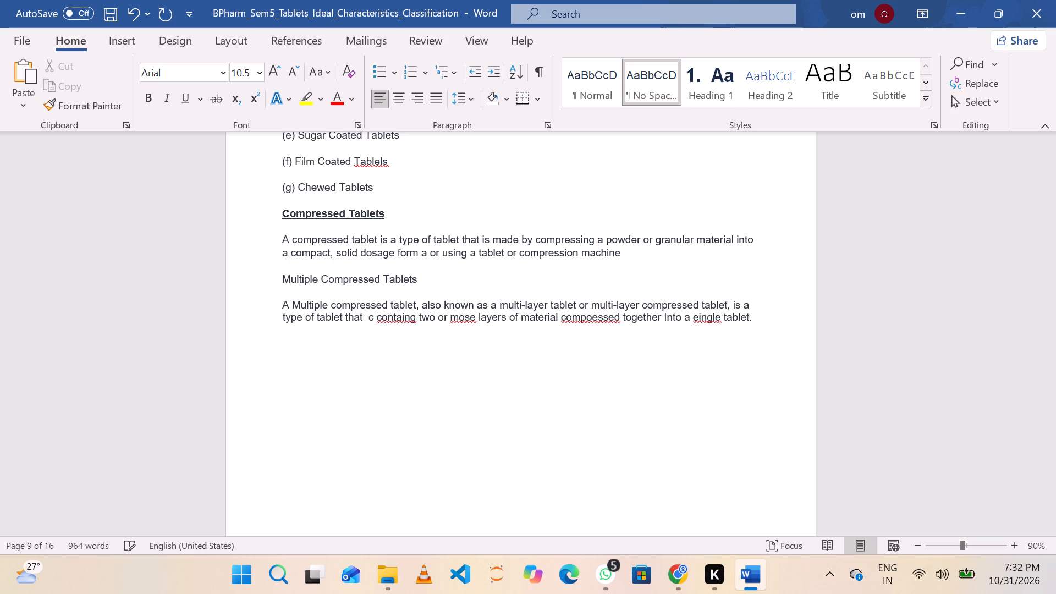
key("BackSpace")
key("BackSpace")
key("BackSpace")
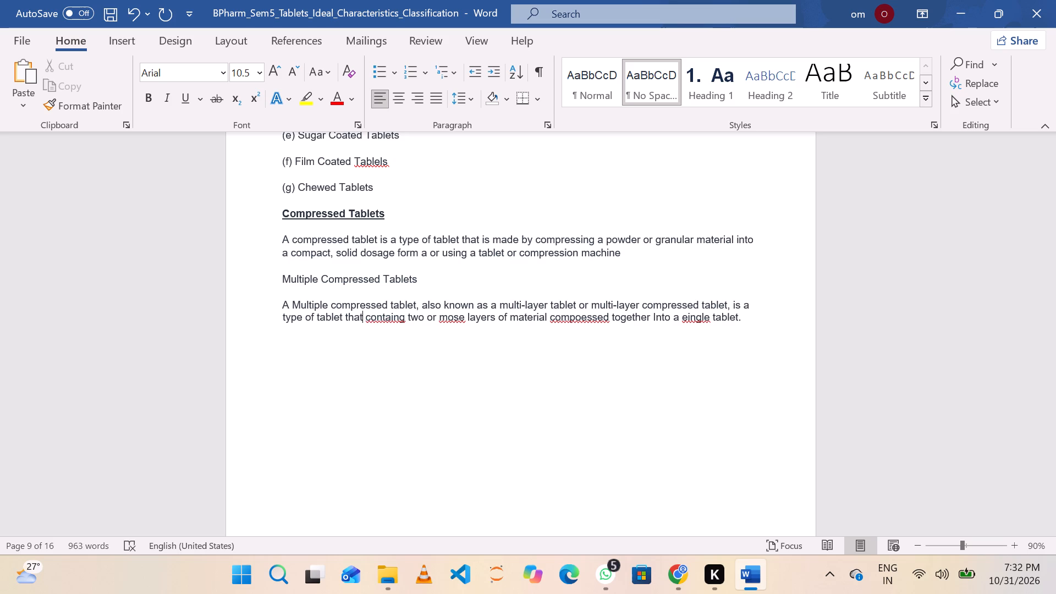
Correct "containg" to "contains" in the Multiple Compressed Tablets description.
key("Right")
key("Right")
key("Right")
key("Right")
key("Right")
key("Right")
key("Right")
key("Right")
key("BackSpace")
key("s")
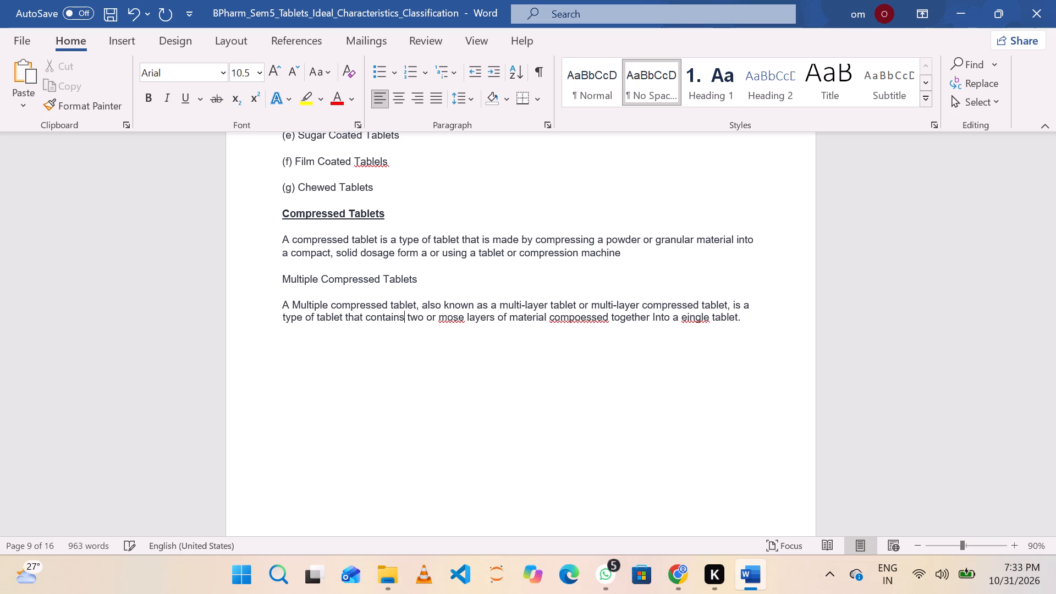
Correct "mose" to "more" before "layers of material" in the Multiple Compressed Tablets description.
key("Right")
key("Right")
key("Right")
key("Right")
key("Right")
key("Right")
key("Right")
key("Right")
key("Right")
key("Right")
key("Right")
key("BackSpace")
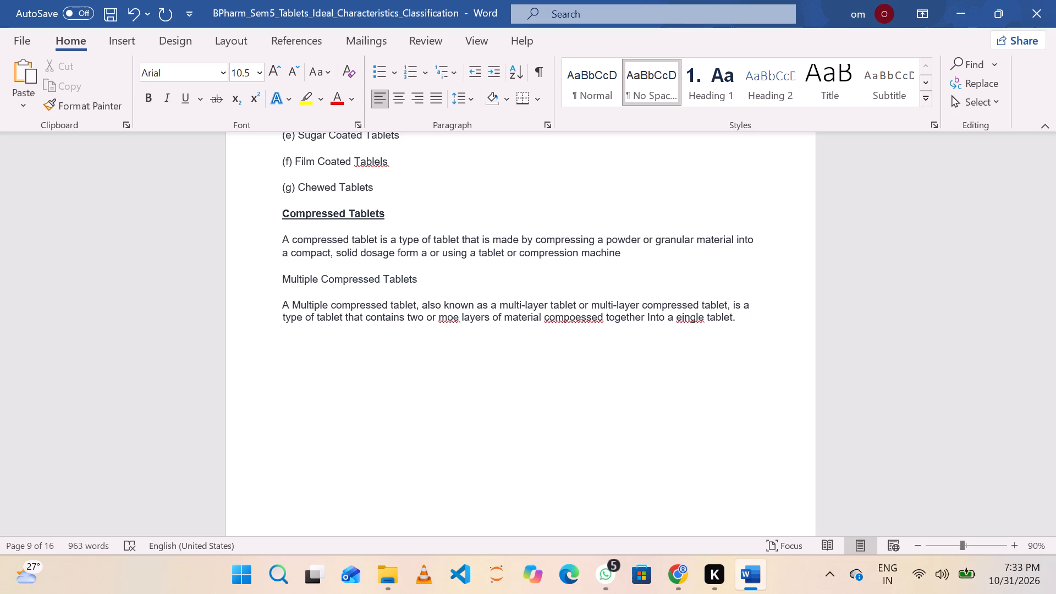
key("e")
key("BackSpace")
key("r")
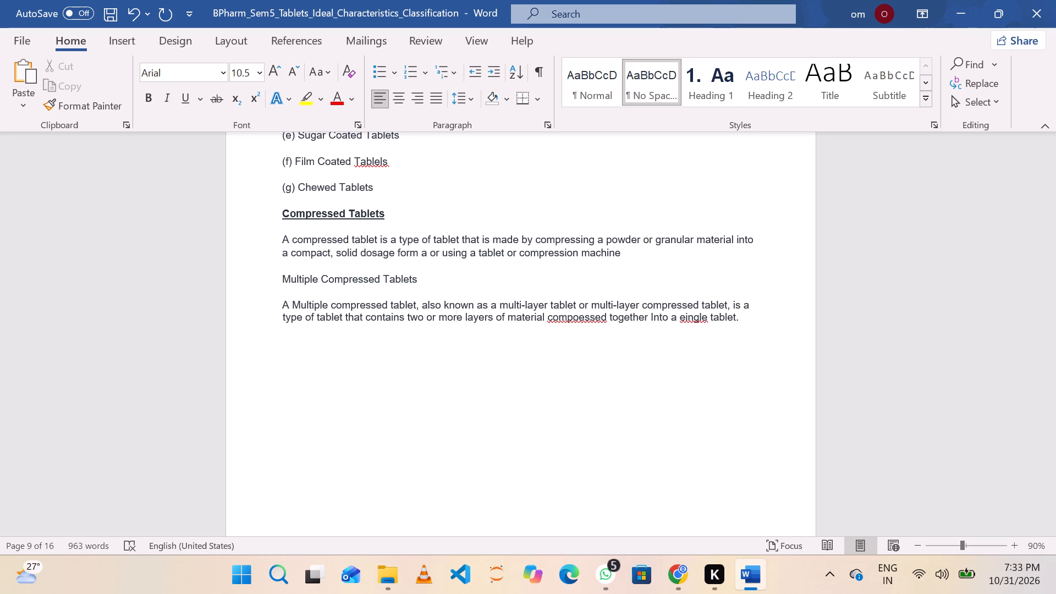
Correct "compoessed" to "compressed" before "together" in the Multiple Compressed Tablets description.
key("Right")
key("Right")
key("Right")
key("Right")
key("Right")
key("Right")
key("Right")
key("Right")
key("Right")
key("Right")
key("Right")
key("Right")
key("Right")
key("Right")
key("Right")
key("Right")
key("Right")
key("Right")
key("Right")
key("Right")
key("Right")
key("Right")
key("Right")
key("Right")
key("Right")
key("Right")
key("BackSpace")
key("r")
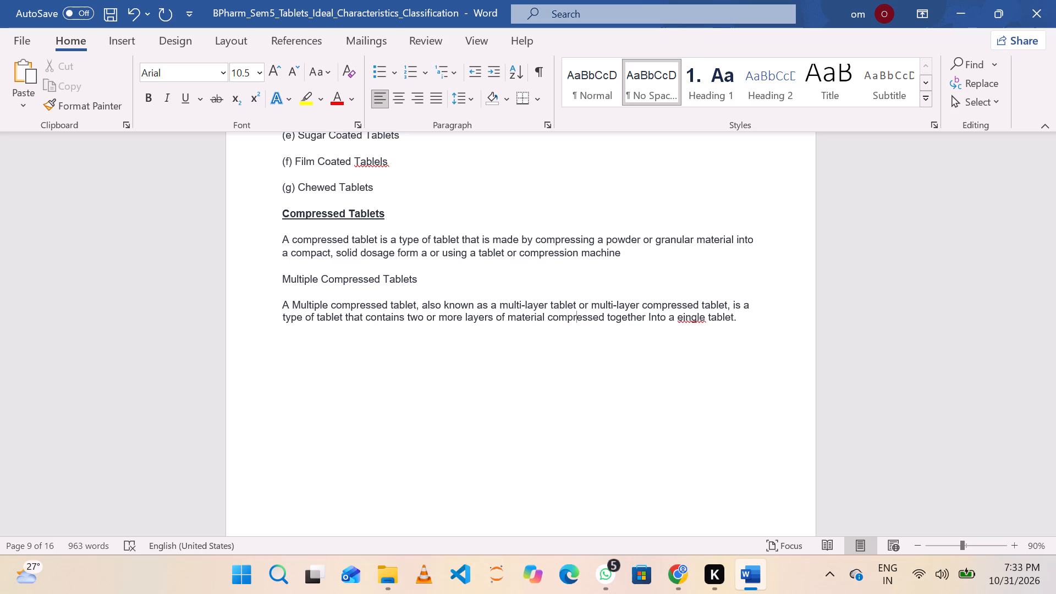
Correct "eingle" to "single" before "tablet" at the end of the Multiple Compressed Tablets description.
key("Right")
key("Right")
key("Right")
key("Right")
key("Right")
key("Right")
key("Right")
key("Right")
key("Right")
key("Right")
key("Right")
key("Right")
key("Right")
key("Right")
key("Right")
key("Right")
key("Right")
key("Right")
key("Right")
key("Right")
key("Right")
key("Right")
key("Right")
key("BackSpace")
key("s")
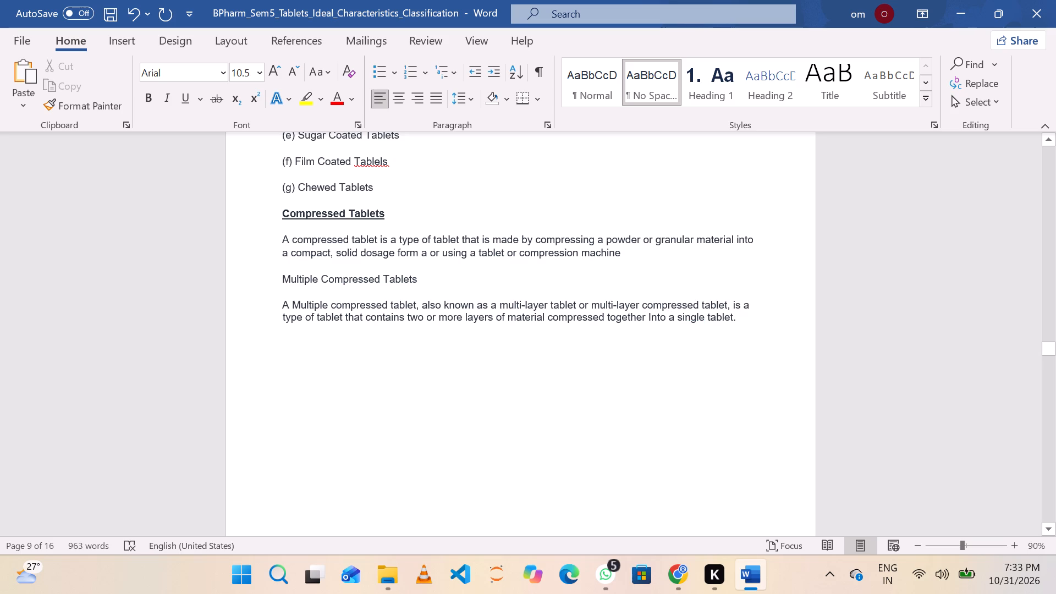
key("Right")
key("Right")
key("Right")
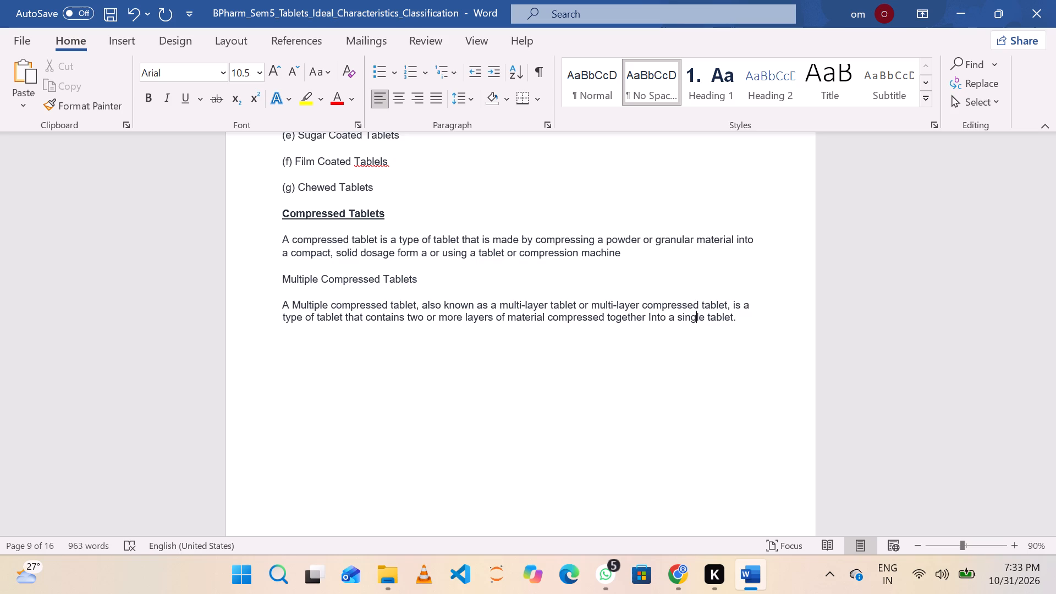
key("Right")
key("Right")
key("Right")
key("Right")
Correct "Tablels" to "Tablets" in list item (f) Film Coated Tablets.
left_click(388, 163)
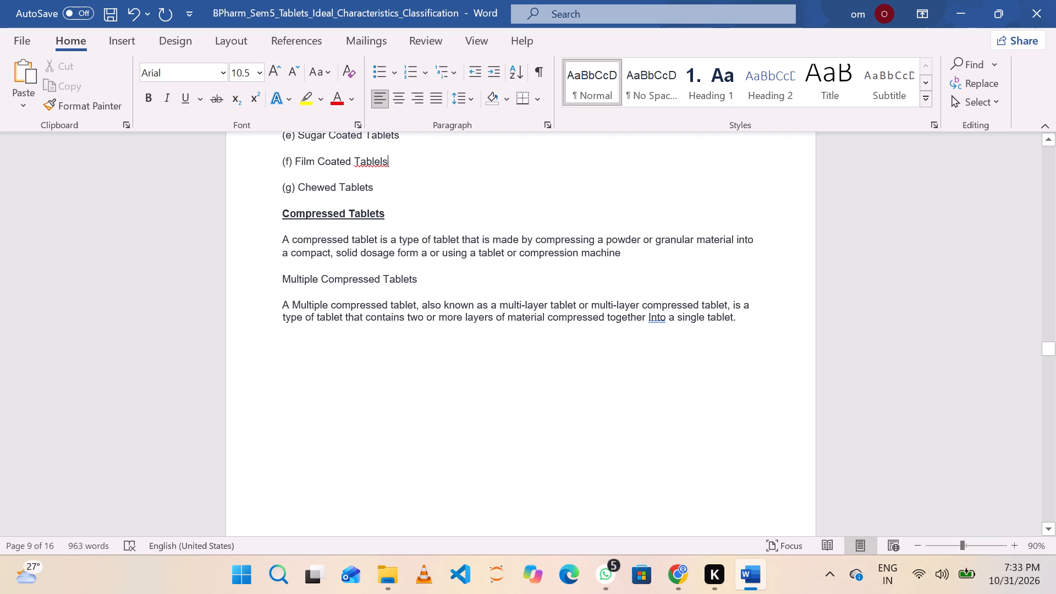
key("BackSpace")
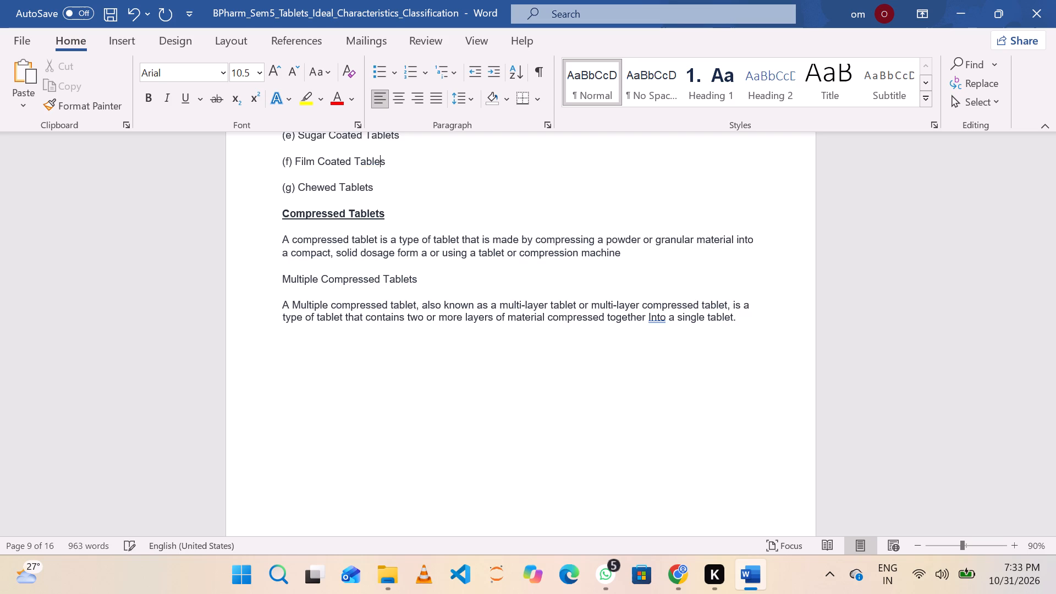
key("t")
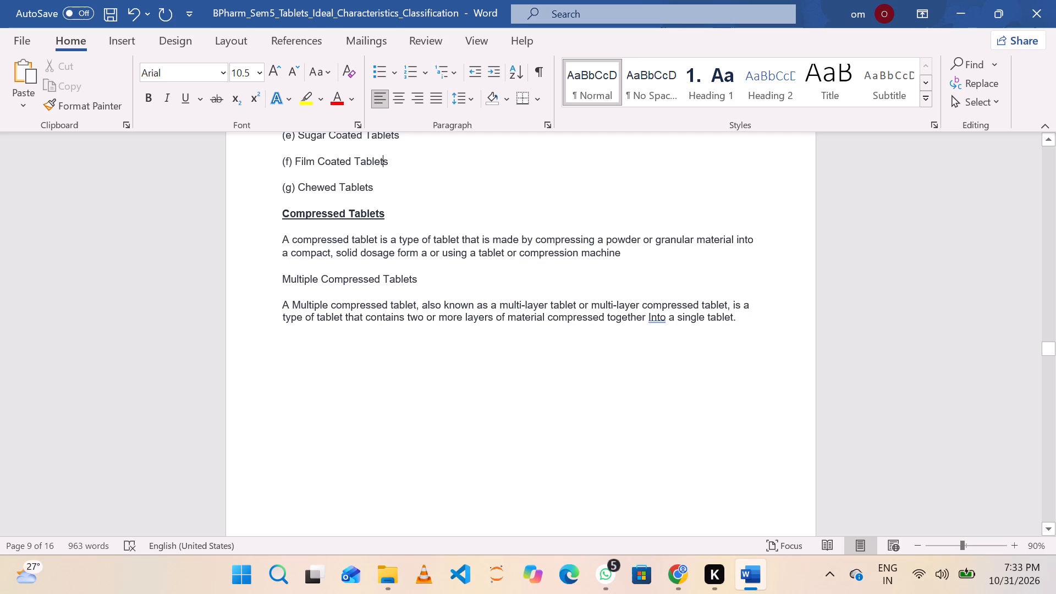
Correct "inserled" to "inserted" in the first bullet under TABLET INSERTED ORALLY.
scroll(499, 202, "up", 5)
scroll(499, 202, "down", 4)
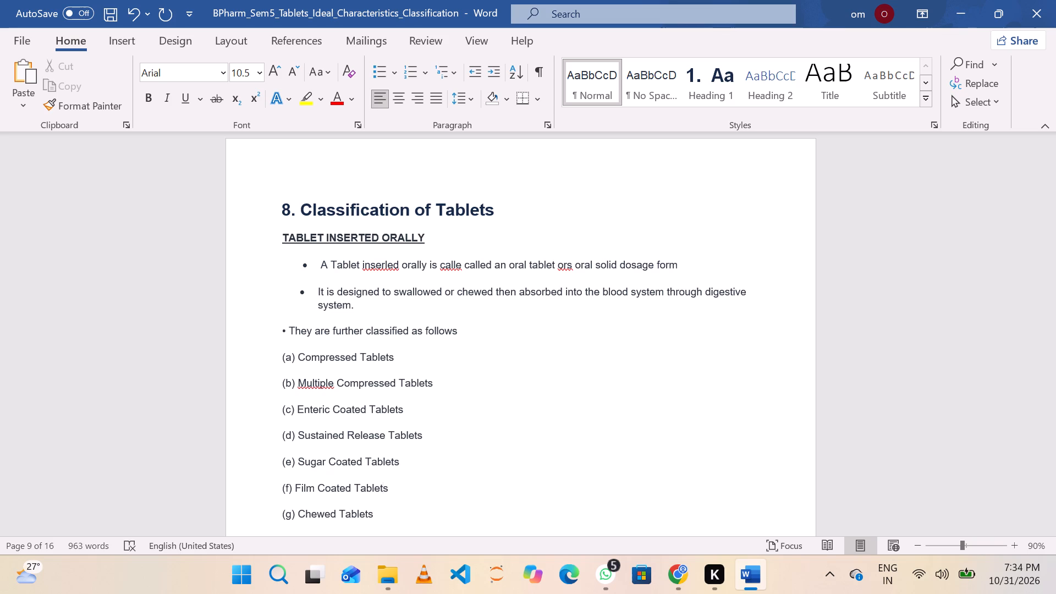
right_click(339, 406)
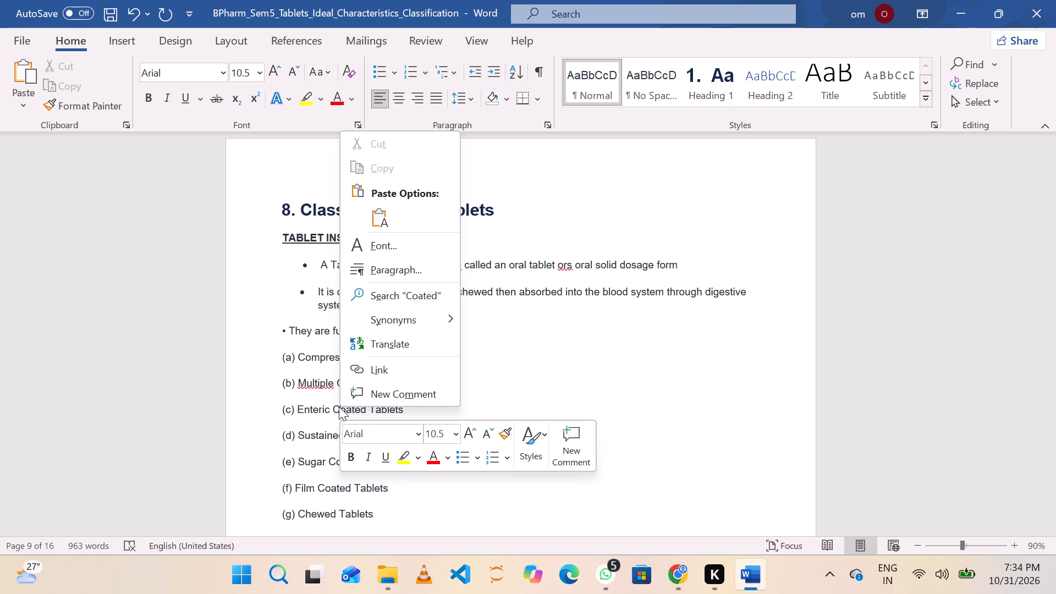
left_click(673, 230)
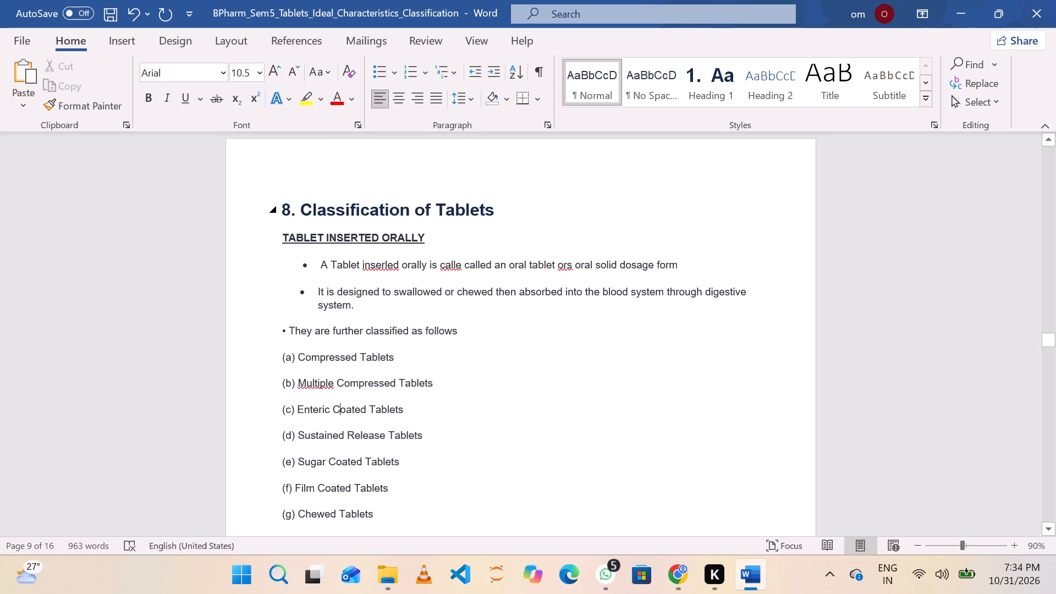
left_click(389, 265)
key("BackSpace")
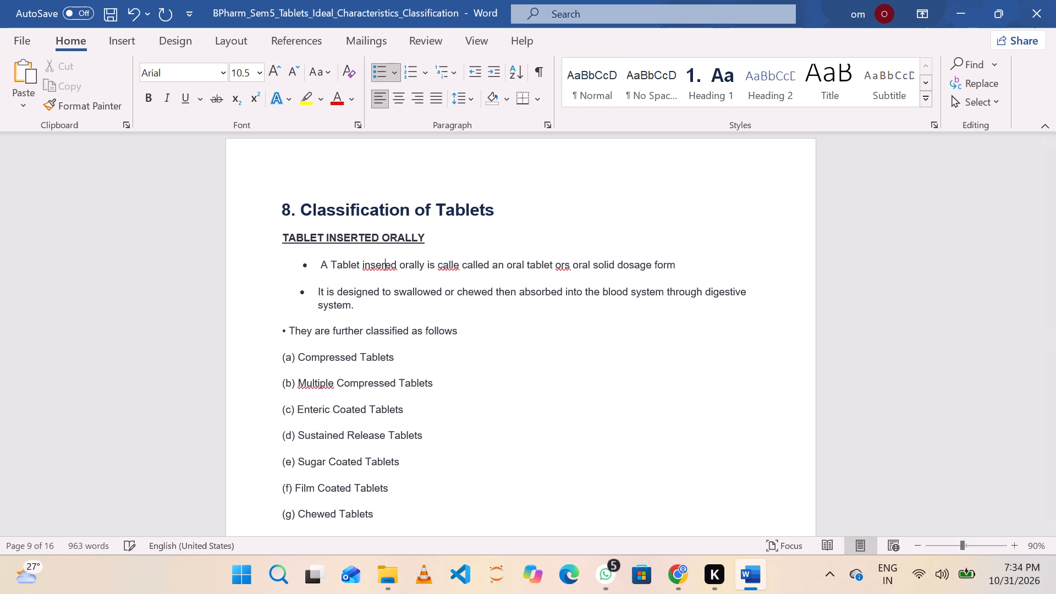
key("t")
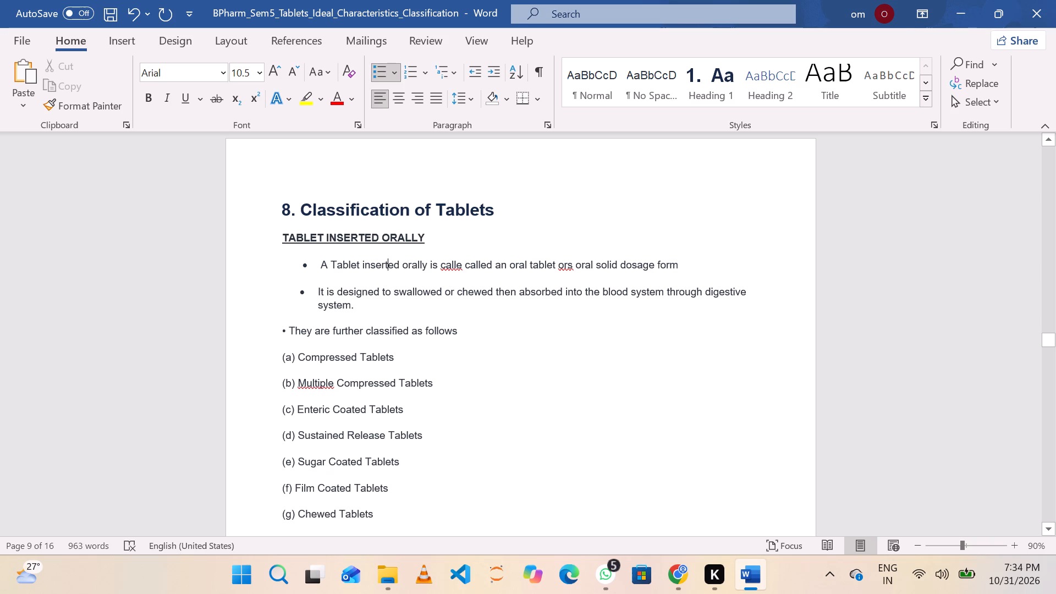
Delete the stray word "calle" and its extra space before "called an oral tablet" in the first bullet.
left_click(460, 267)
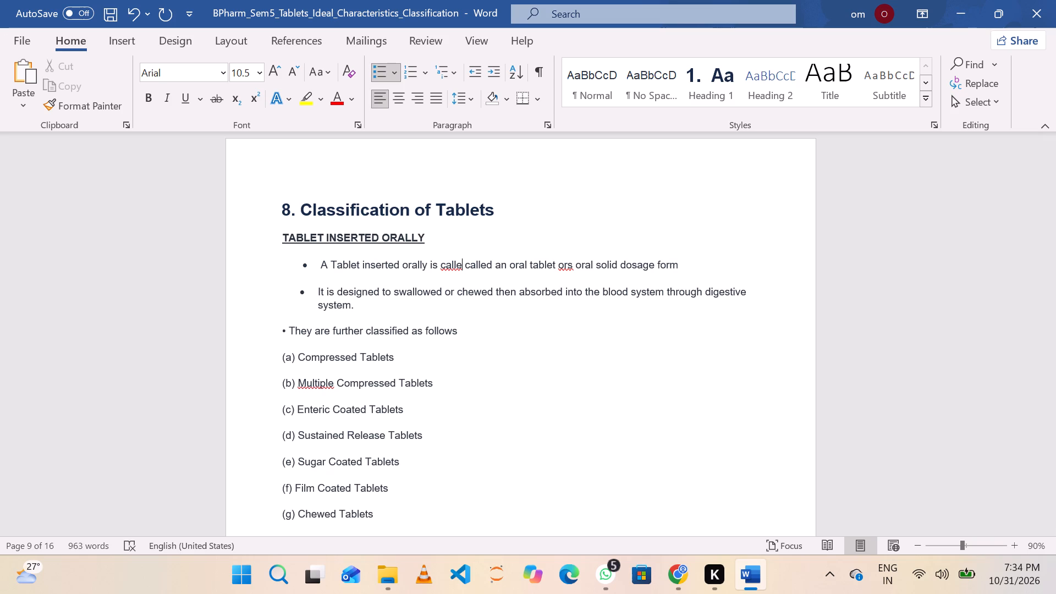
key("BackSpace")
key("BackSpace")
key("BackSpace")
key("BackSpace")
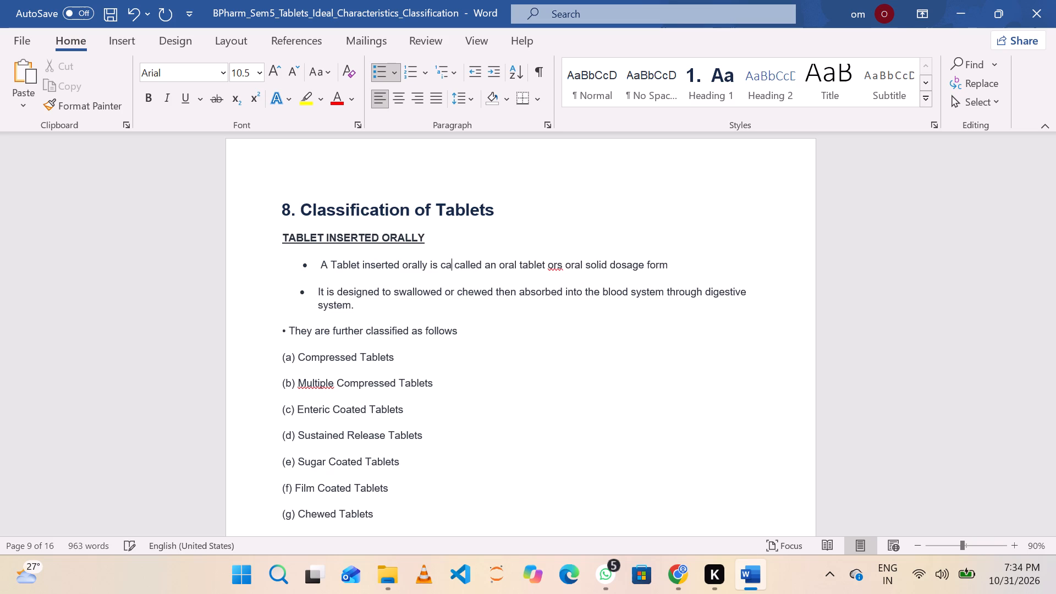
key("BackSpace")
key("BackSpace")
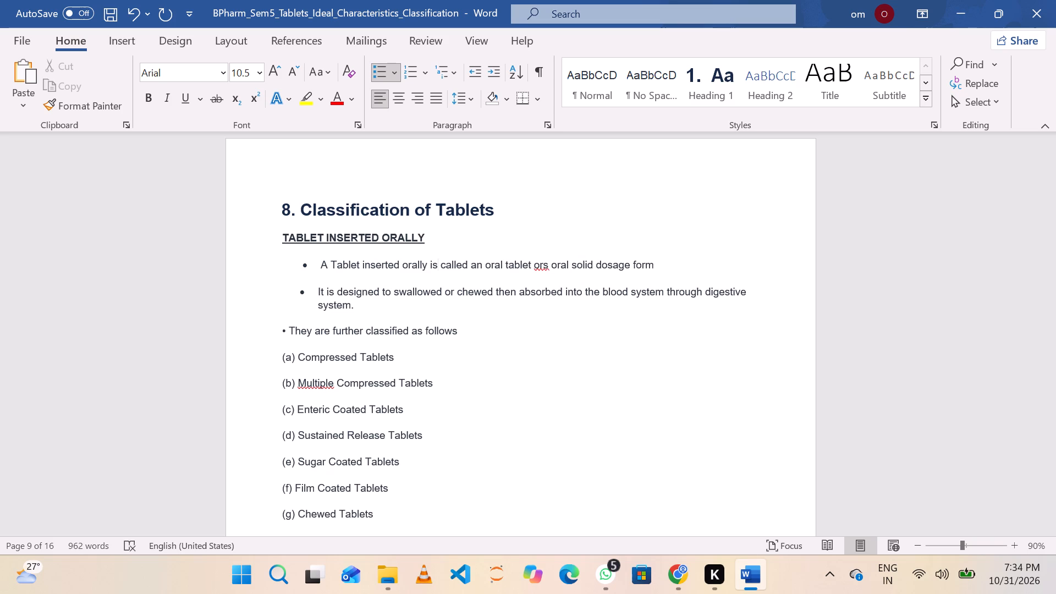
Delete the stray word "ors" and its extra space between "oral tablet" and "oral solid dosage form" in the first bullet.
key("Right")
key("Right")
key("Right")
key("Right")
key("Right")
key("Right")
key("Right")
key("Right")
key("Right")
key("Right")
key("Right")
key("Right")
key("Right")
key("Right")
key("Right")
key("Right")
key("Right")
key("Right")
key("Right")
key("Right")
key("Right")
key("Right")
key("Right")
key("Right")
key("Right")
key("Right")
key("Right")
key("Right")
key("Right")
key("Left")
key("Left")
key("Left")
key("BackSpace")
key("BackSpace")
key("BackSpace")
key("BackSpace")
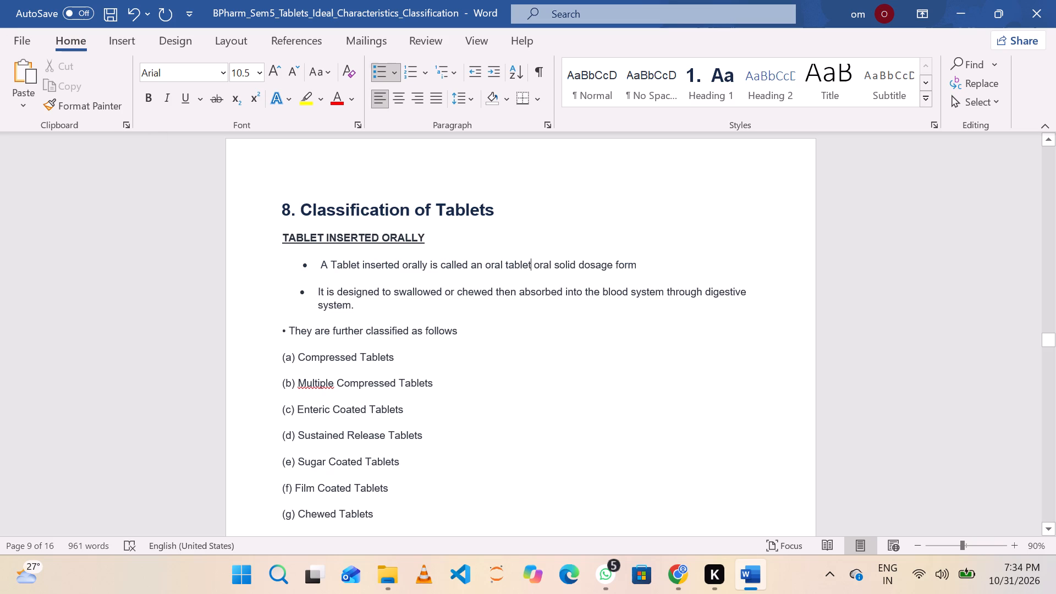
Delete all the content under the "8. Classification of Tablets" heading, from TABLET INSERTED ORALLY through the layered tablet description at the page's end.
left_click(284, 232)
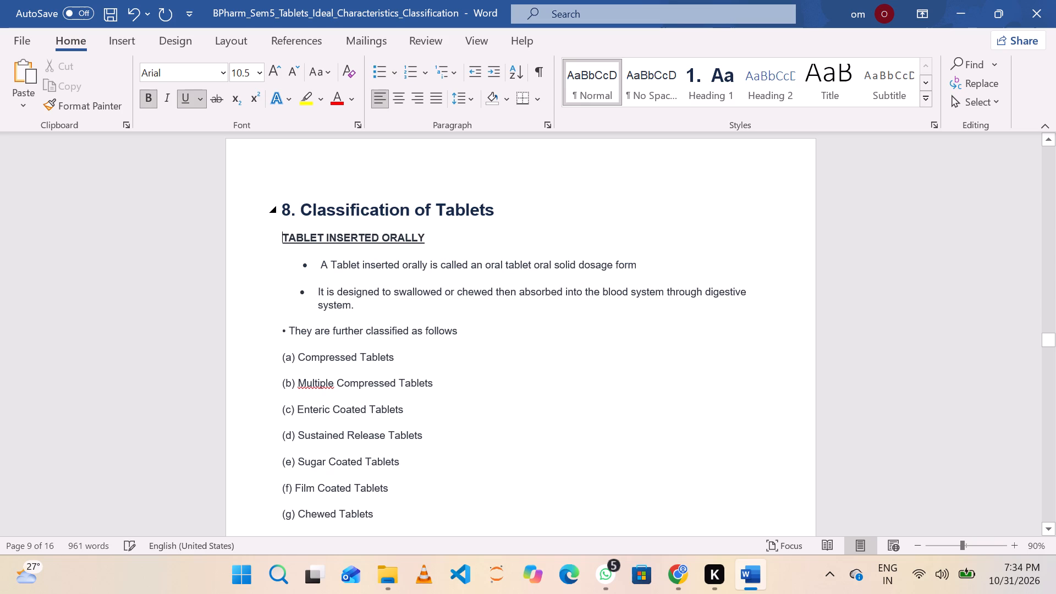
left_click_drag(284, 232, 395, 393)
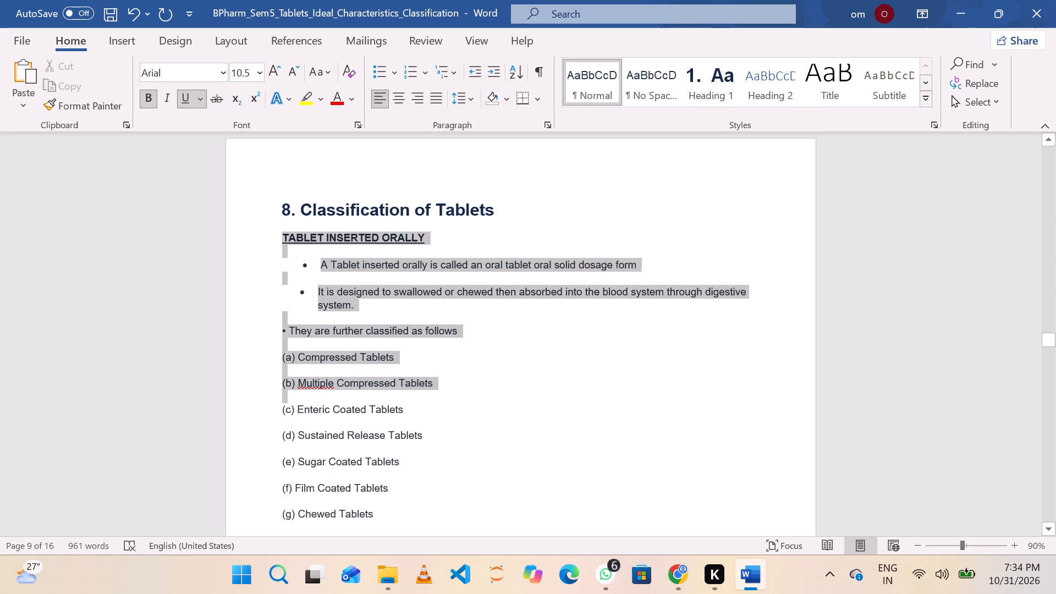
left_click_drag(395, 393, 421, 552)
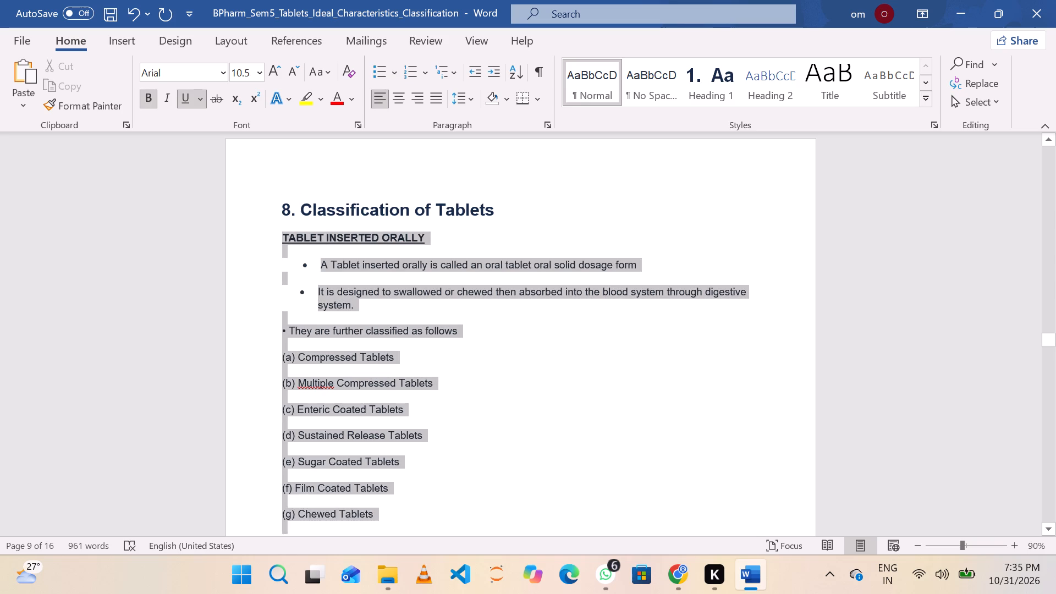
left_click_drag(421, 552, 681, 209)
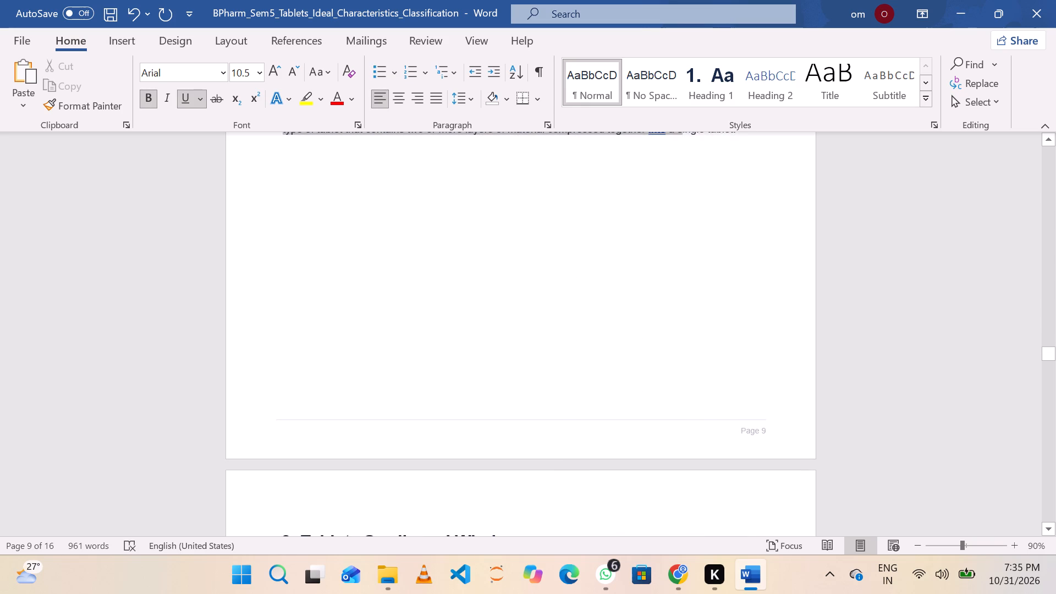
left_click_drag(681, 209, 879, 221)
key("Delete")
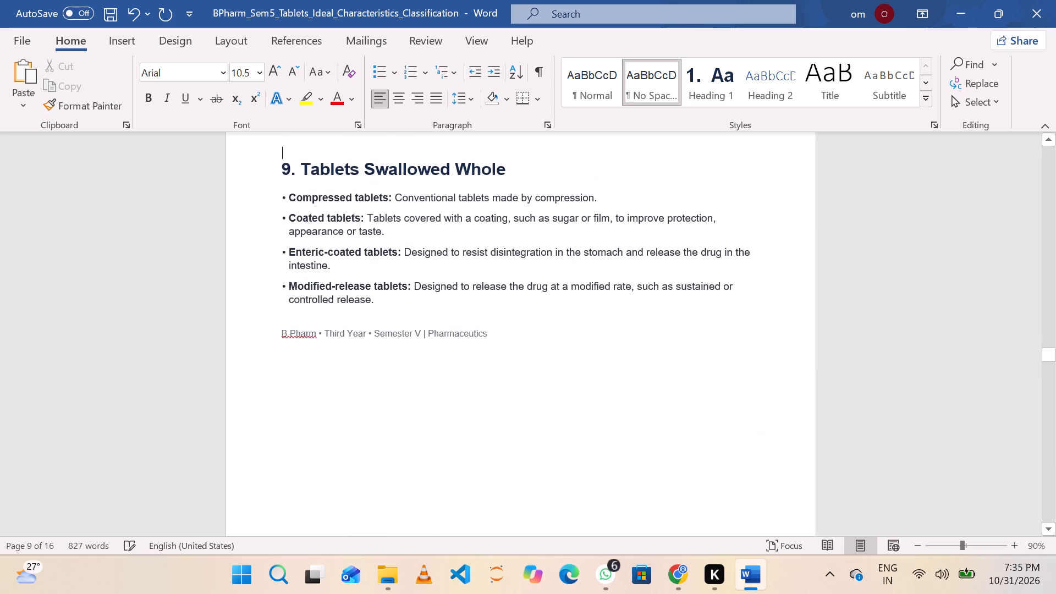
Insert eight blank lines between the "8. Classification of Tablets" heading and the "9. Tablets Swallowed Whole" heading.
scroll(594, 320, "up", 2)
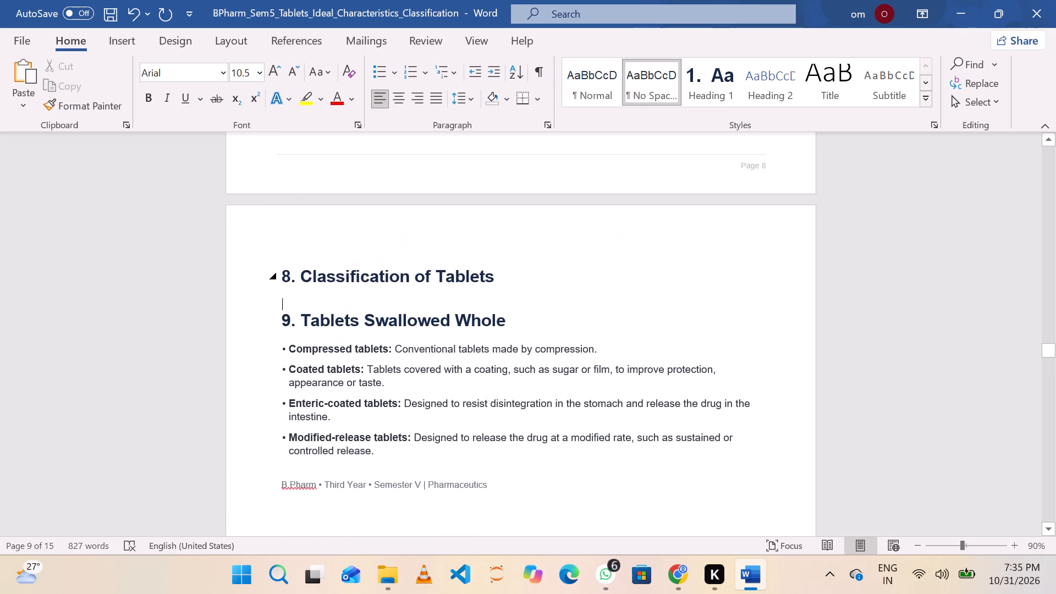
left_click(531, 279)
key("Return")
key("Return")
key("Return")
key("Return")
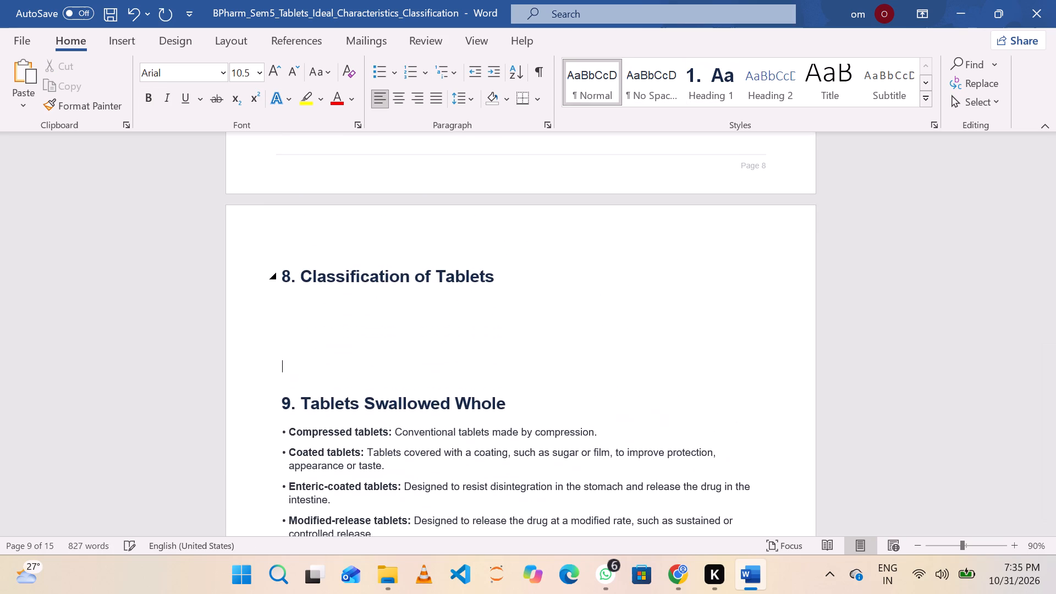
key("Return")
key("Return")
key("Return")
key("Return")
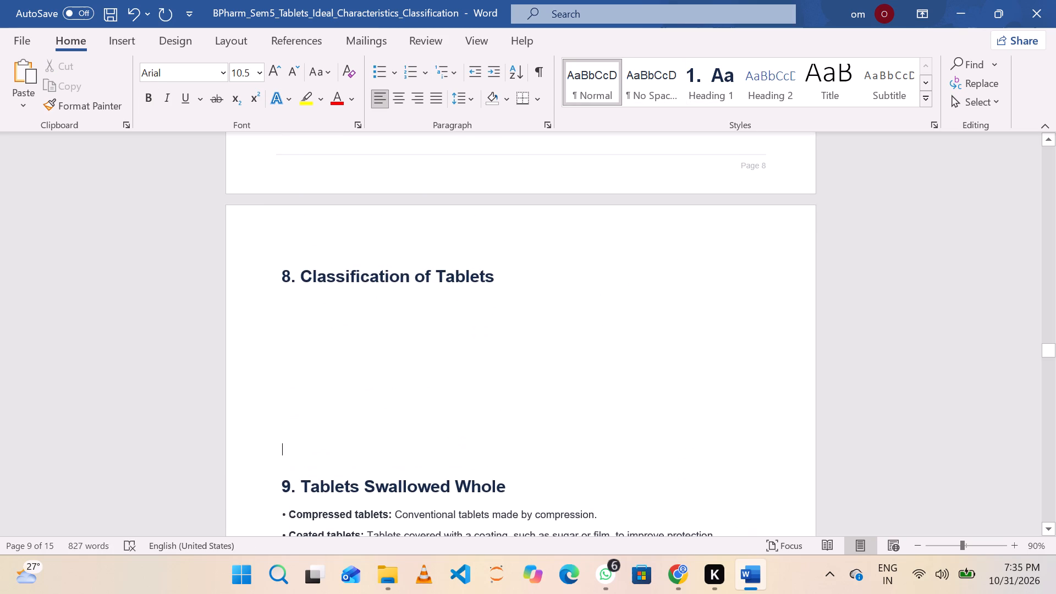
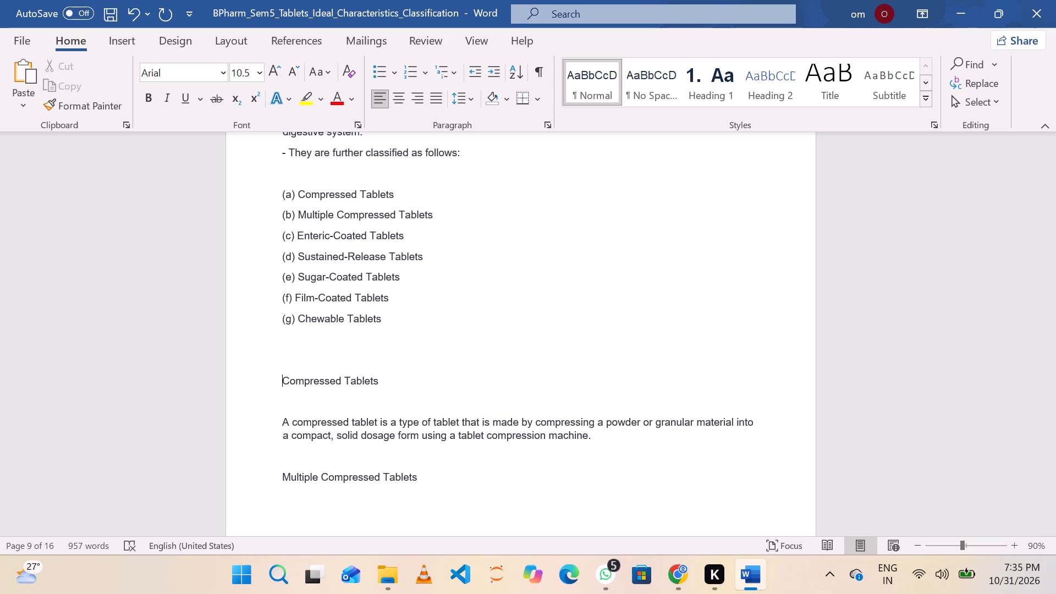
Remove the blank line between the Compressed Tablets subheading and its description paragraph.
key("Down")
key("Down")
key("BackSpace")
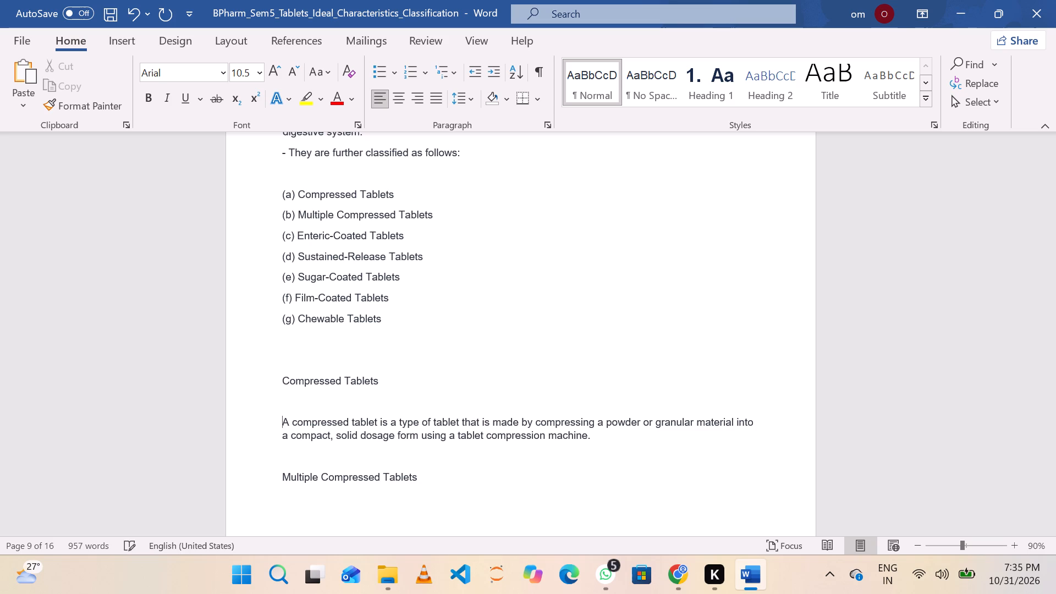
key("BackSpace")
Remove the blank line between the Multiple Compressed Tablets subheading and its description paragraph.
key("Down")
key("Down")
key("Down")
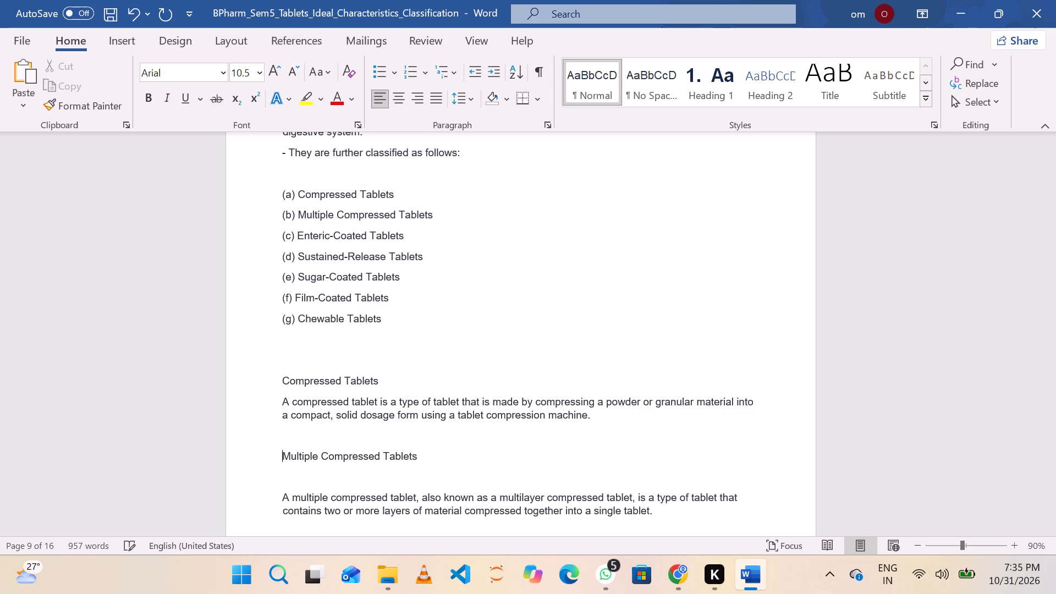
key("Down")
key("Down")
key("BackSpace")
key("BackSpace")
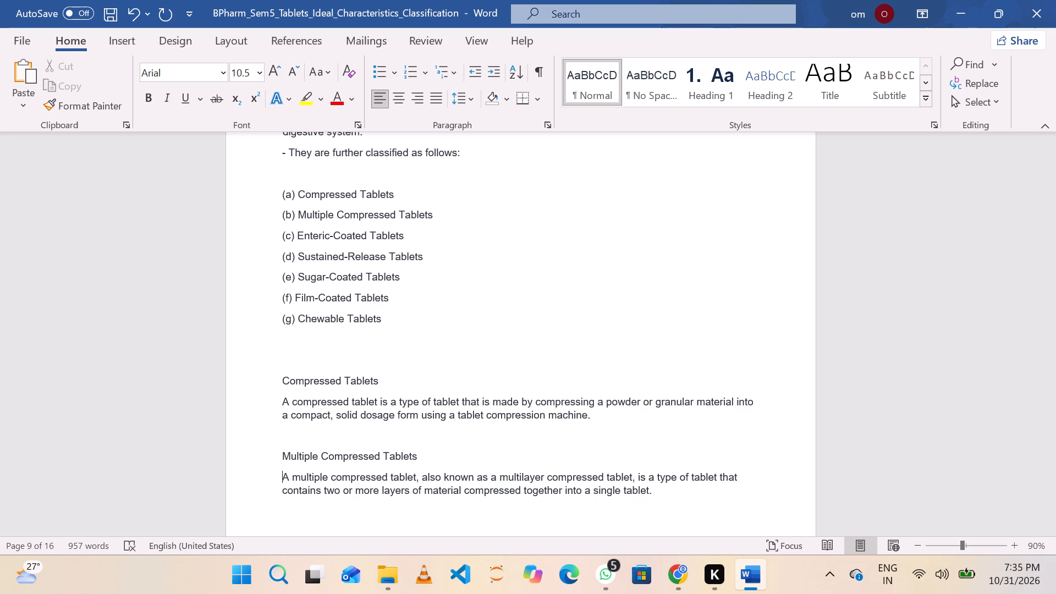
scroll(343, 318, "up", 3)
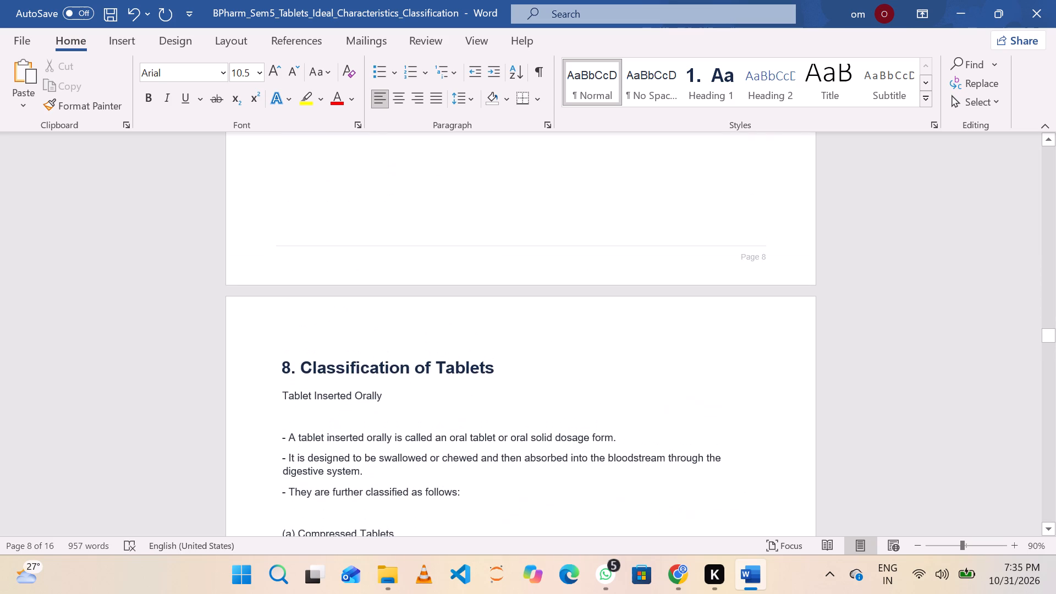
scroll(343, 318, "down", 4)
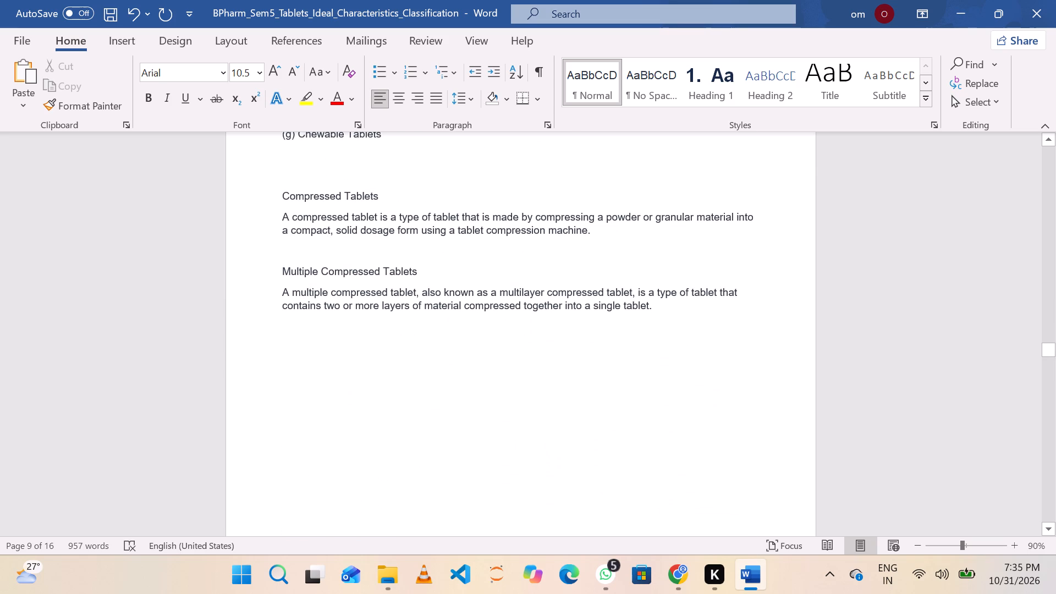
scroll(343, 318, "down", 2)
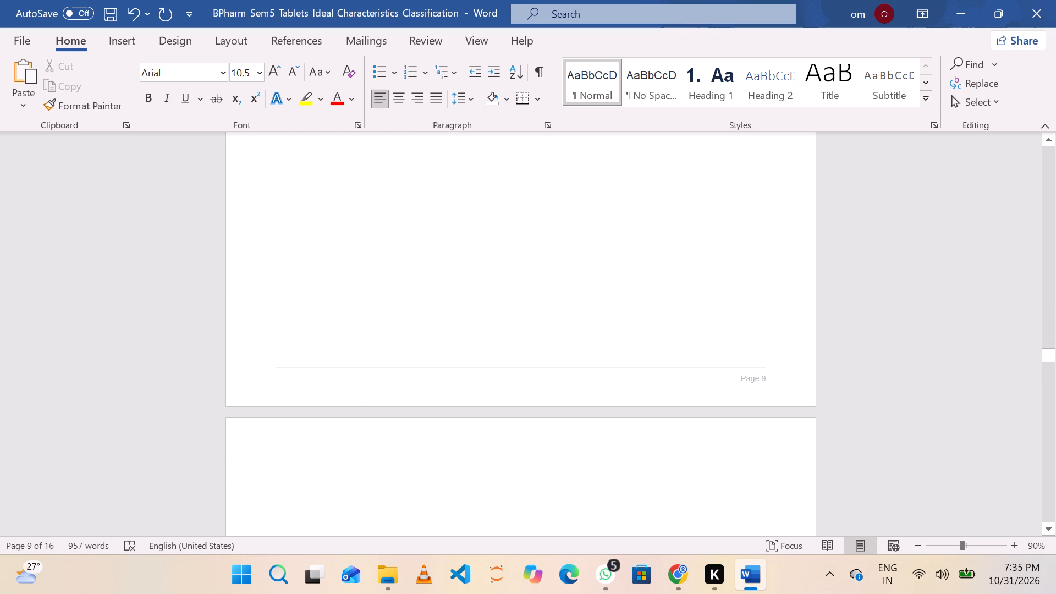
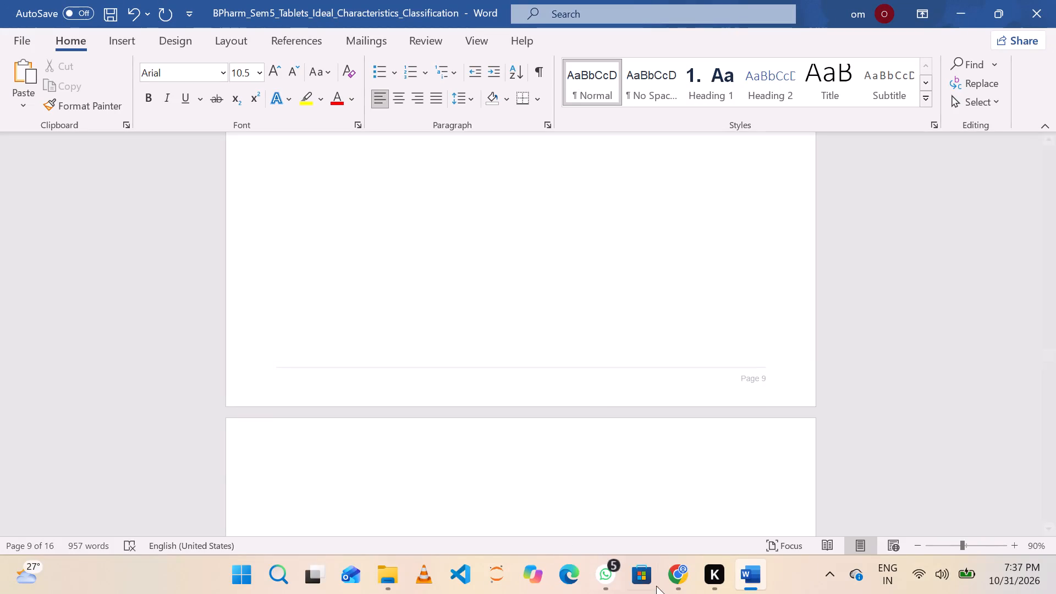
Place the text cursor on the blank line below the Multiple Compressed Tablets description paragraph.
scroll(594, 462, "up", 3)
left_click(594, 462)
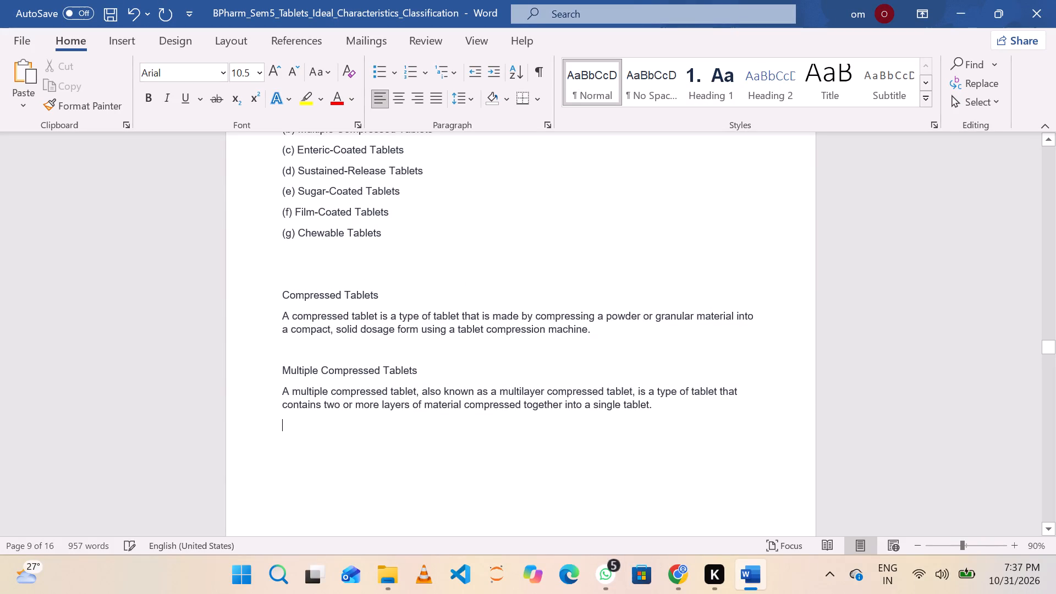
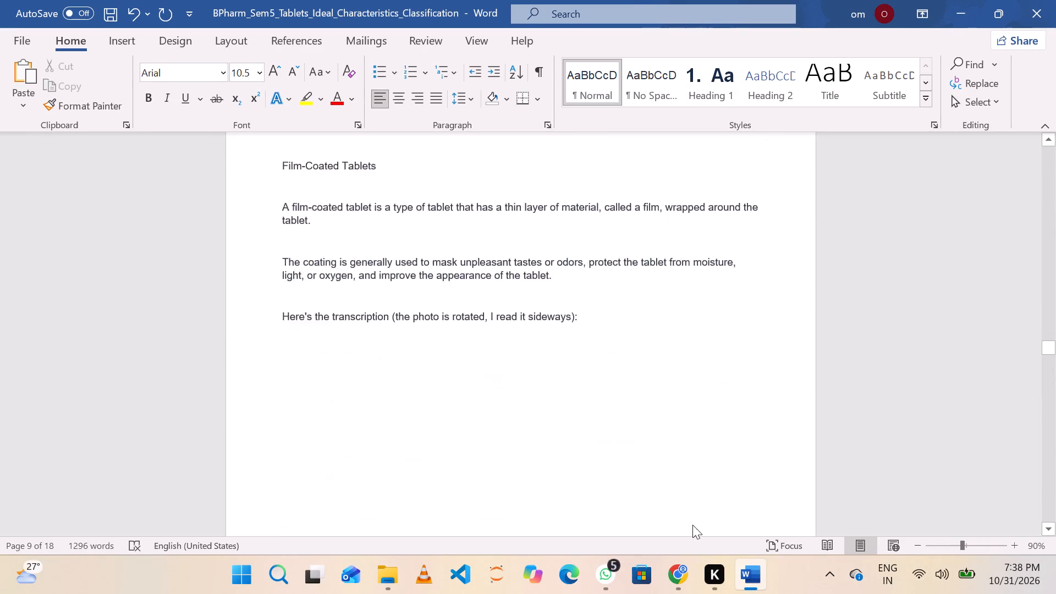
Review the inserted transcription from the end of the Film-Coated Tablets section through the Chewable, Buccal and Sublingual Tablets passages and notes.
scroll(692, 525, "down", 5)
right_click(692, 525)
scroll(692, 525, "up", 1)
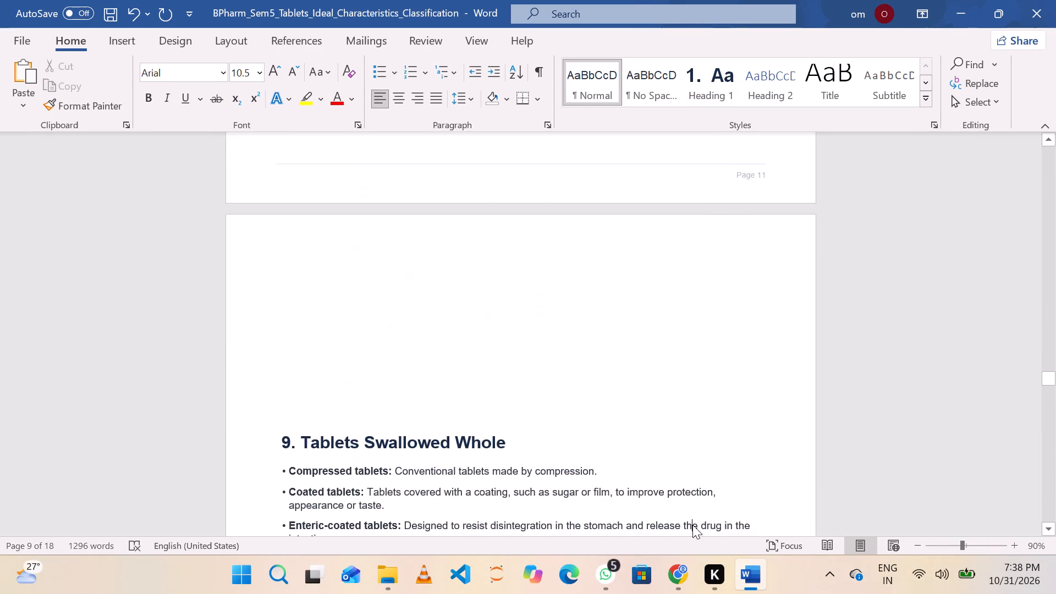
scroll(692, 525, "up", 2)
scroll(694, 593, "up", 1, "ctrl")
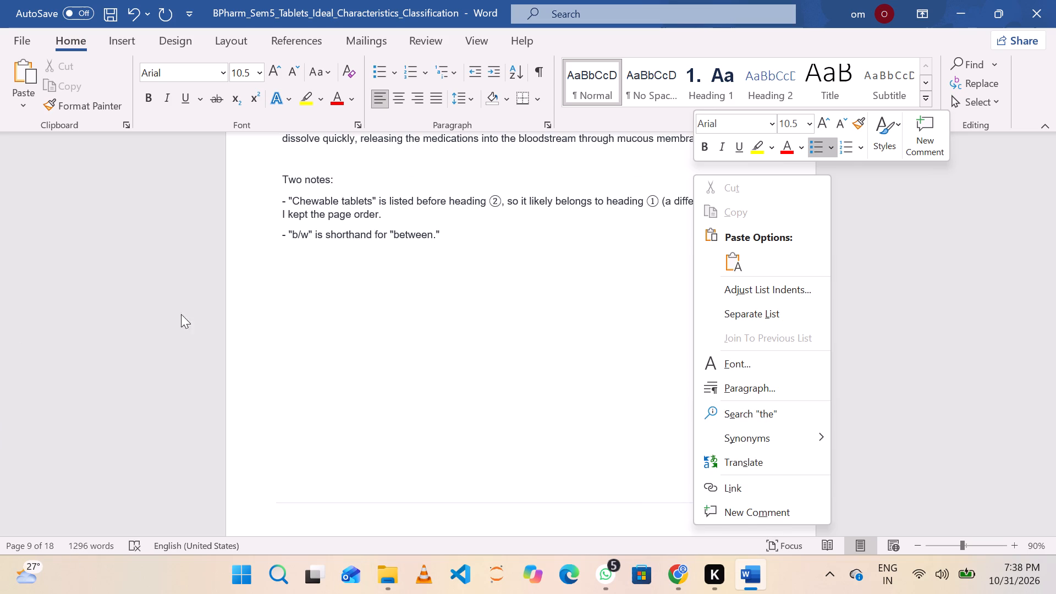
left_click(293, 364)
scroll(293, 364, "up", 5)
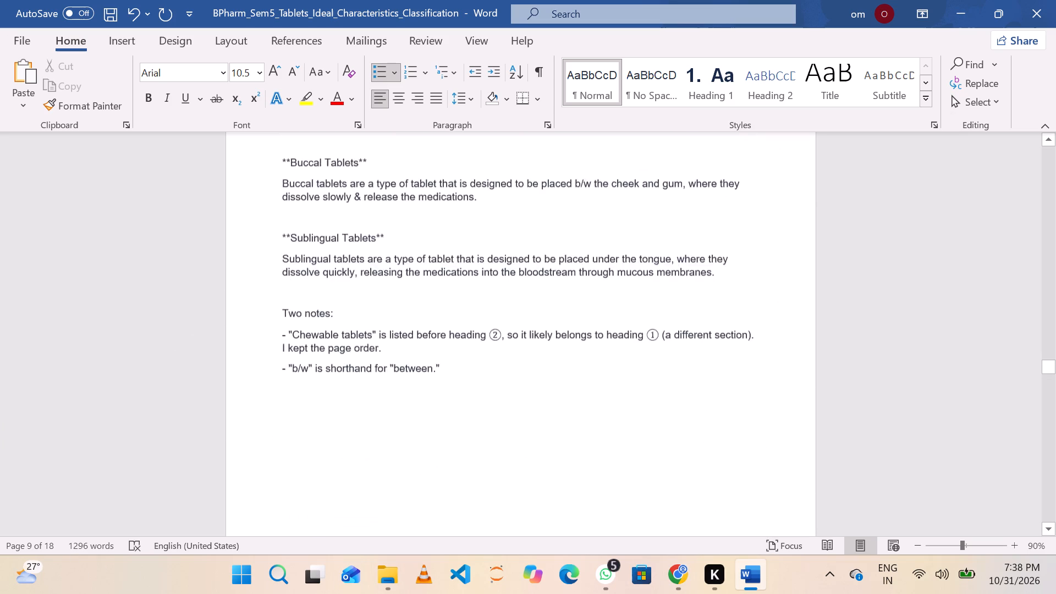
scroll(293, 364, "up", 4)
scroll(293, 364, "down", 3)
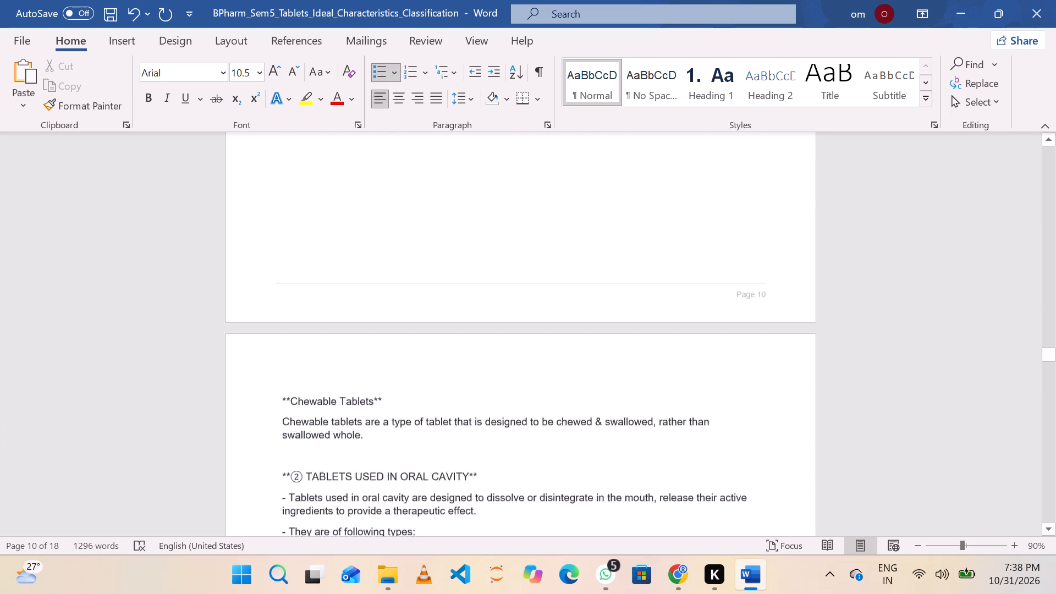
scroll(293, 364, "down", 2)
scroll(293, 364, "up", 4)
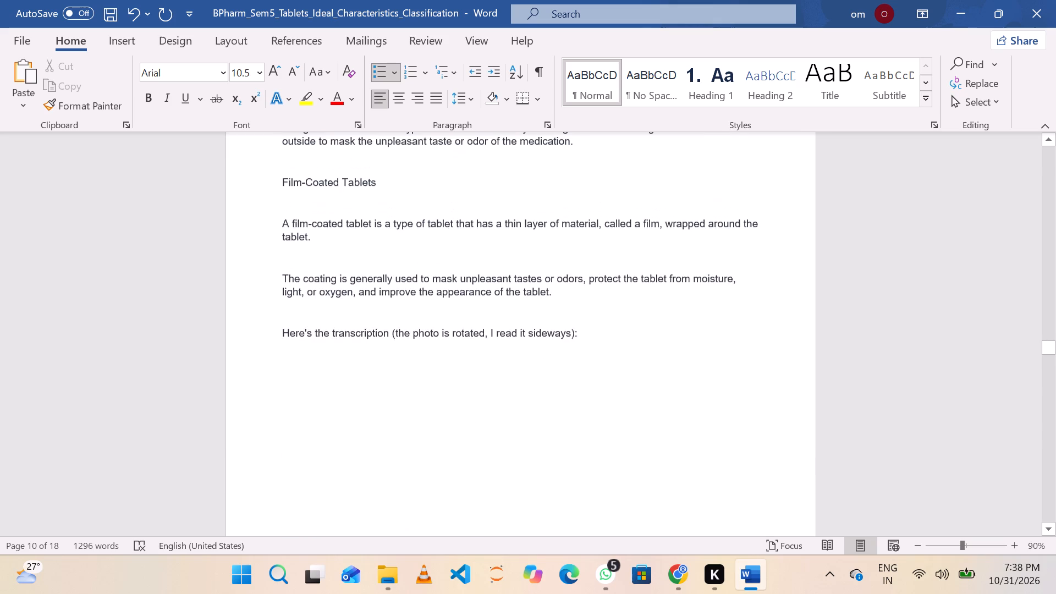
scroll(293, 364, "up", 1)
scroll(293, 364, "left", 1)
scroll(258, 469, "left", 1)
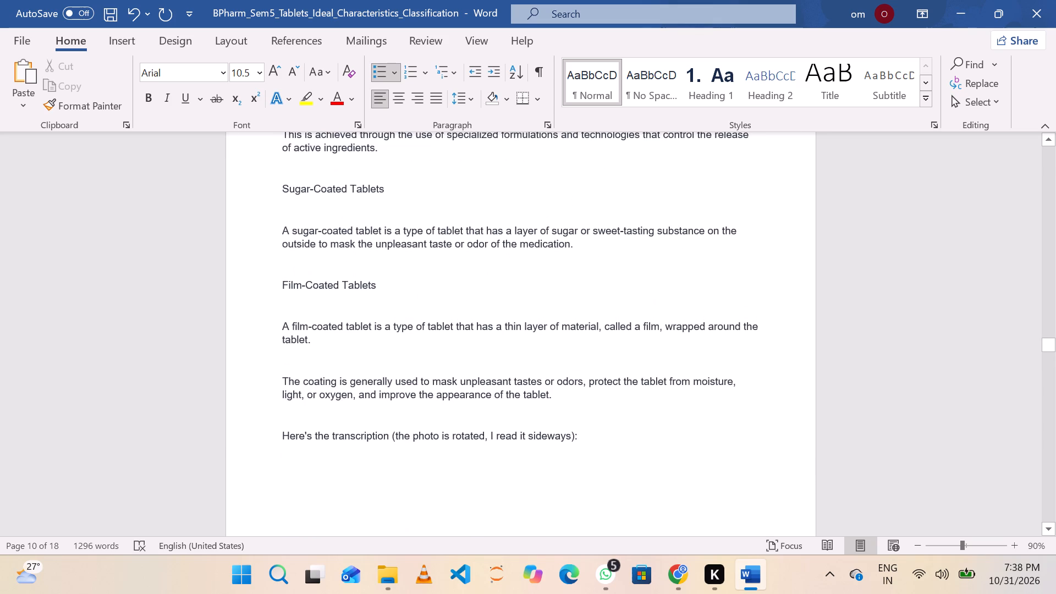
scroll(258, 469, "left", 1)
scroll(258, 469, "down", 6)
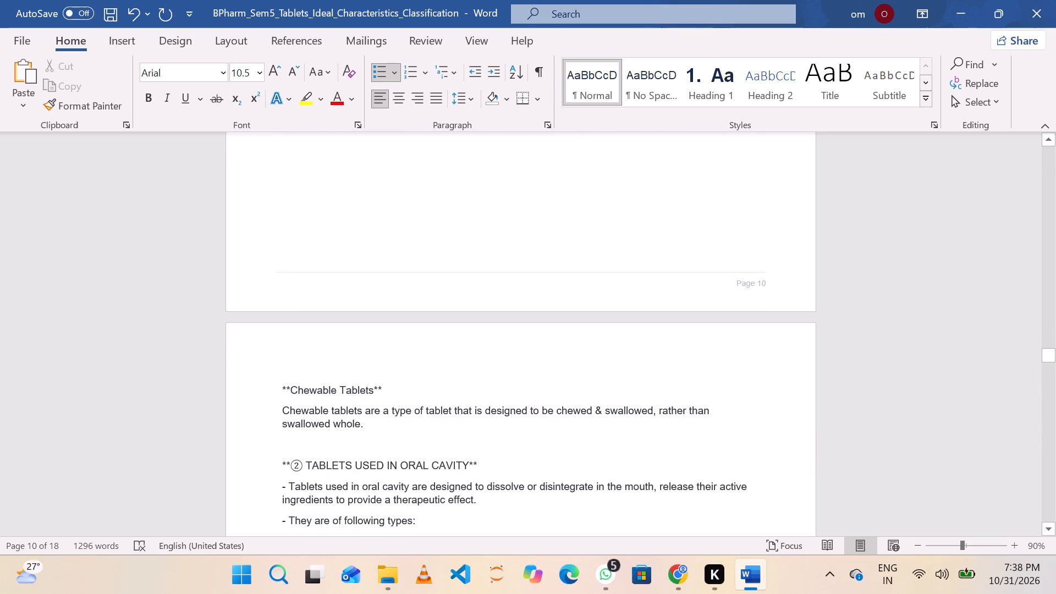
Undo the last insertion of transcription text below the Film-Coated Tablets description and check the place where it stood.
key("ctrl+z")
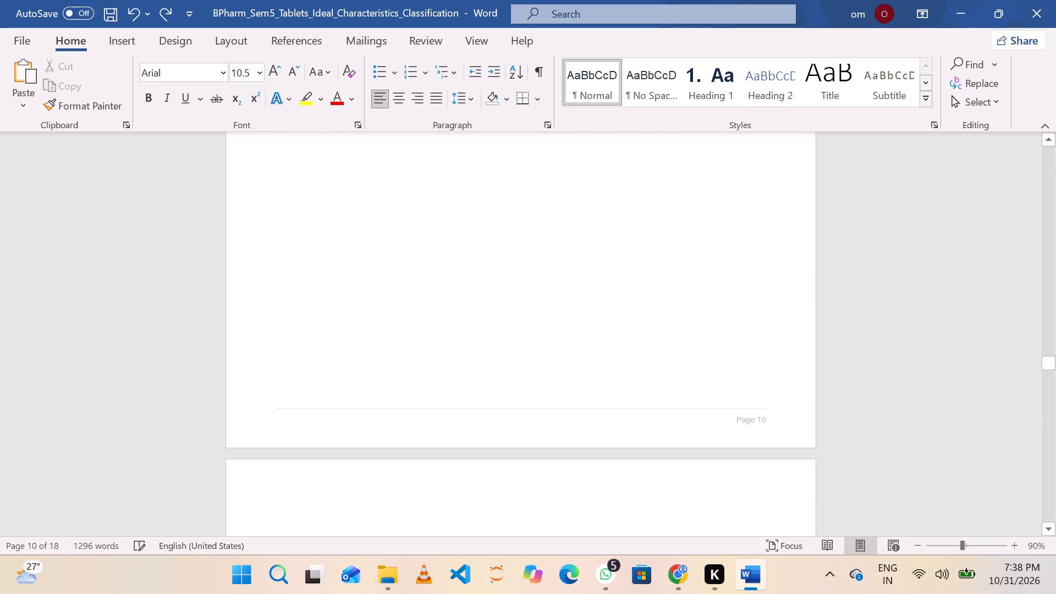
scroll(334, 345, "right", 4)
scroll(334, 345, "up", 2)
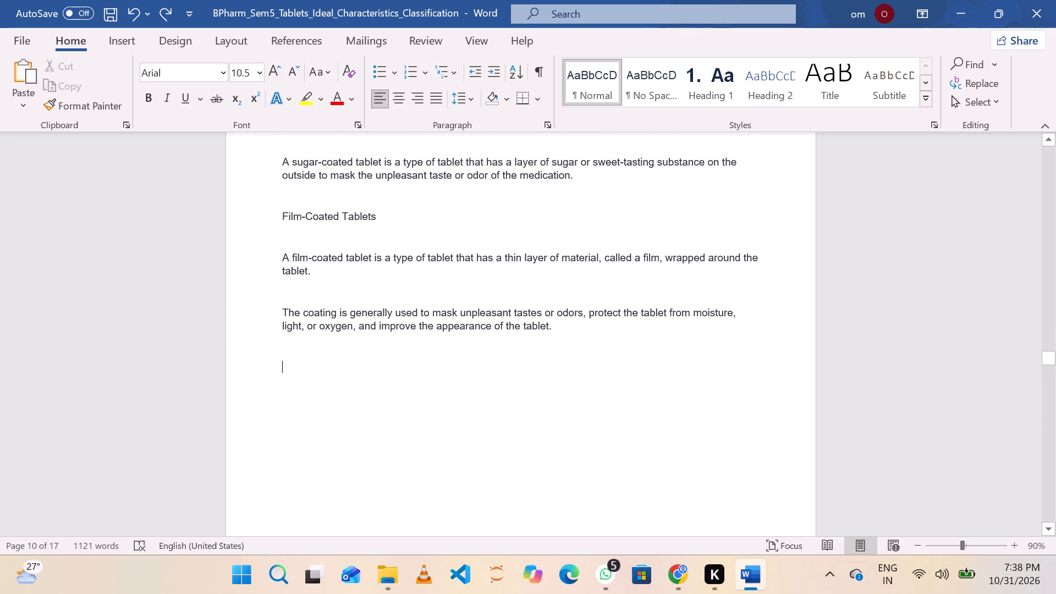
Switch to Chrome and take the tablets PDF window out of full-screen size so the Word document shows behind it.
left_click(673, 572)
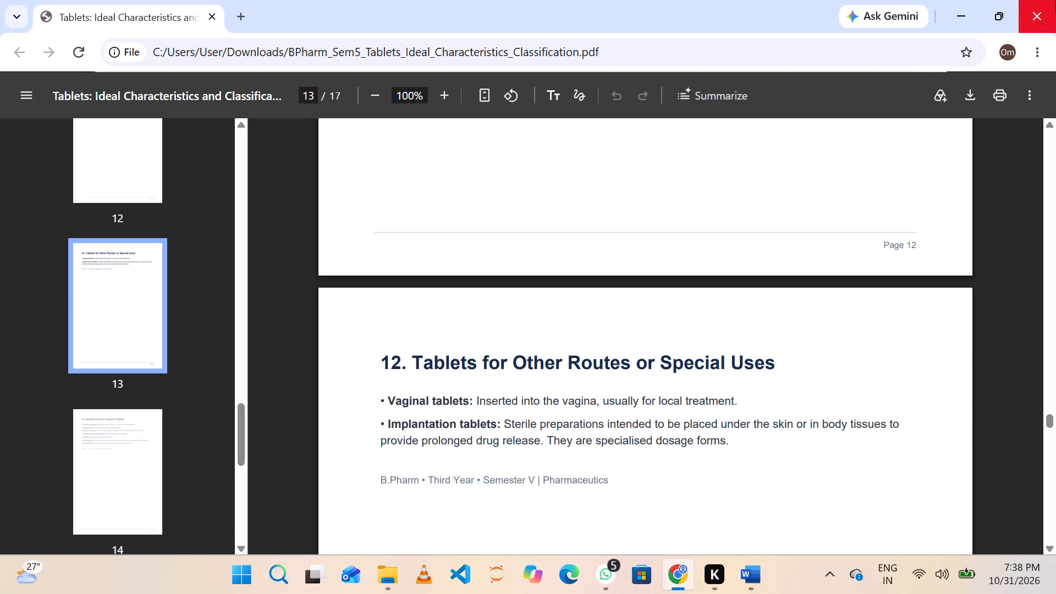
left_click(1016, 14)
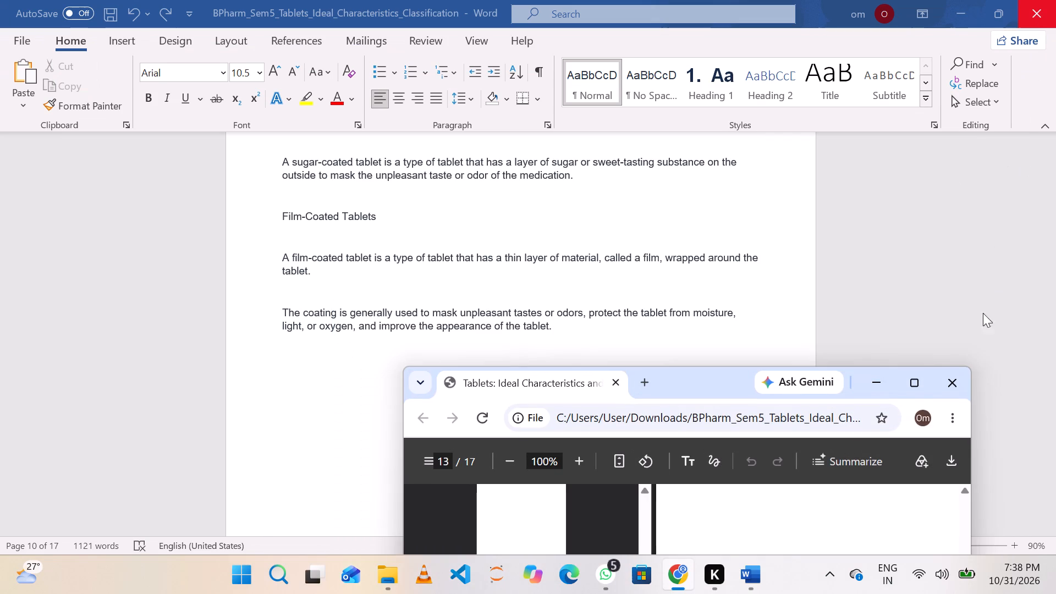
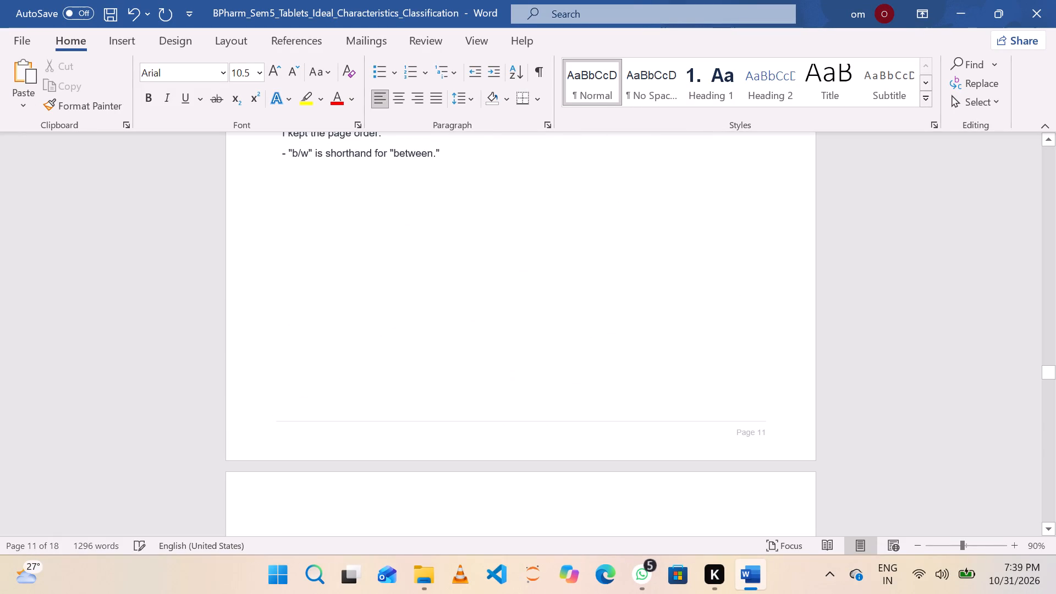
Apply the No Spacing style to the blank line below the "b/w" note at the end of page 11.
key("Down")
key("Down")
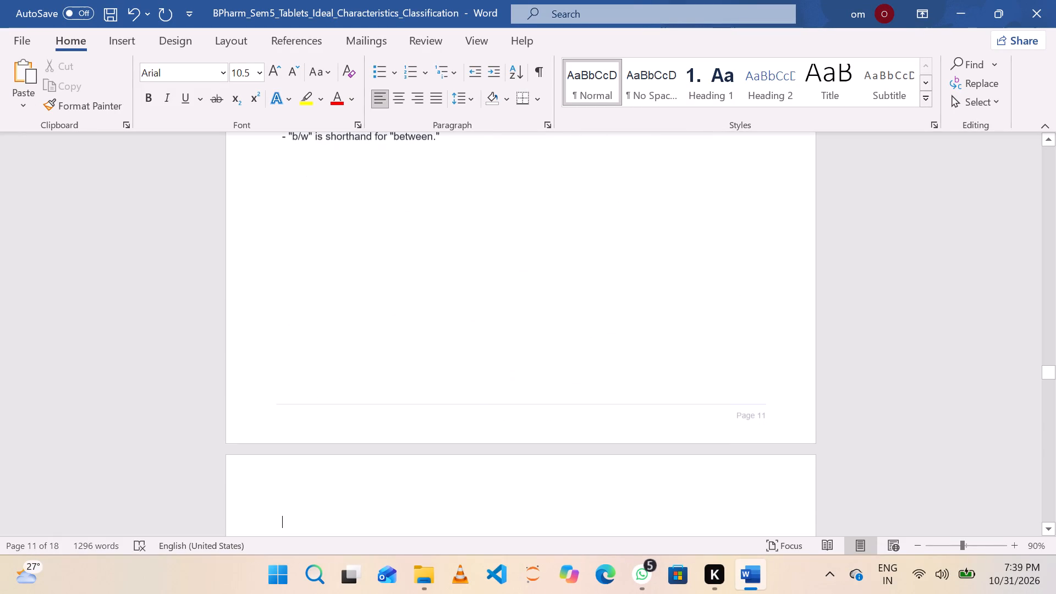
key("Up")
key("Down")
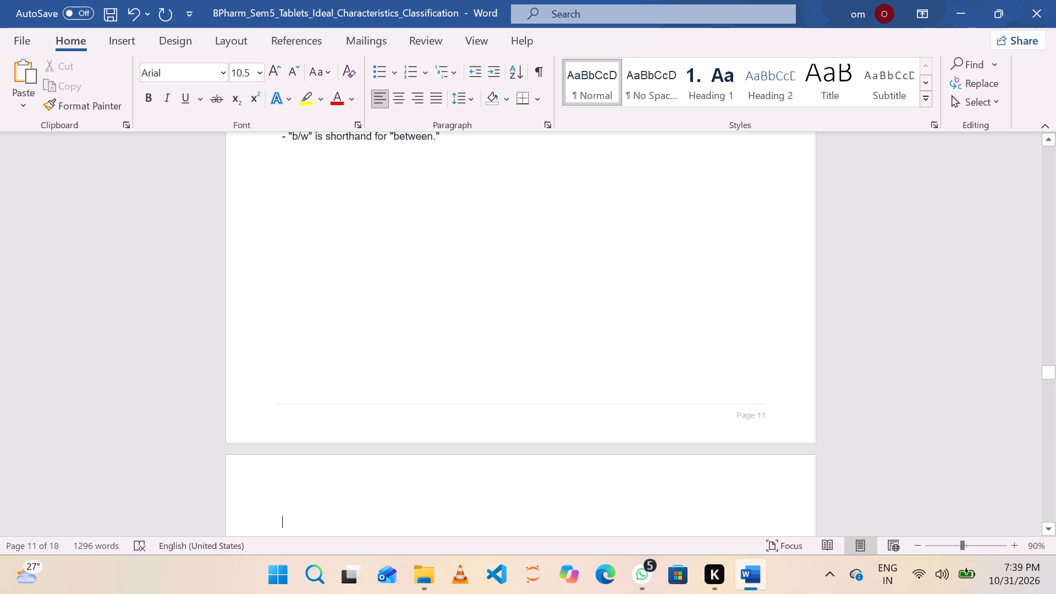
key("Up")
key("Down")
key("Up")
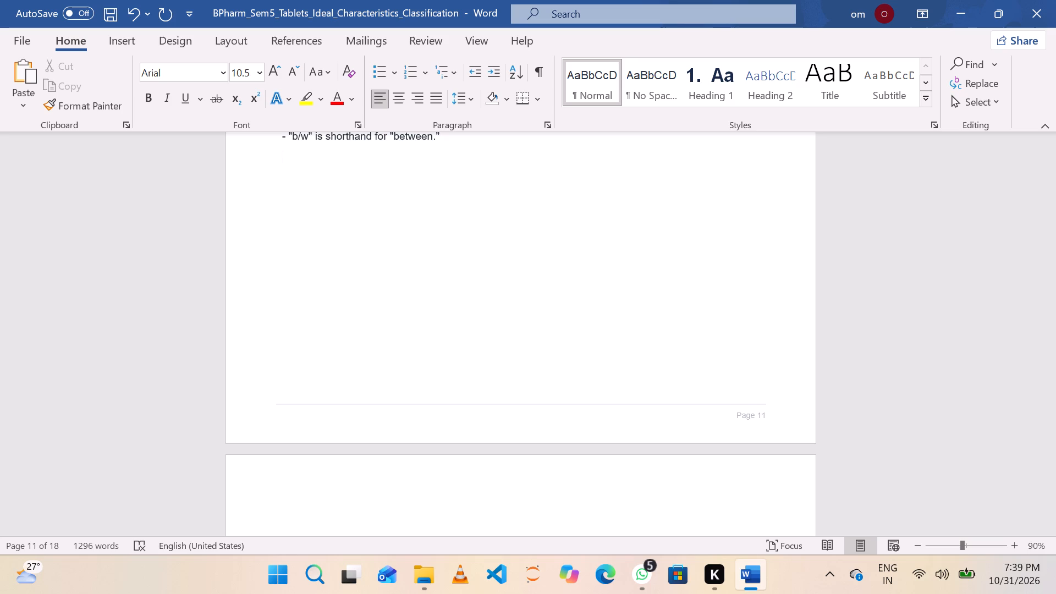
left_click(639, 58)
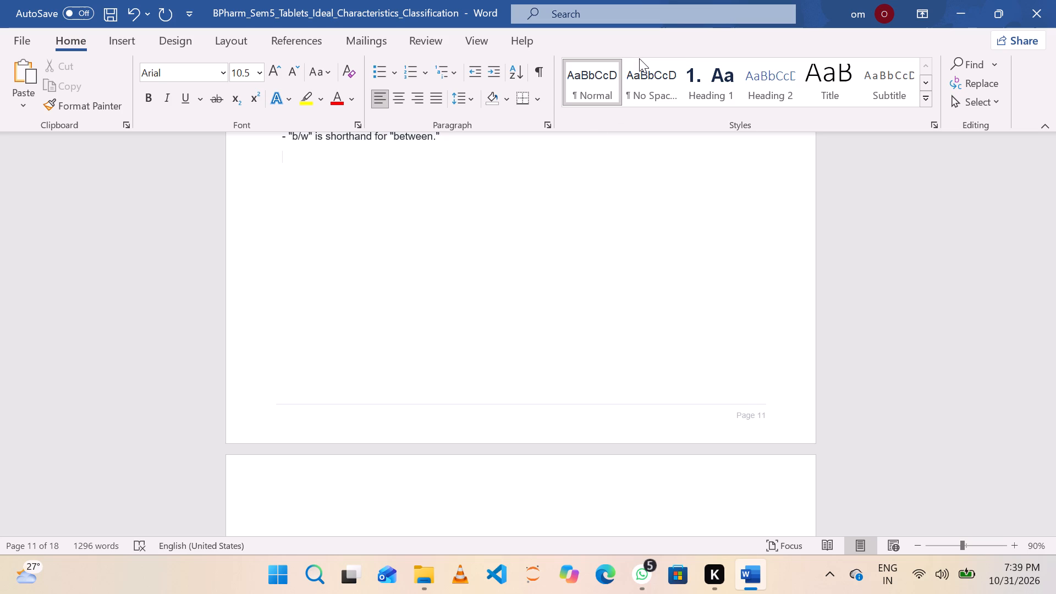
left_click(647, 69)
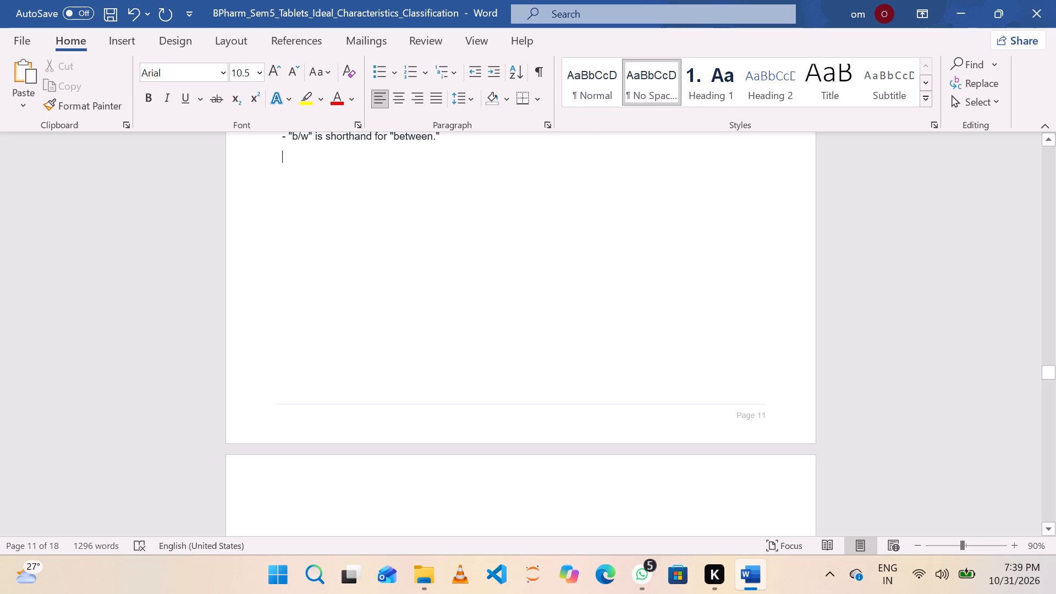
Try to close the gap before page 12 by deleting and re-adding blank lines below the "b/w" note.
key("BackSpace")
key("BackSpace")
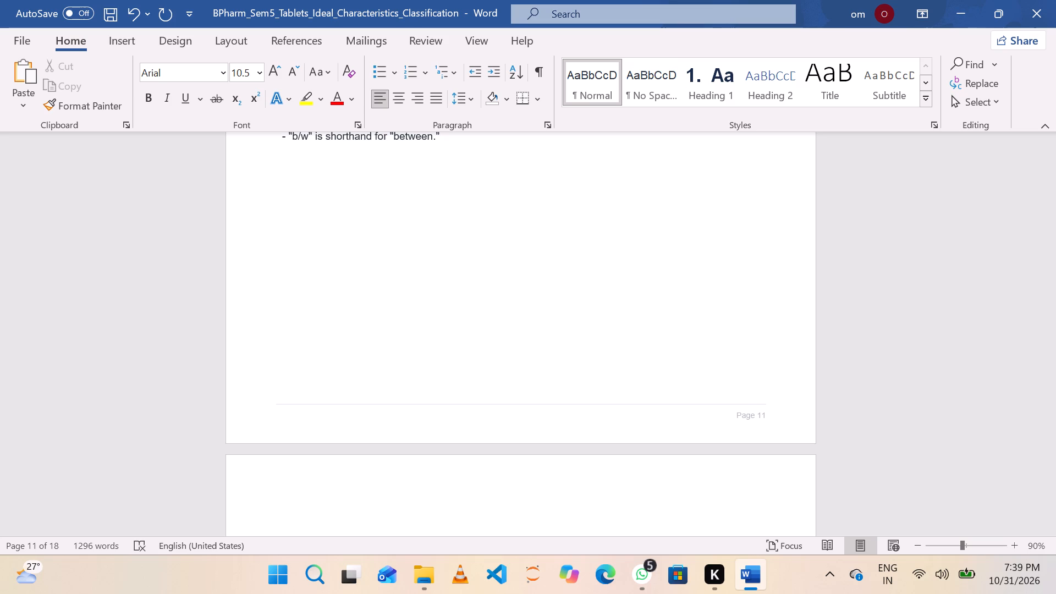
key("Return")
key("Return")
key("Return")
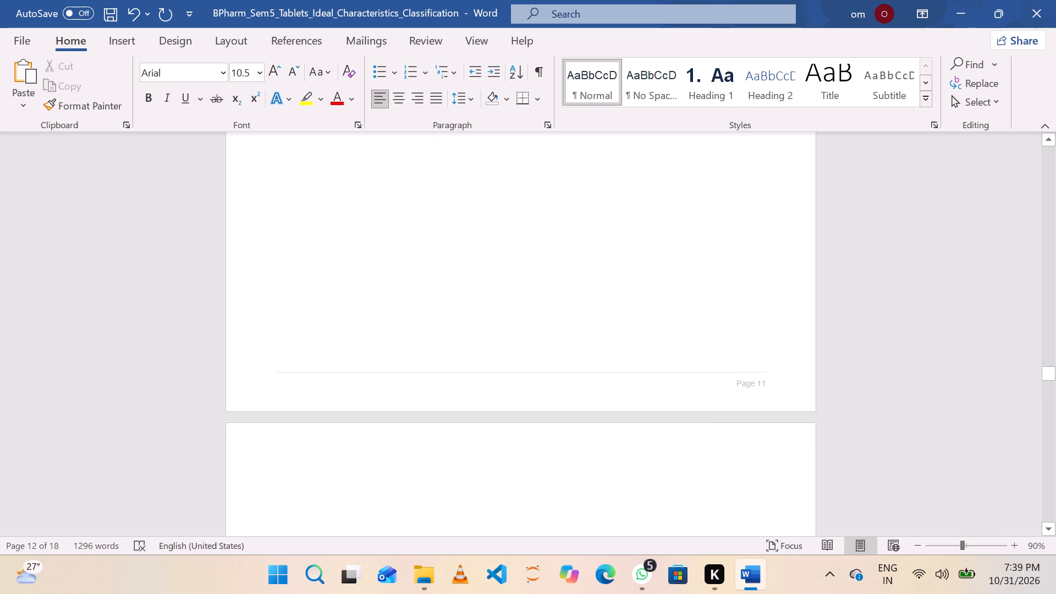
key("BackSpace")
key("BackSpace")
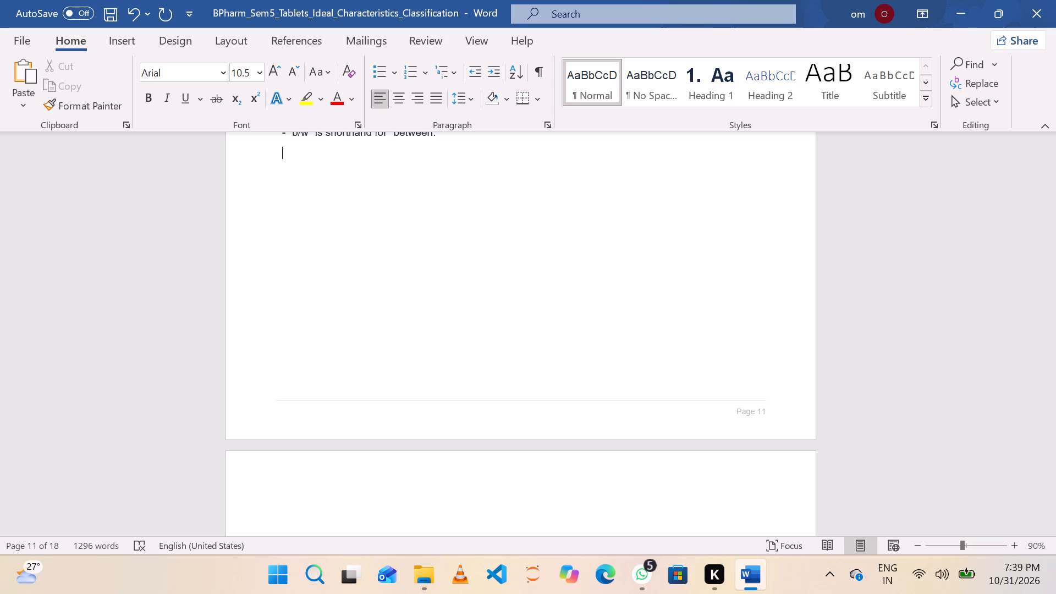
Zoom out to 80% and review the passages above the "b/w" note, back through Sublingual and Buccal Tablets to the oral cavity tablet types.
scroll(456, 210, "down", 1, "ctrl")
left_click(456, 210)
scroll(456, 210, "up", 2)
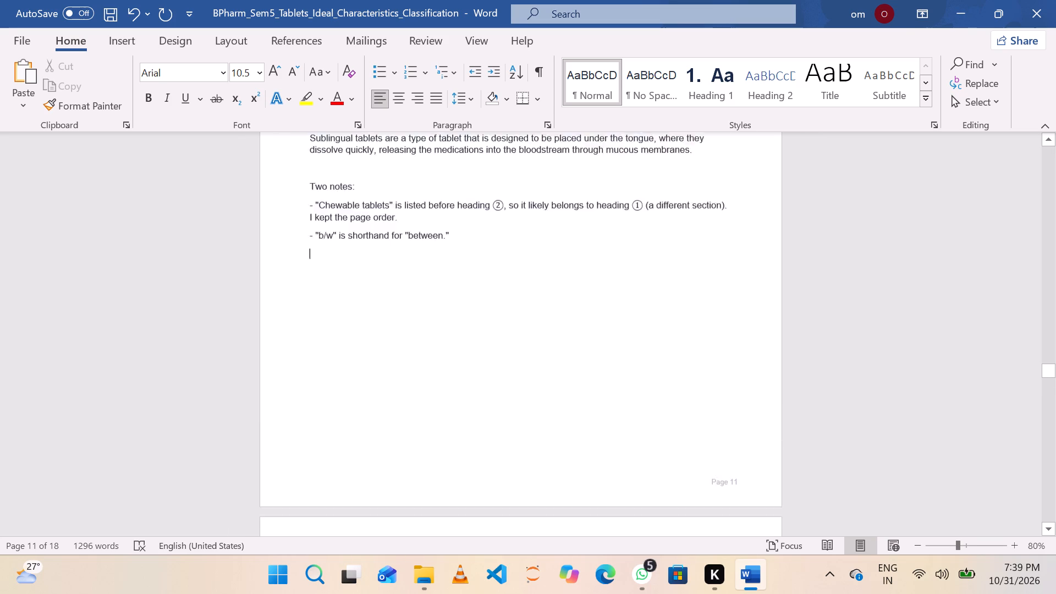
scroll(456, 210, "up", 2)
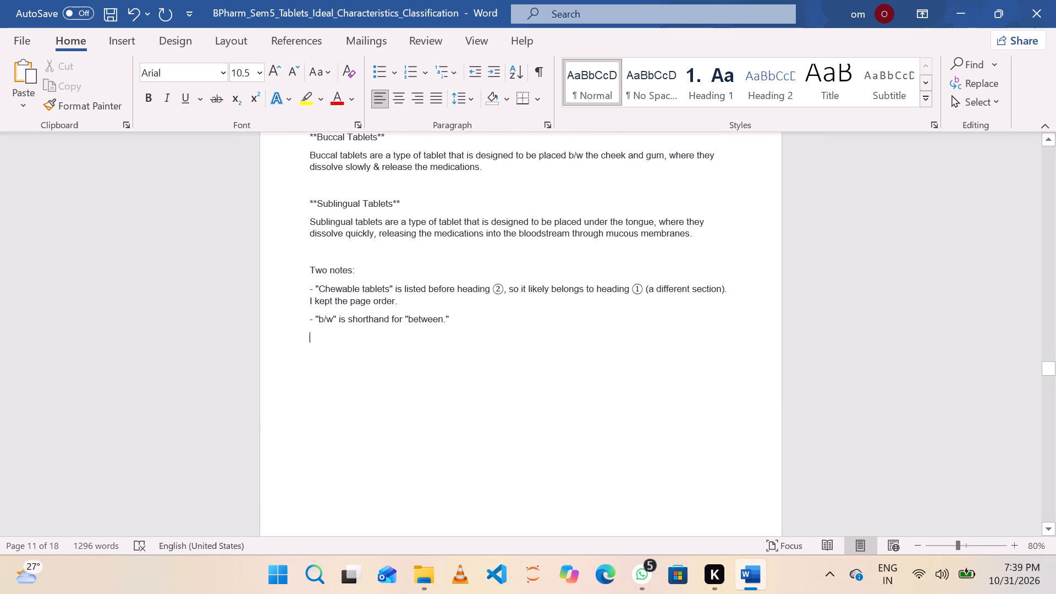
scroll(611, 320, "up", 1)
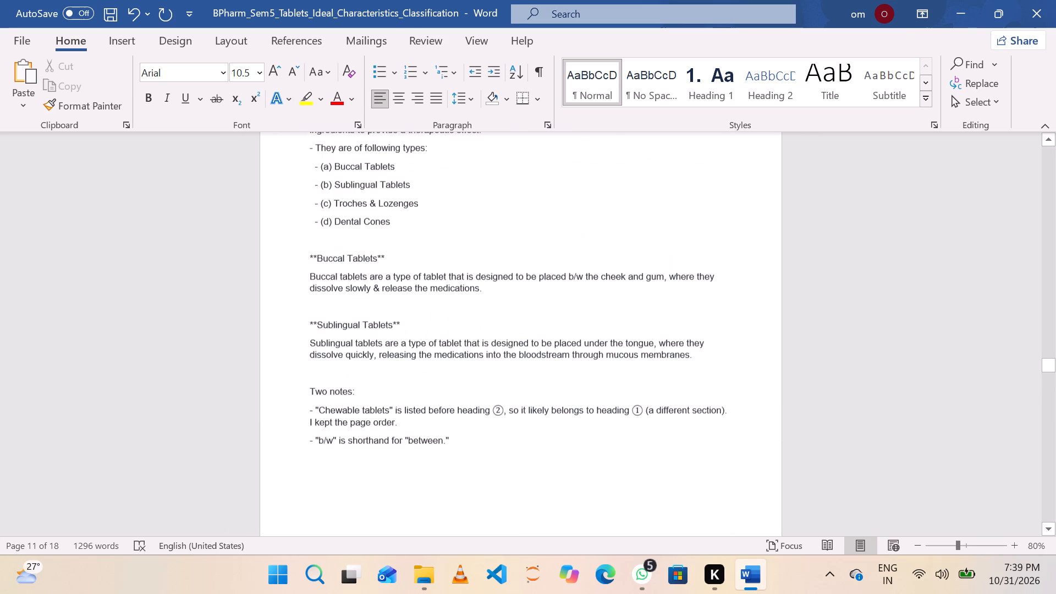
scroll(611, 320, "up", 1)
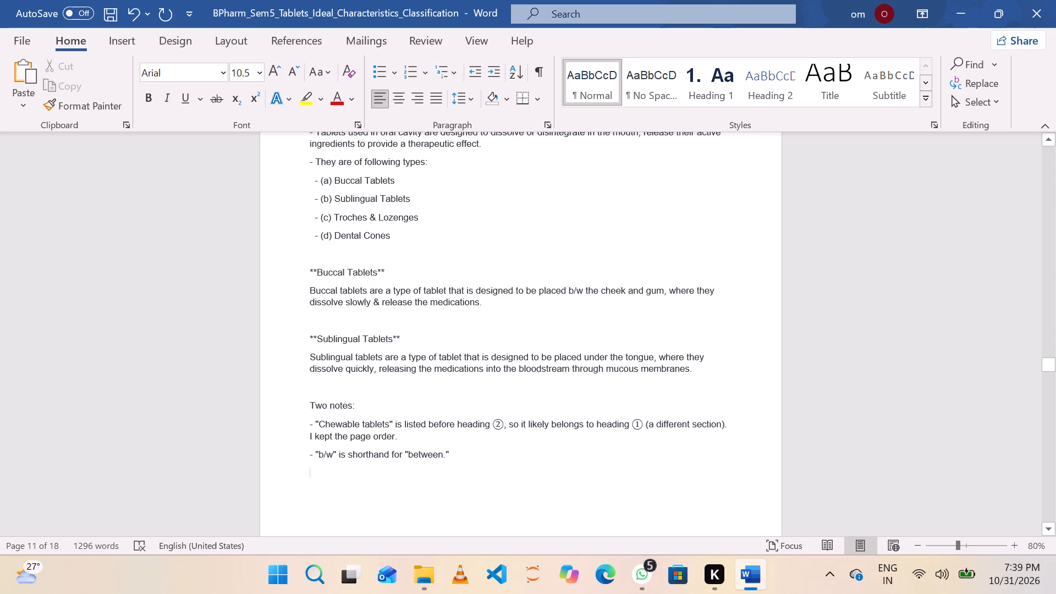
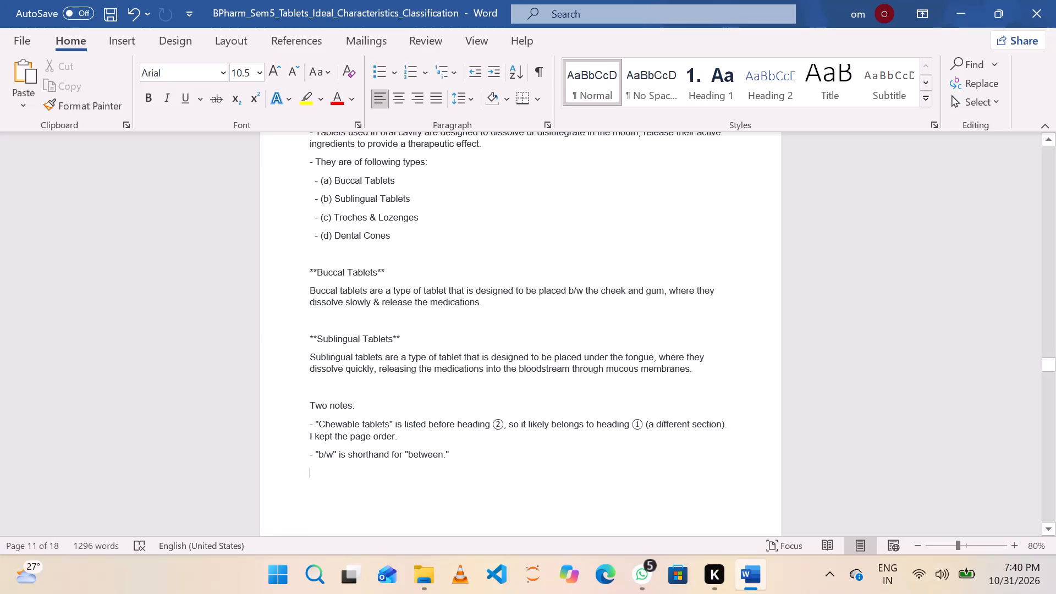
Delete the "Chewable tablets" and "b/w" note lines listed under "Two notes:" on page 11.
left_click(641, 426)
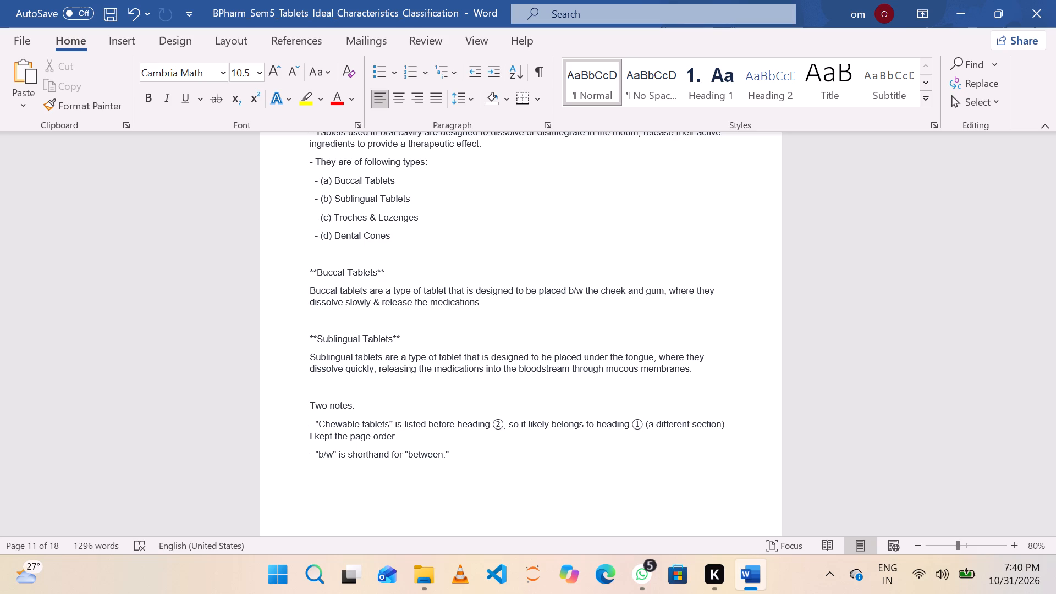
scroll(571, 422, "down", 2)
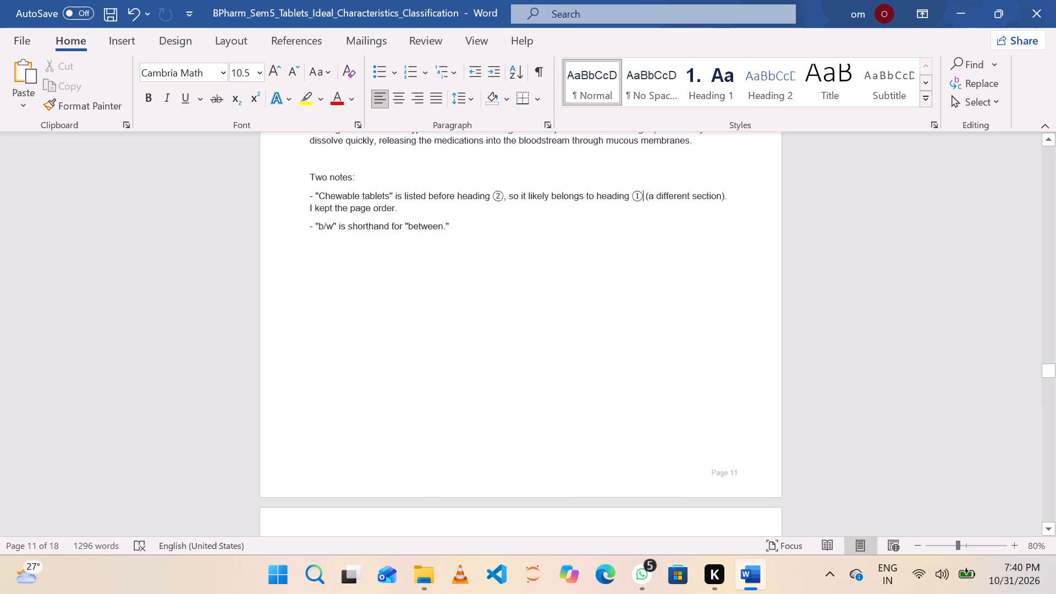
scroll(571, 422, "down", 1)
scroll(571, 422, "up", 2)
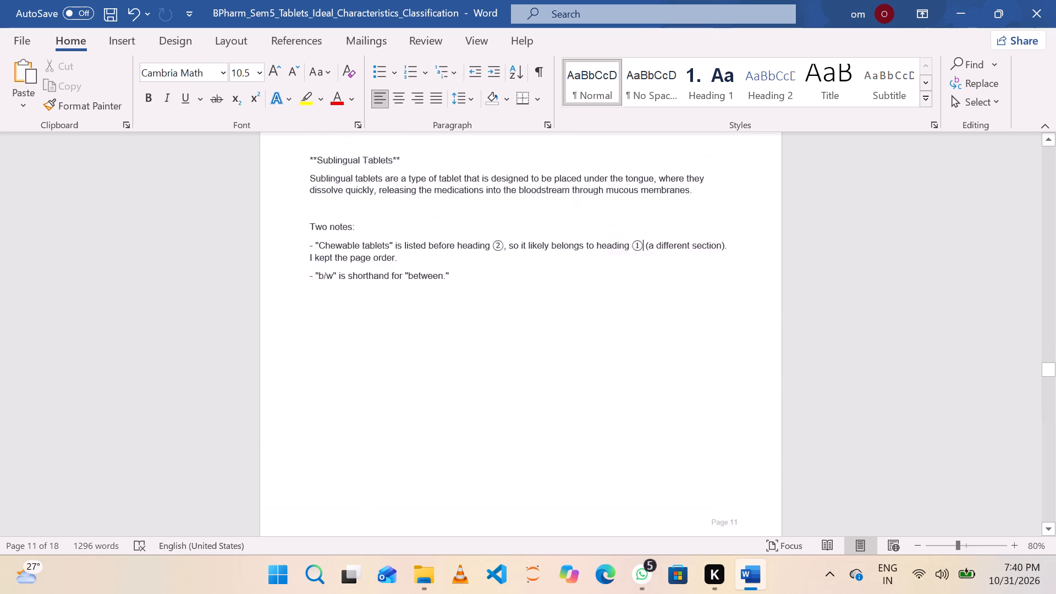
scroll(571, 422, "up", 1)
scroll(567, 414, "down", 3)
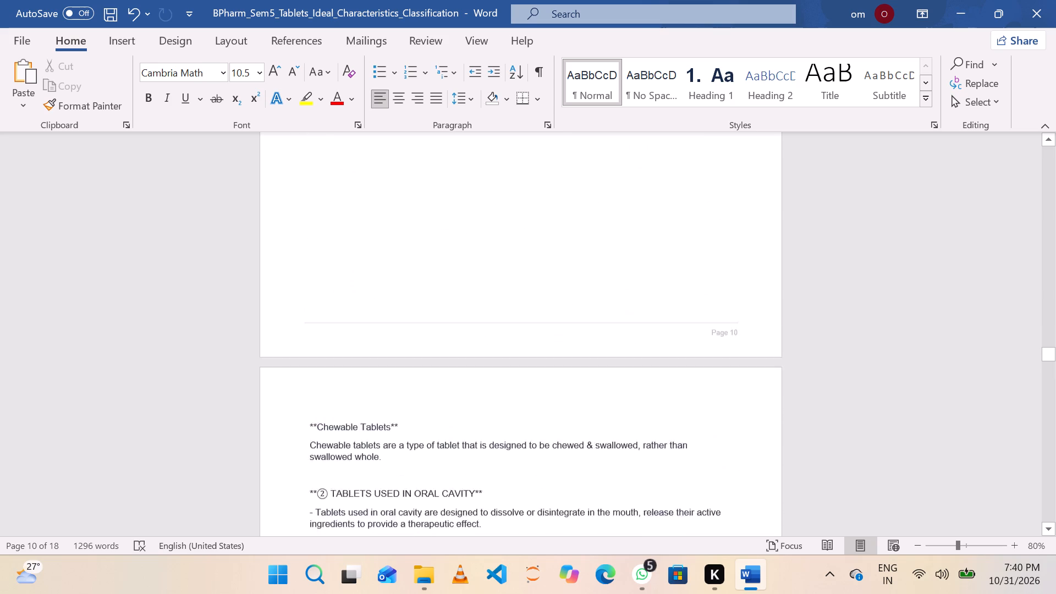
scroll(567, 414, "down", 5)
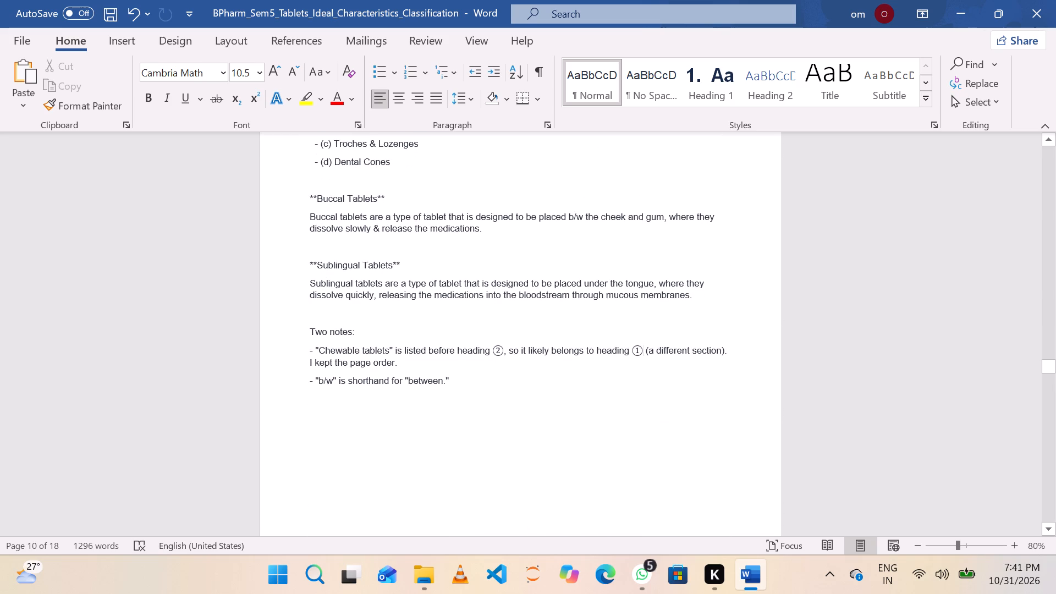
double_click(425, 351)
triple_click(425, 351)
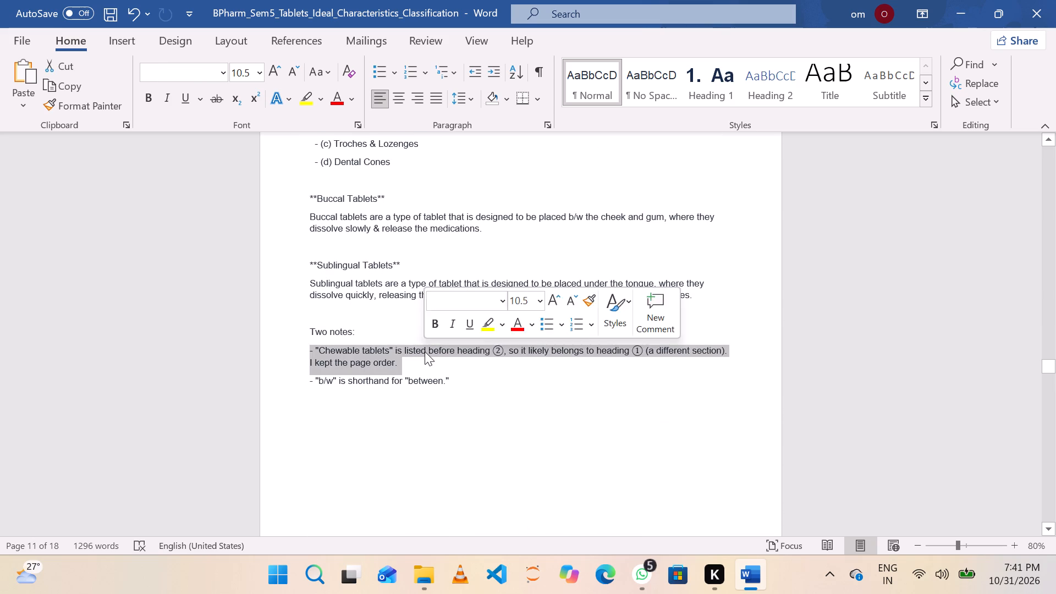
key("BackSpace")
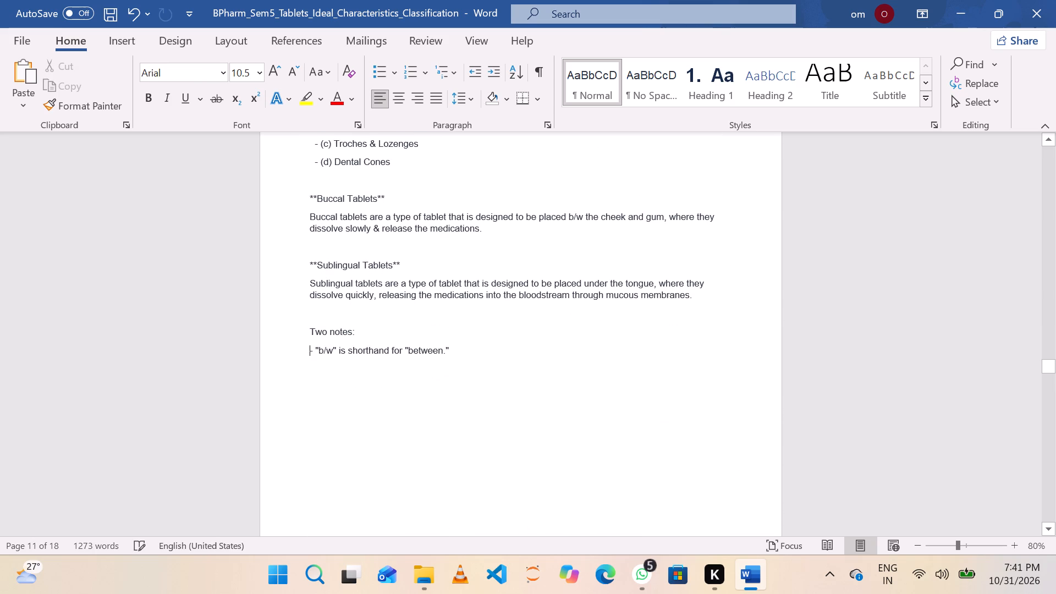
triple_click(425, 351)
key("BackSpace")
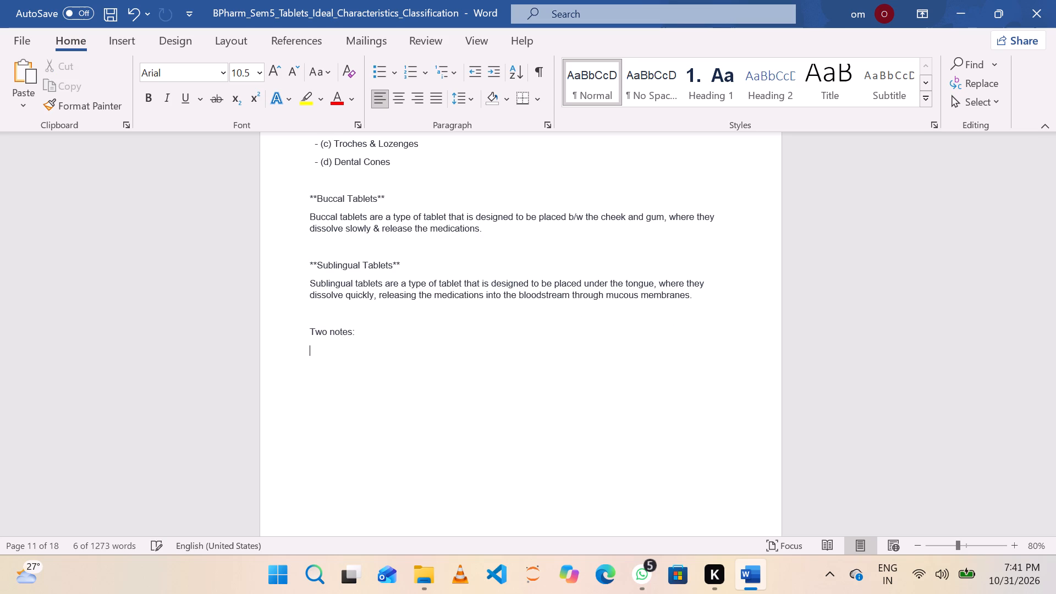
Erase the "Two notes:" line and the empty line beneath it, below the Sublingual Tablets paragraph.
key("BackSpace")
key("BackSpace")
key("BackSpace")
key("BackSpace")
key("BackSpace")
key("BackSpace")
key("BackSpace")
key("BackSpace")
key("BackSpace")
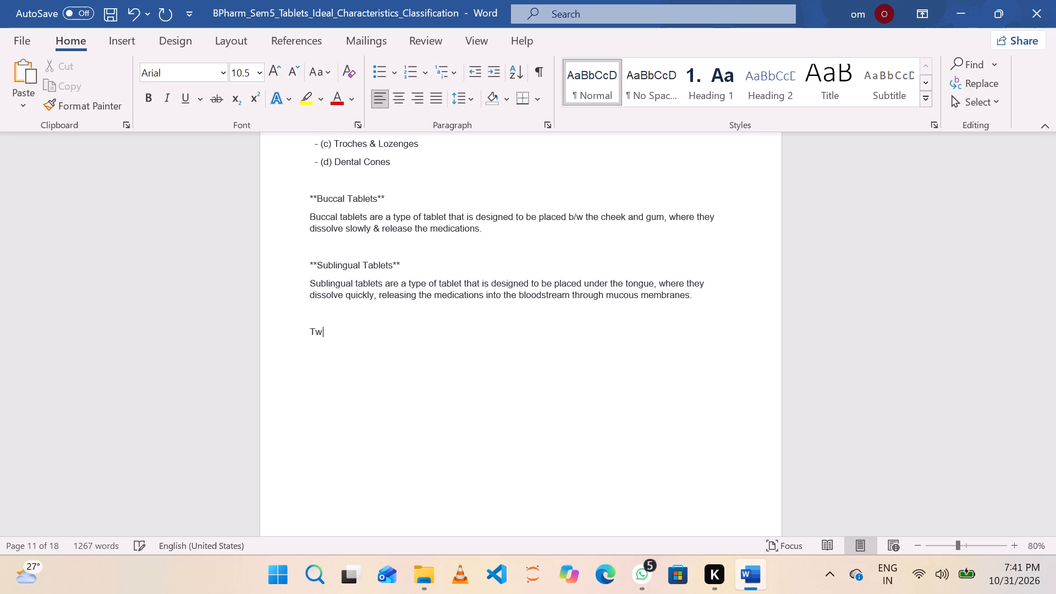
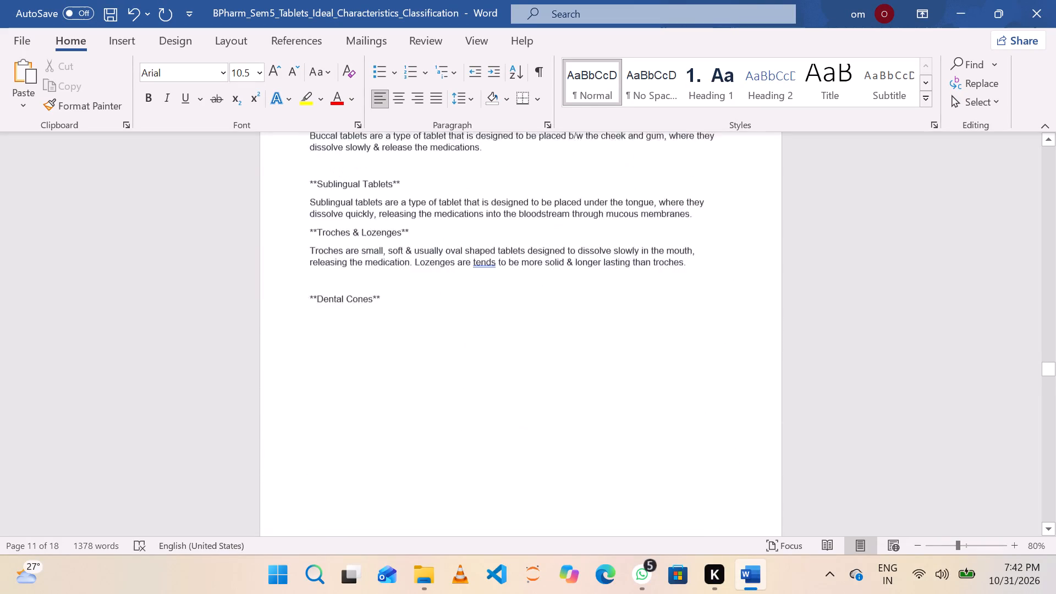
Insert one blank line between the Sublingual Tablets paragraph and the "**Troches & Lozenges**" subheading.
scroll(424, 283, "up", 1)
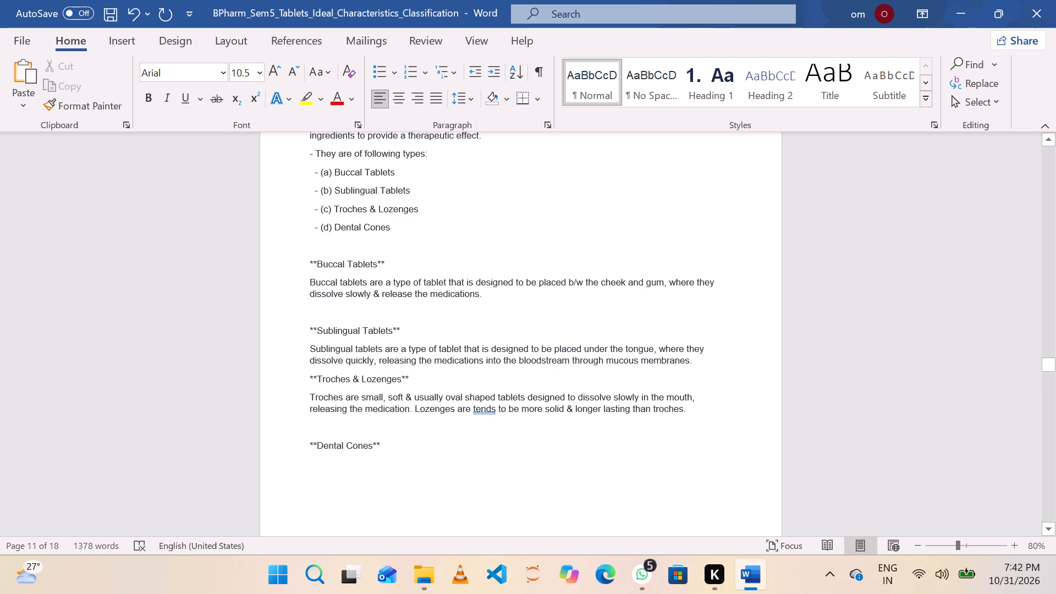
left_click(307, 379)
key("Return")
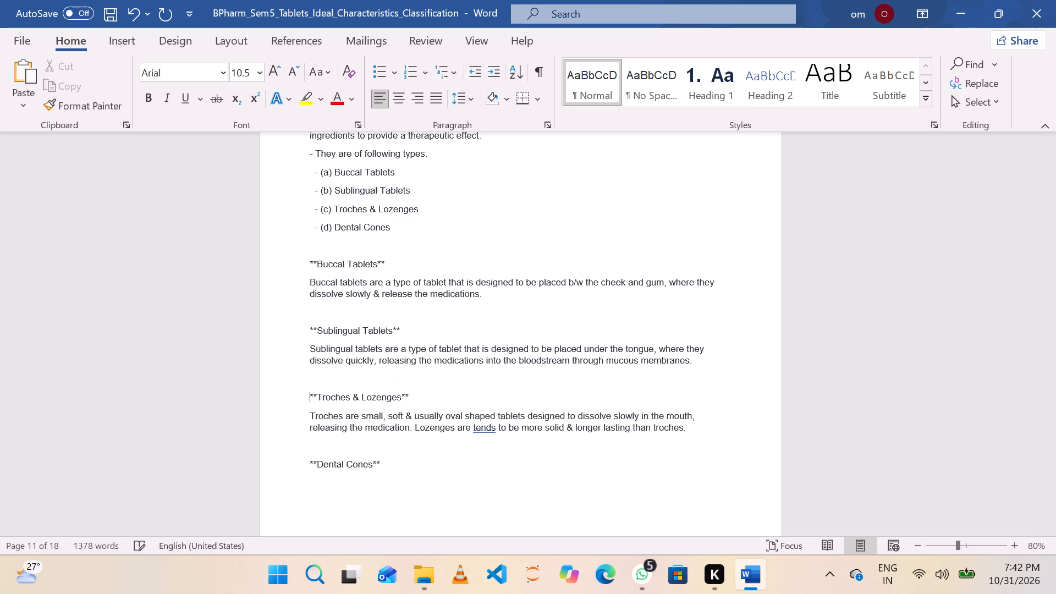
key("Return")
key("BackSpace")
Place the cursor at the end of the "(b) Implantable Tablets" line, above the "Tablets Swallowed Whole" heading on page 12.
scroll(307, 379, "down", 3)
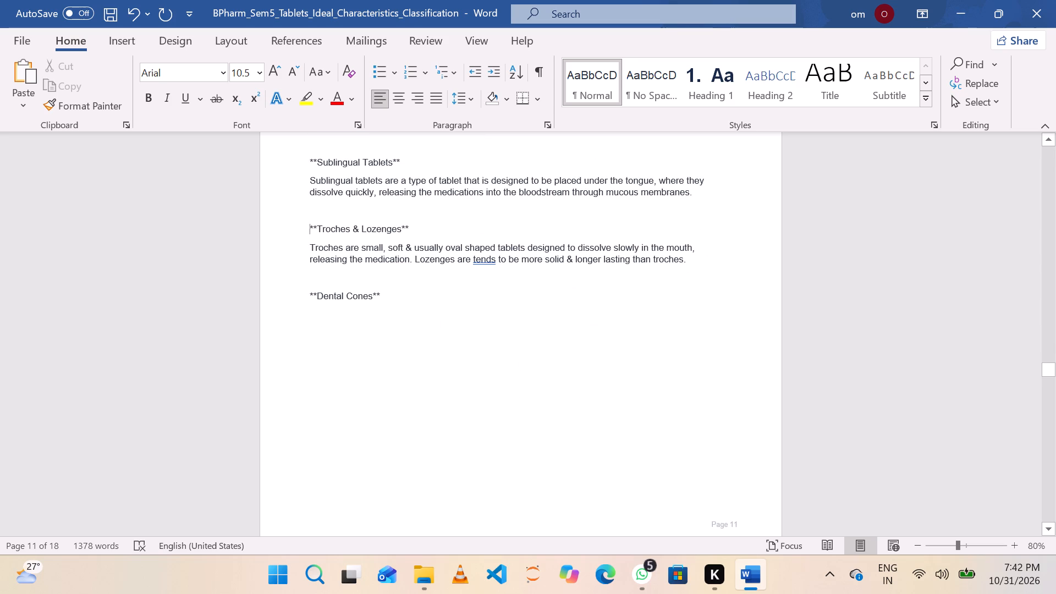
scroll(307, 379, "down", 1)
left_click(307, 379)
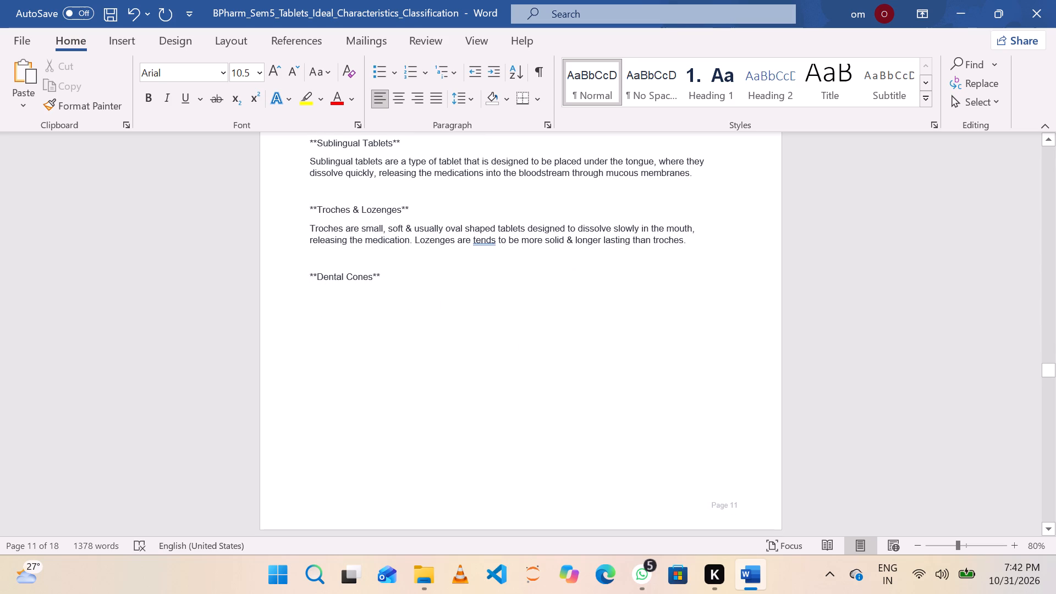
scroll(307, 379, "down", 6)
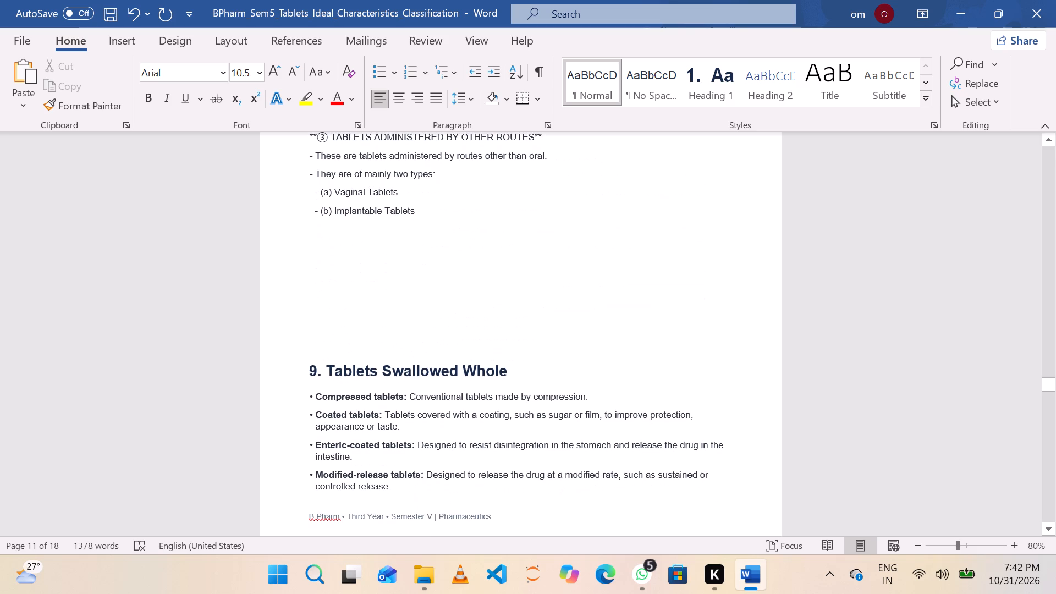
left_click(421, 207)
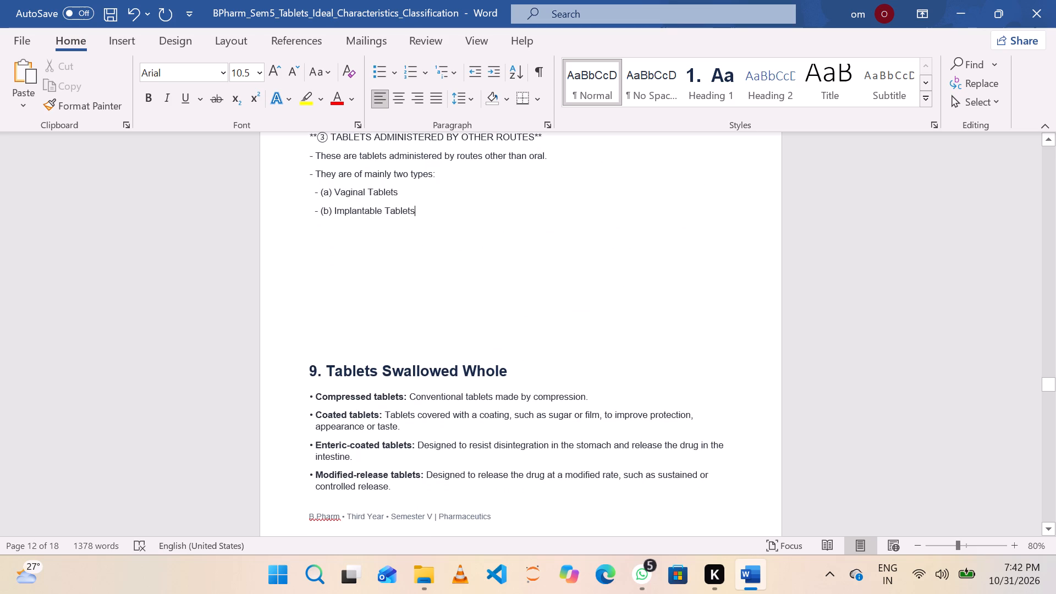
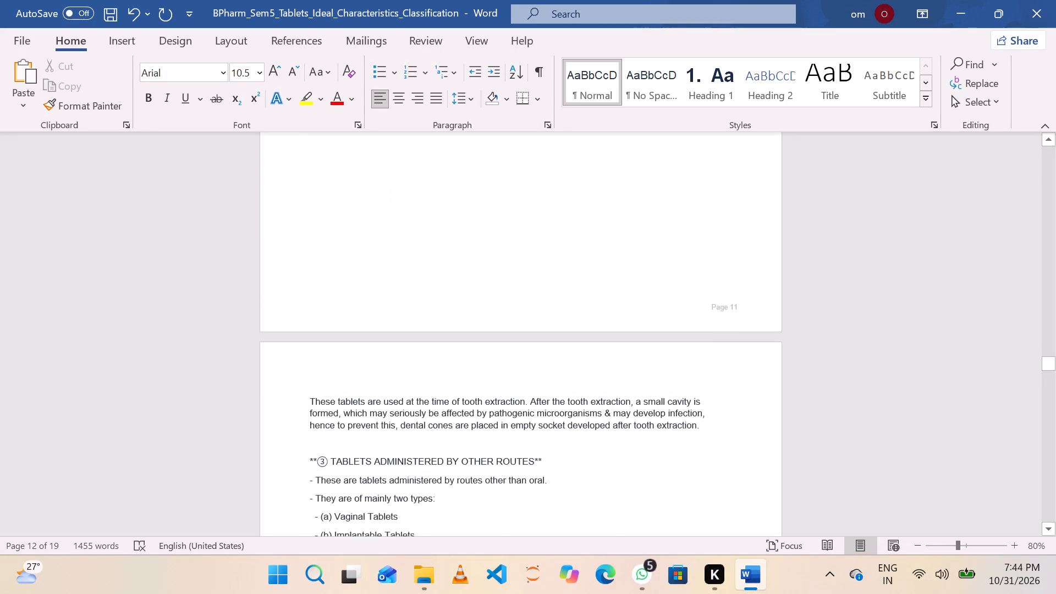
Insert one blank line between the "(b) Implantable Tablets" line and the "**Implantable Tablets**" subheading on page 12.
scroll(520, 339, "up", 3)
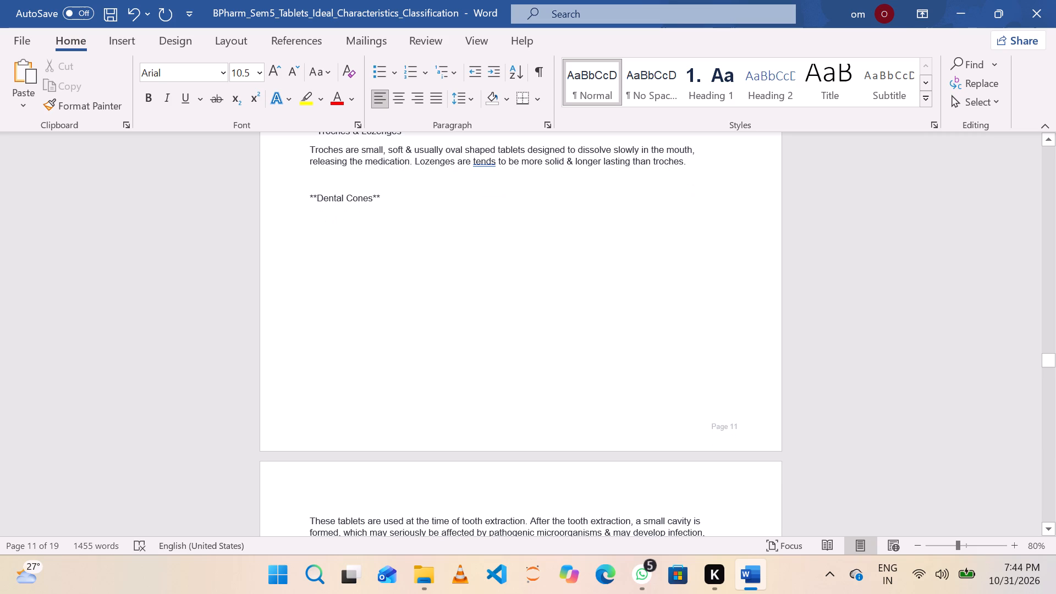
scroll(520, 339, "down", 3)
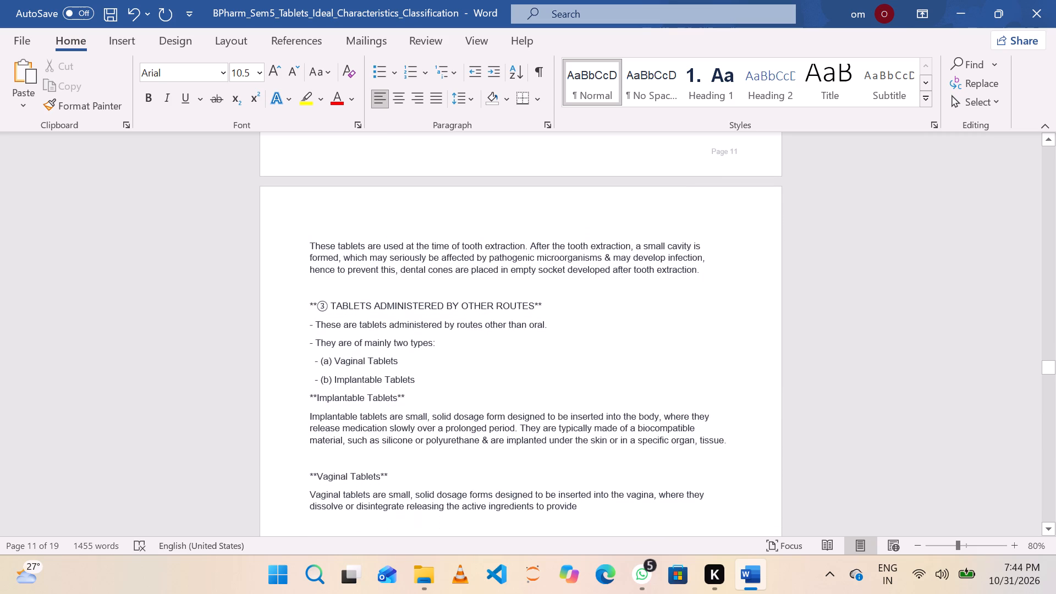
scroll(520, 339, "down", 1)
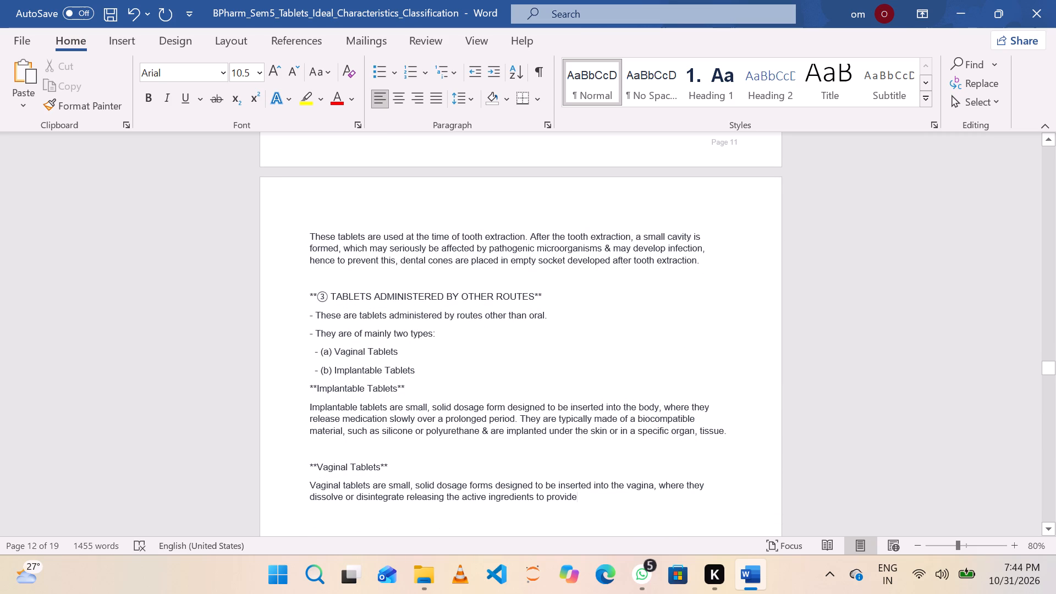
left_click(418, 368)
key("Return")
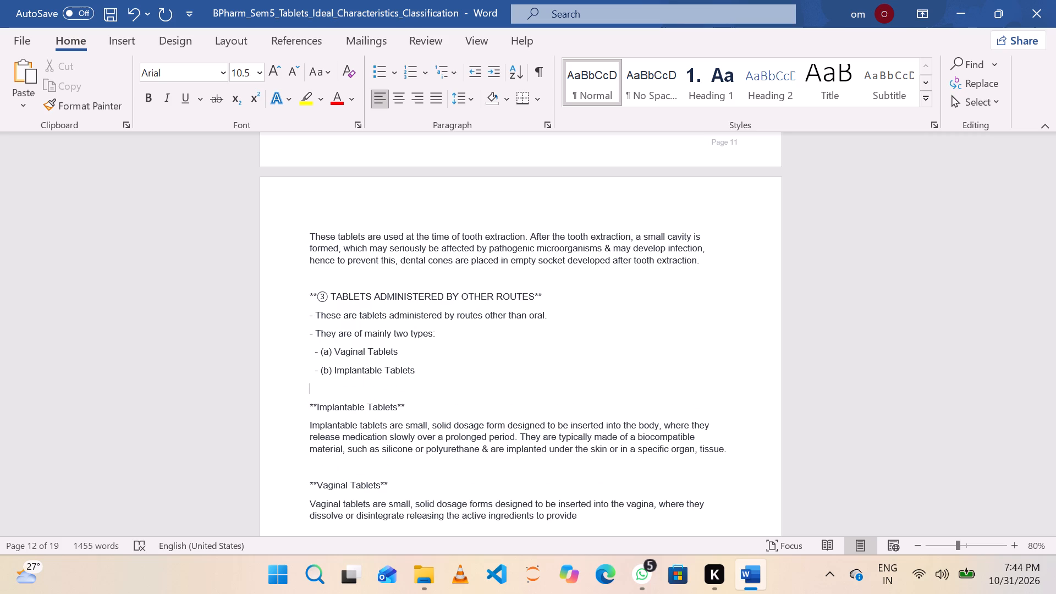
Place the cursor at the start of the last line of the Vaginal Tablets paragraph, beginning "dissolve or disintegrate".
key("Down")
key("Down")
key("Down")
key("Down")
key("Down")
key("Down")
key("Down")
key("Down")
key("Down")
key("Down")
key("Down")
key("Down")
key("Up")
key("Up")
key("Up")
key("Up")
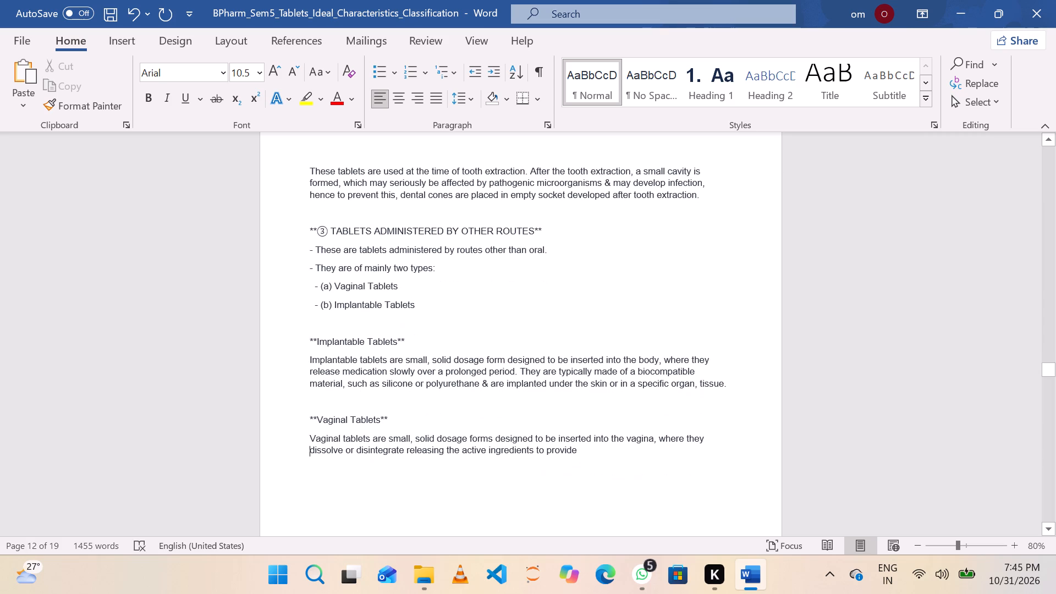
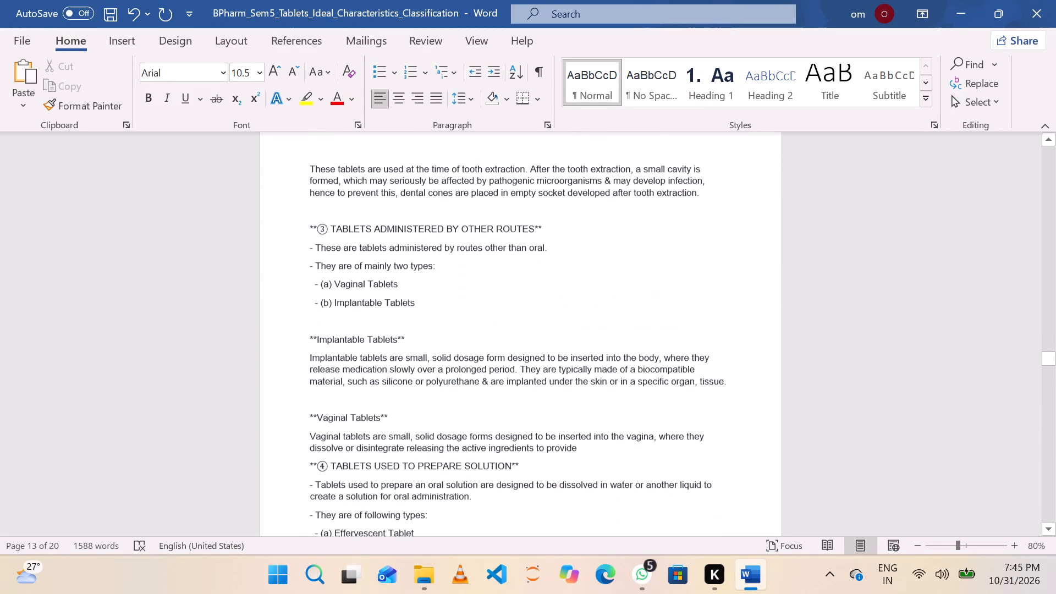
Insert one blank line between the Vaginal Tablets paragraph and the "**④ TABLETS USED TO PREPARE SOLUTION**" subheading.
scroll(492, 448, "down", 1)
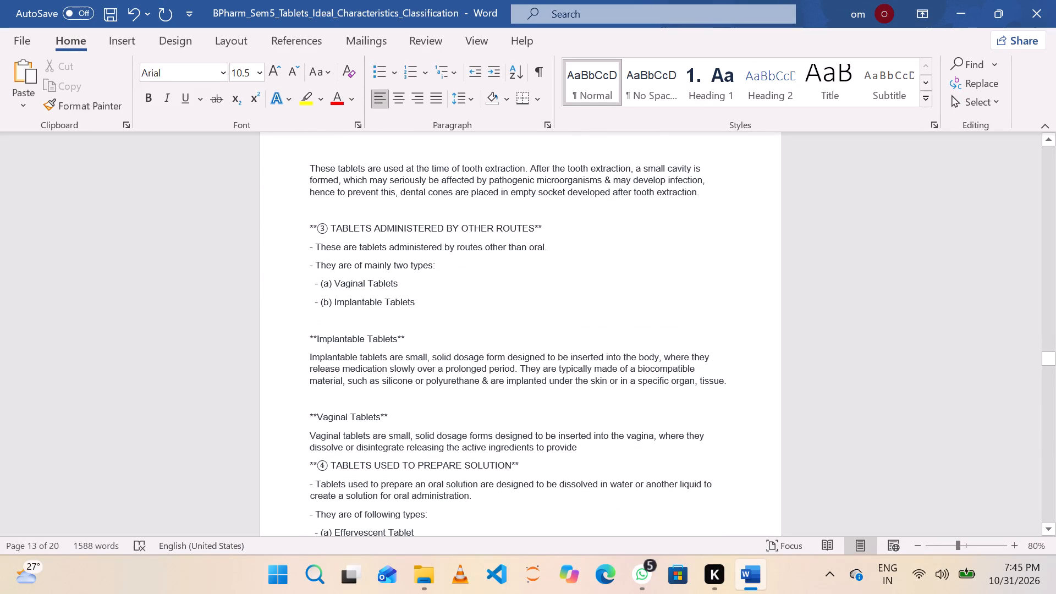
left_click(307, 461)
key("Return")
key("Return")
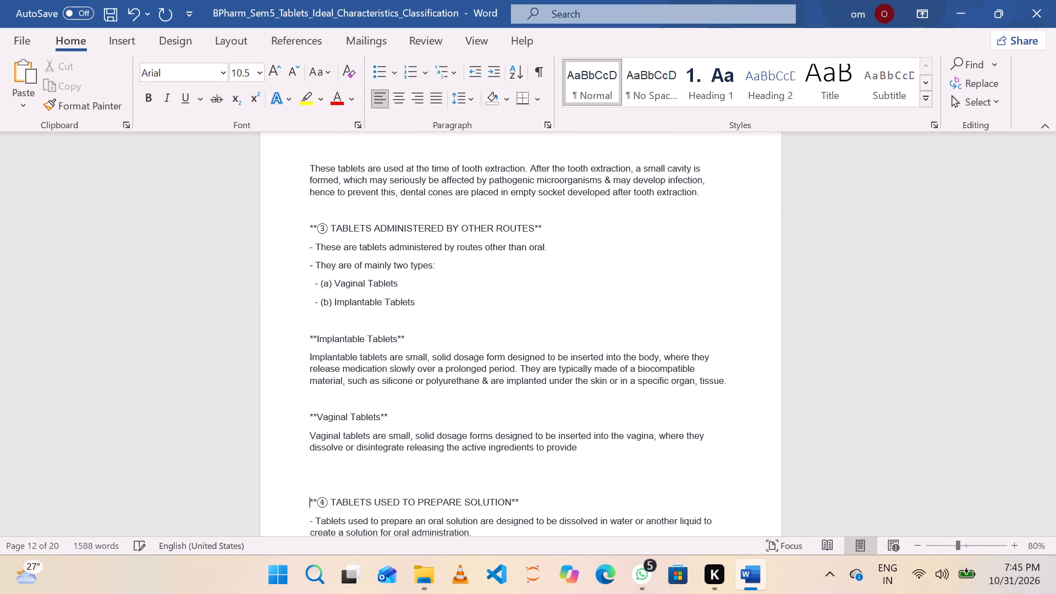
key("BackSpace")
Add a new empty line directly after the Hypodermic Tablets paragraph, above the "9. Tablets Swallowed Whole" heading.
scroll(307, 461, "down", 5)
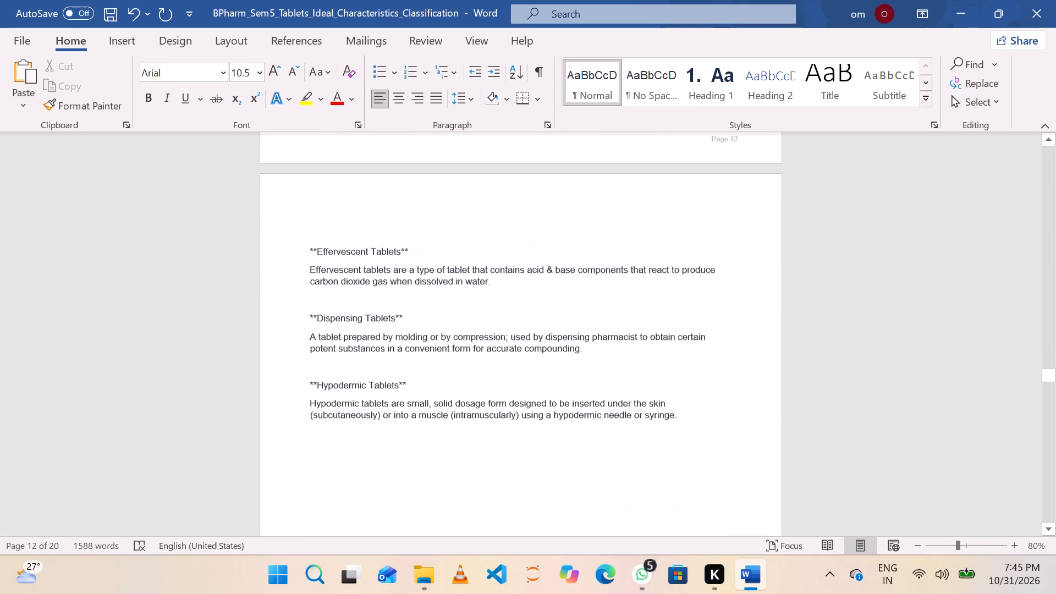
scroll(307, 461, "right", 1)
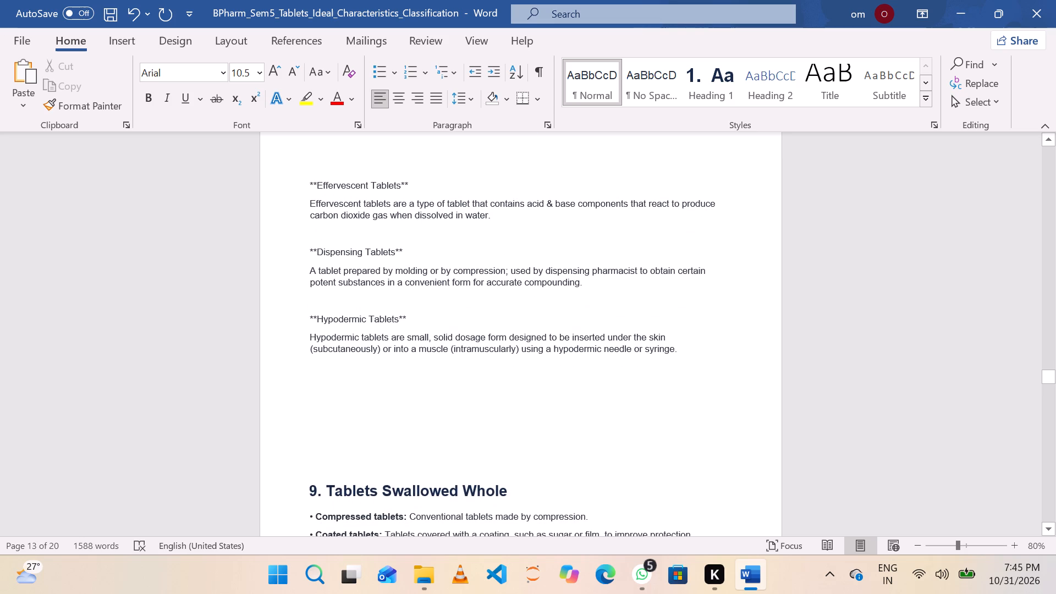
left_click(684, 360)
key("Return")
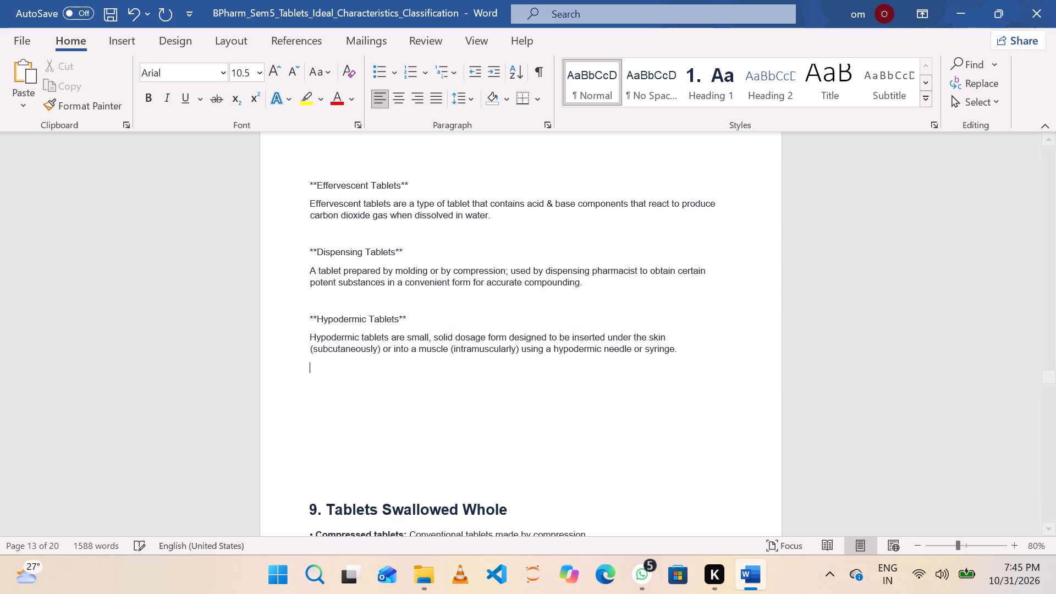
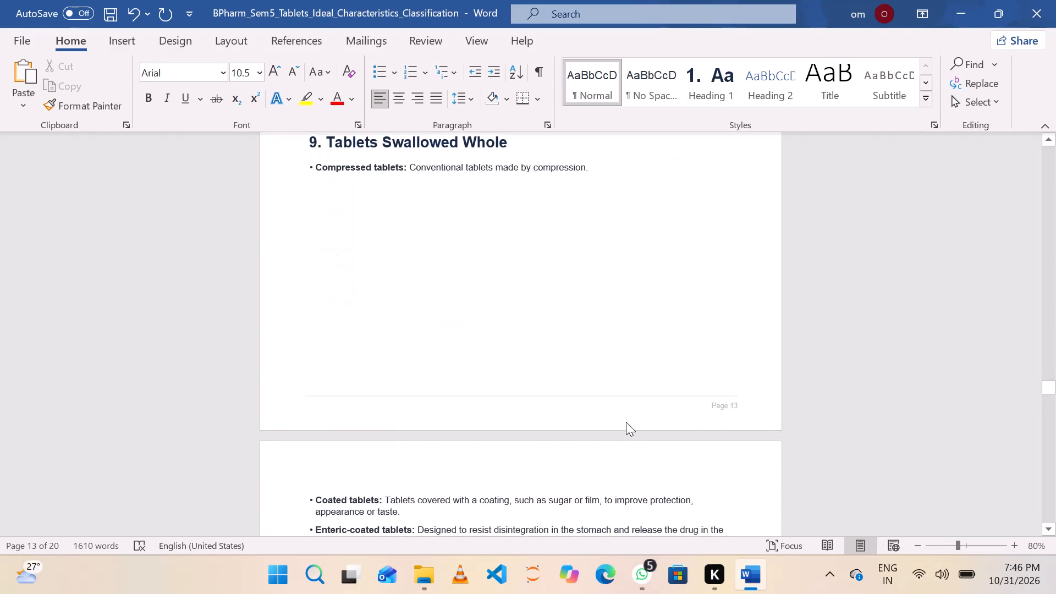
Look through the pages from Tablets Swallowed Whole to References, and the earlier sections up to Classification of Tablets.
scroll(626, 422, "down", 3)
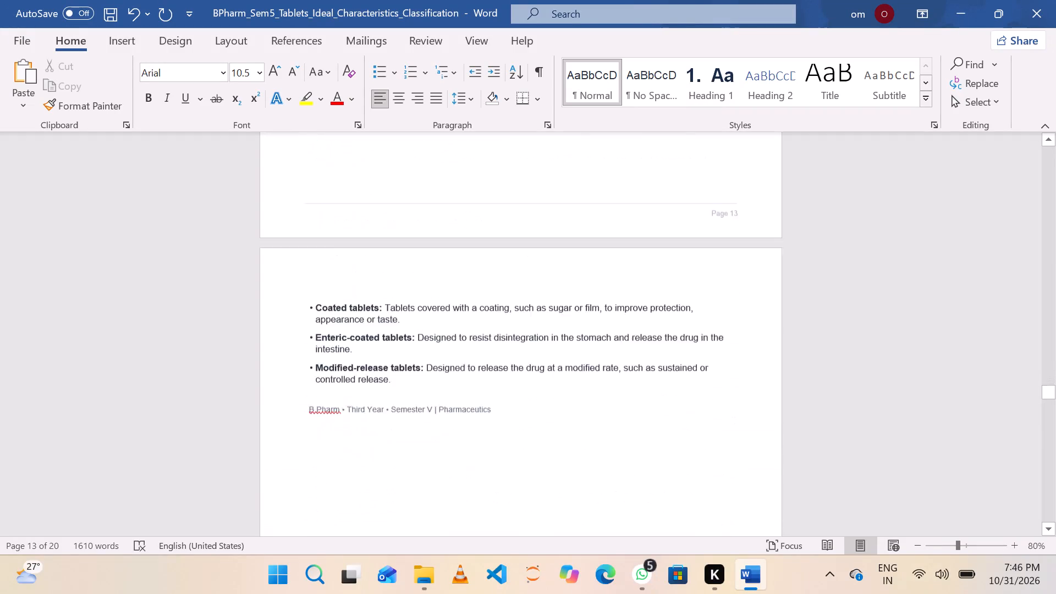
scroll(641, 389, "down", 6)
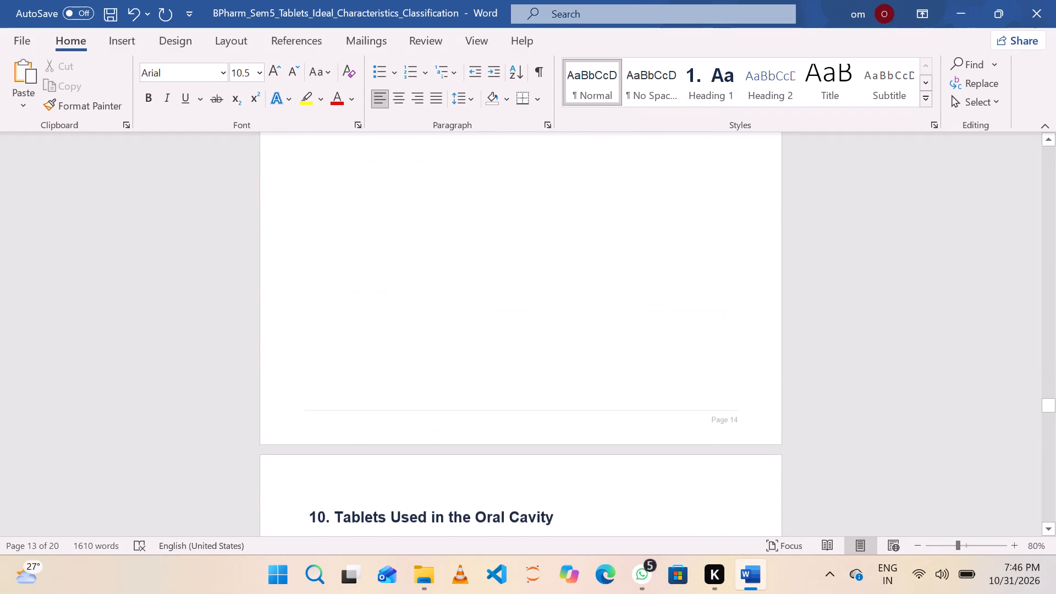
scroll(641, 389, "down", 12)
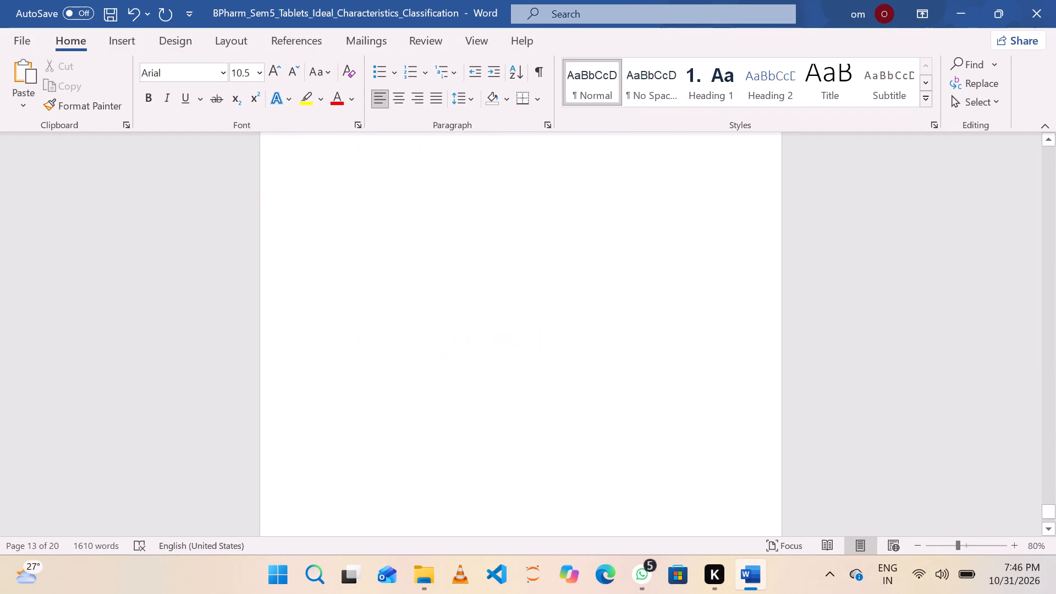
scroll(641, 389, "down", 2)
scroll(641, 389, "up", 9)
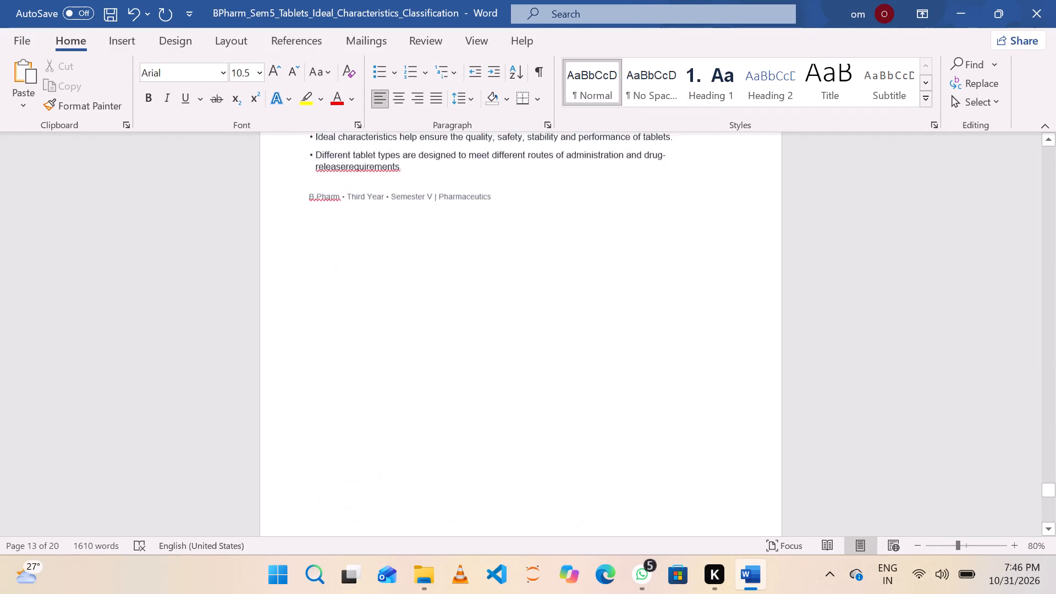
scroll(667, 294, "down", 6)
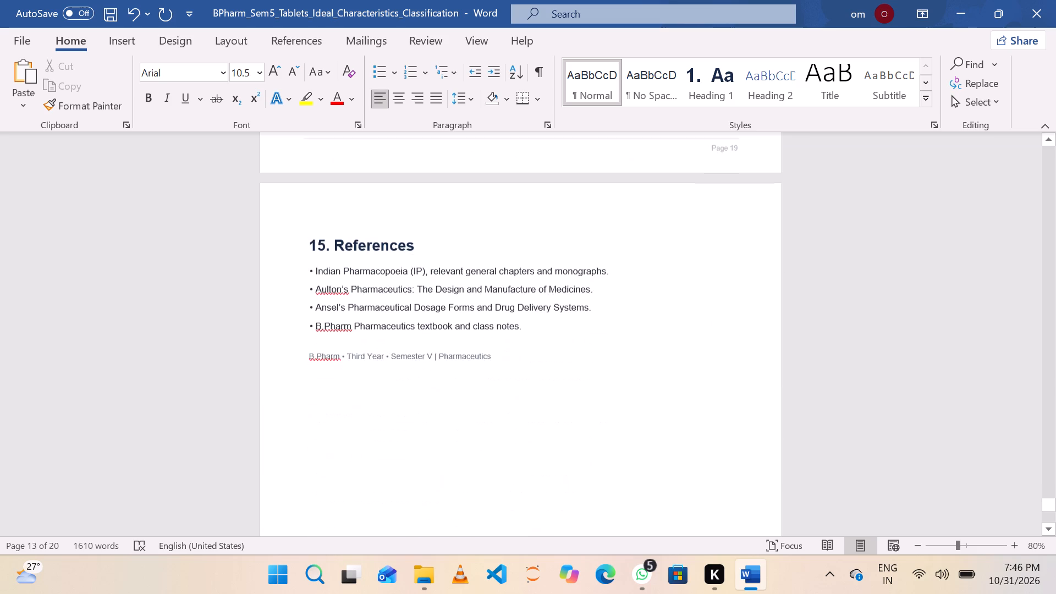
scroll(667, 294, "down", 1)
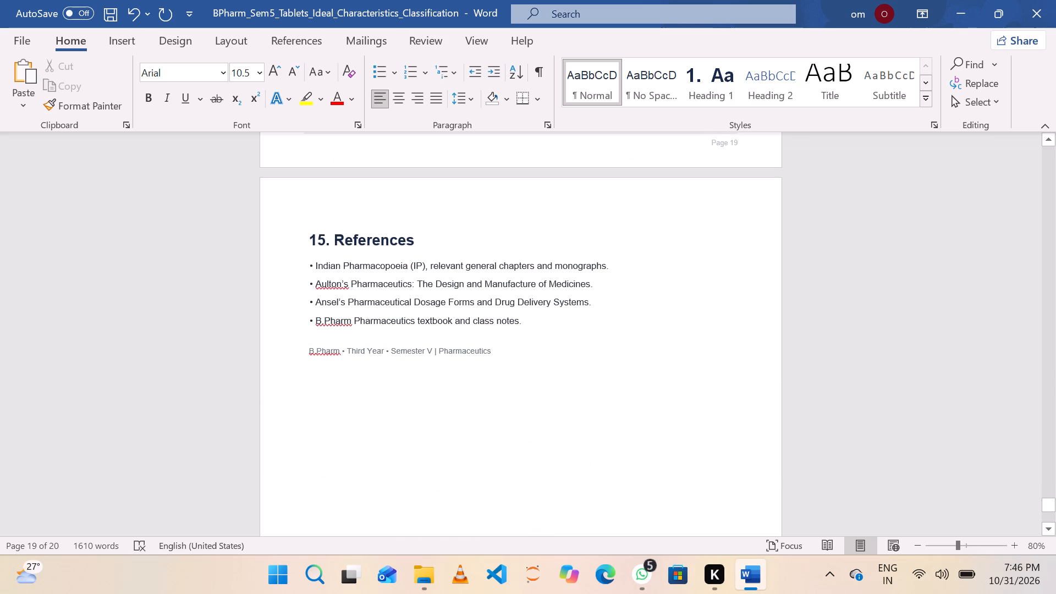
scroll(667, 294, "up", 2)
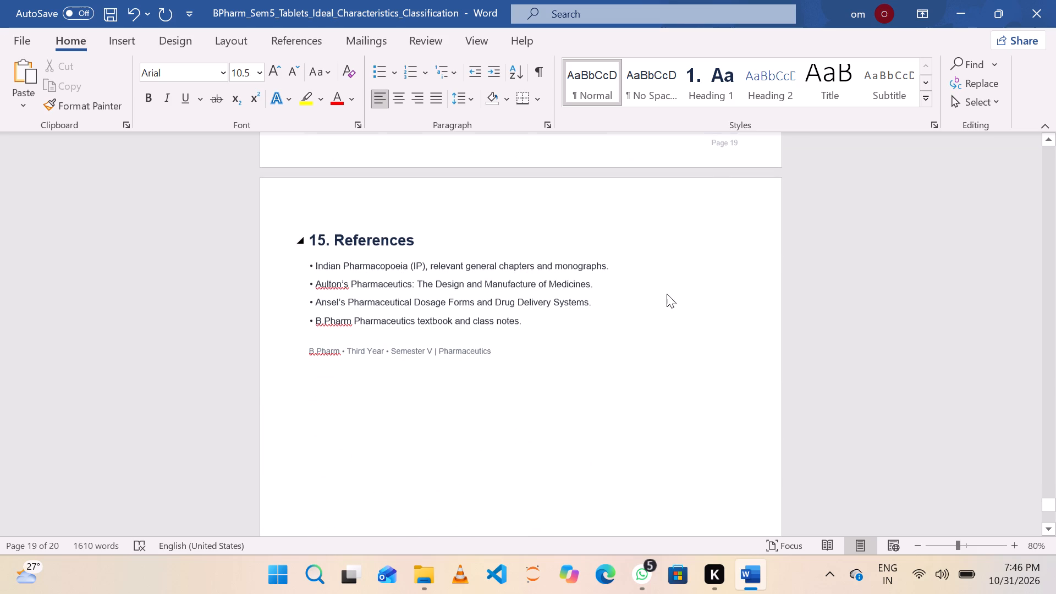
scroll(667, 294, "up", 15)
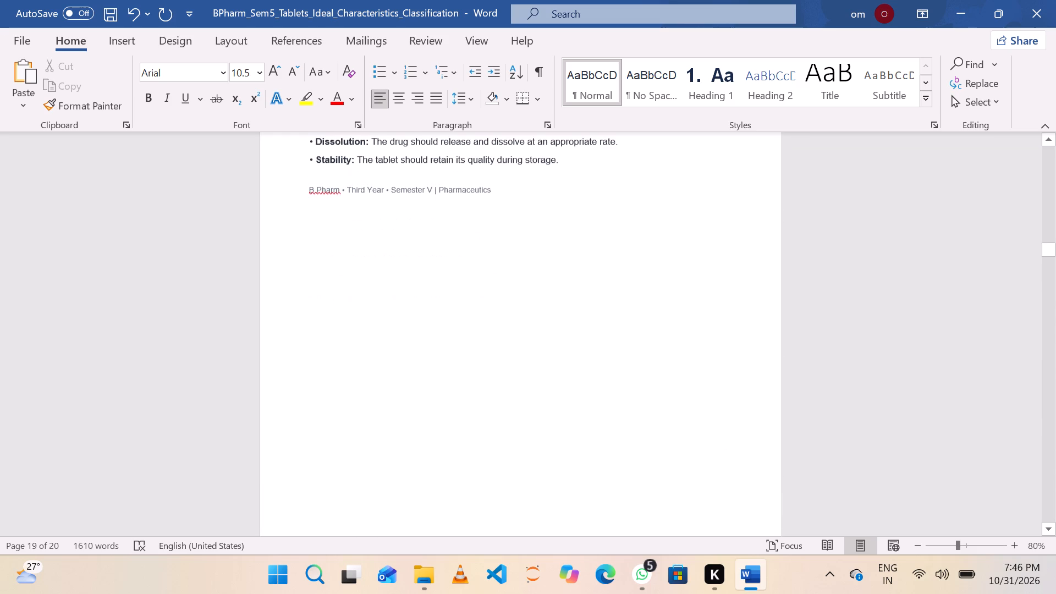
scroll(667, 294, "up", 10)
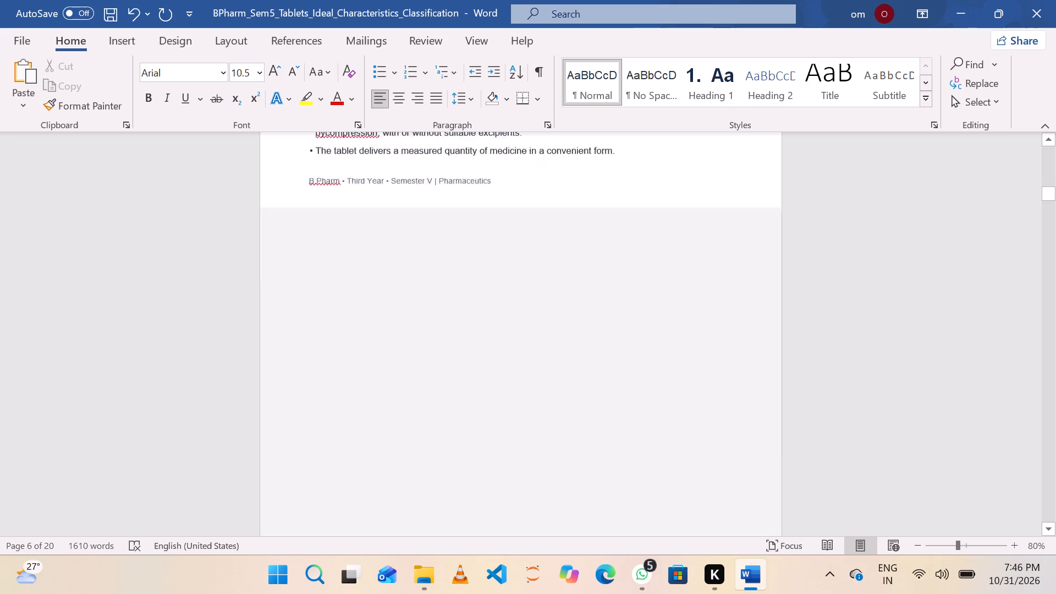
scroll(667, 294, "up", 6)
scroll(667, 294, "down", 12)
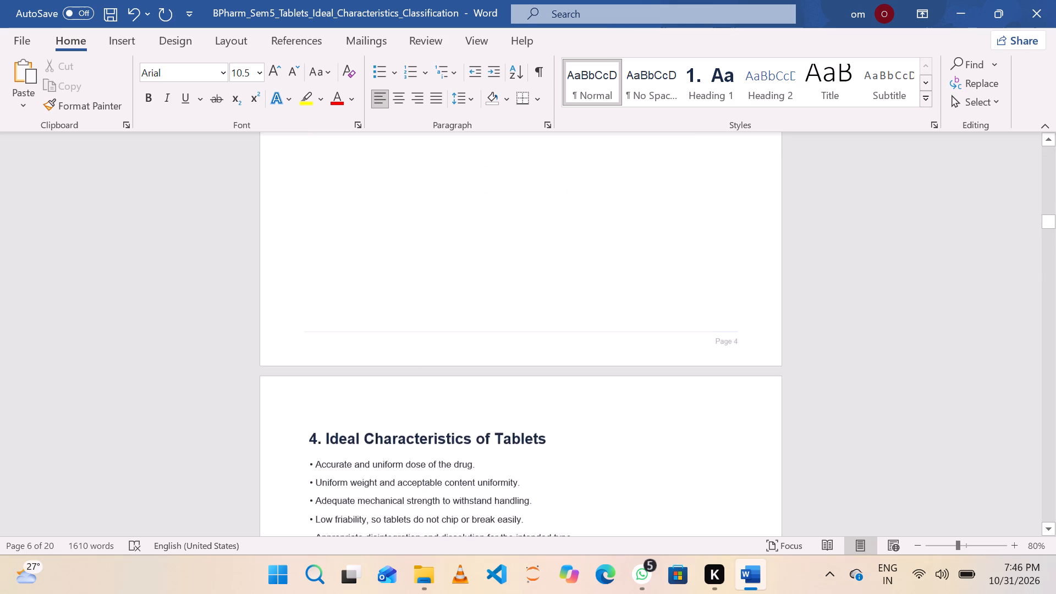
scroll(667, 294, "down", 4)
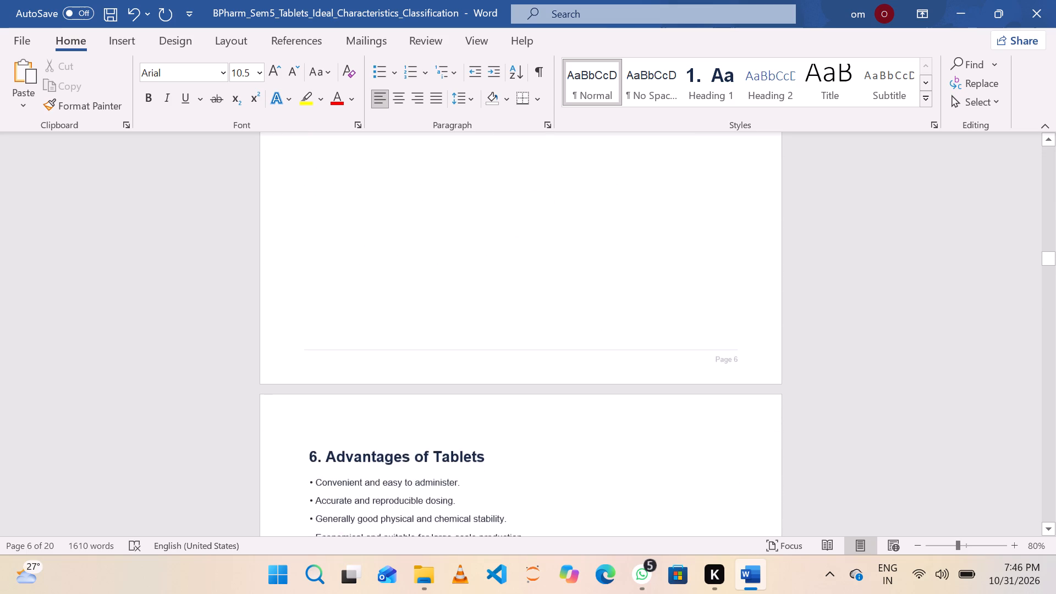
scroll(667, 294, "down", 4)
scroll(607, 240, "down", 1)
left_click(607, 240)
scroll(607, 240, "down", 1)
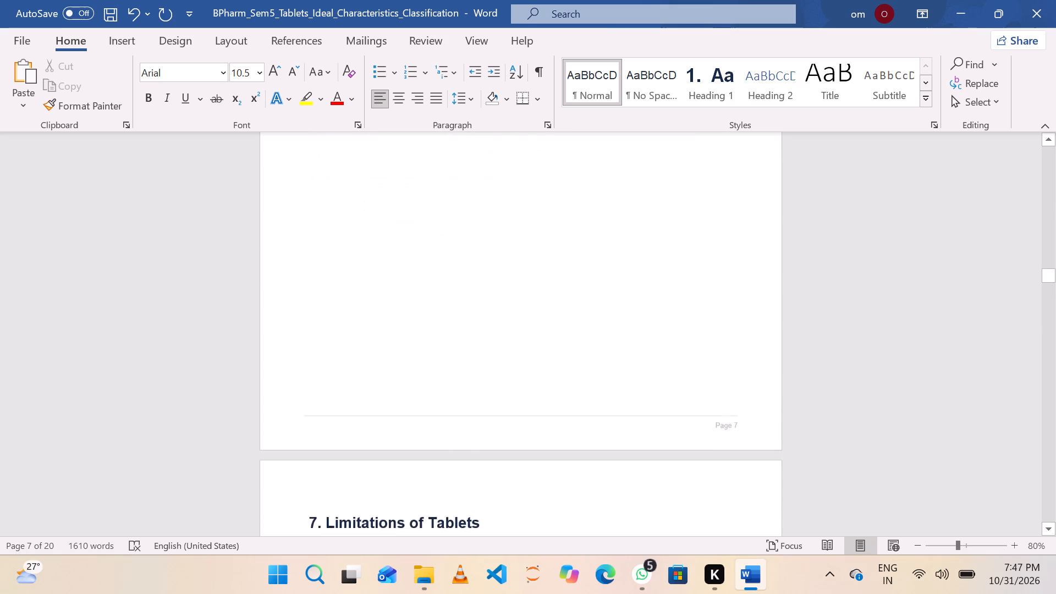
scroll(607, 240, "down", 4)
Make the "Tablet Inserted Orally" subheading under Classification of Tablets bold.
scroll(607, 240, "up", 3)
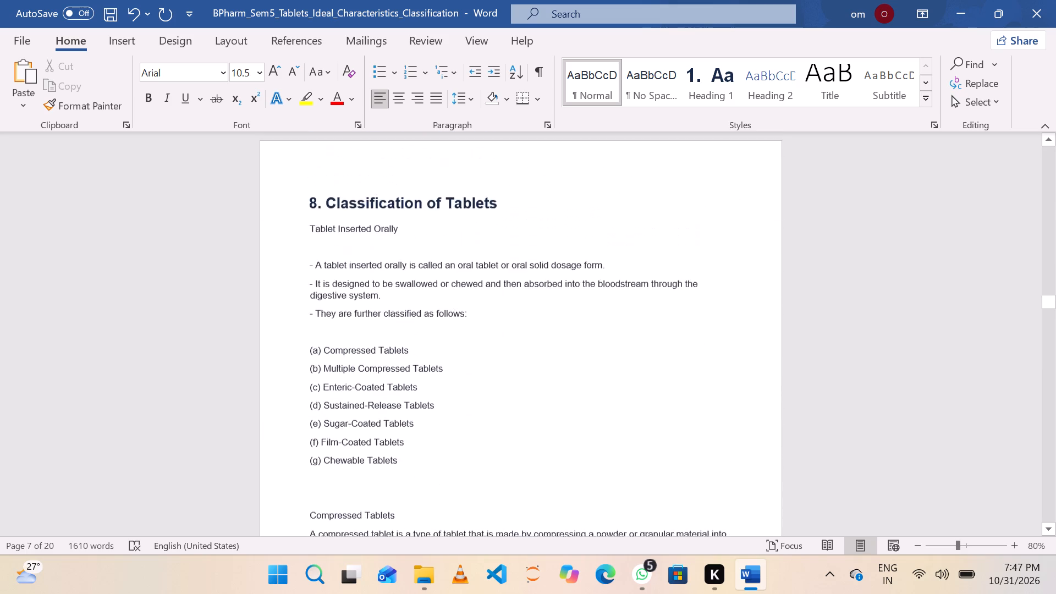
scroll(607, 240, "up", 1)
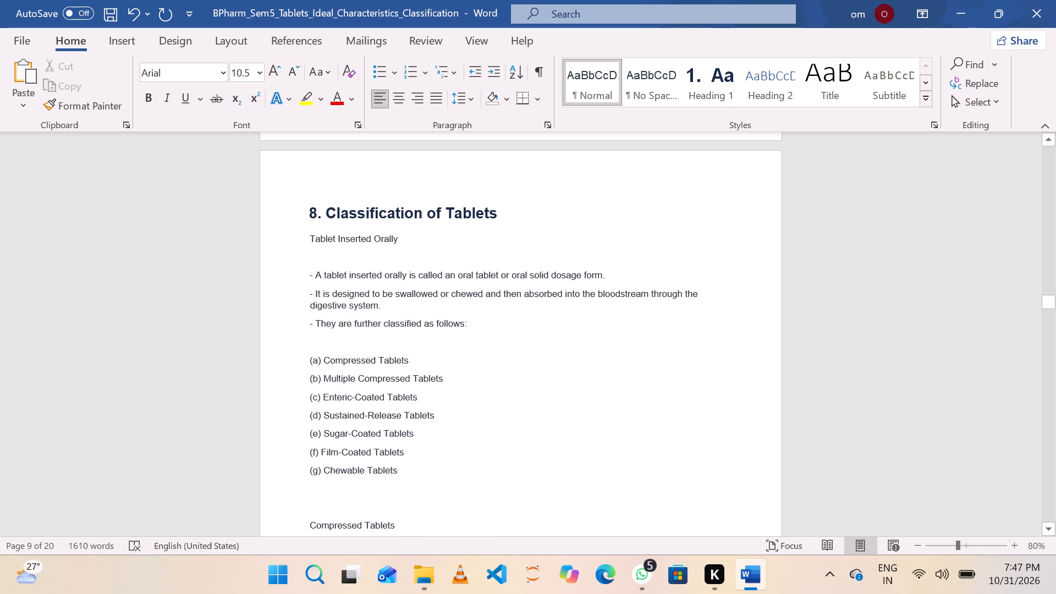
left_click_drag(311, 241, 408, 241)
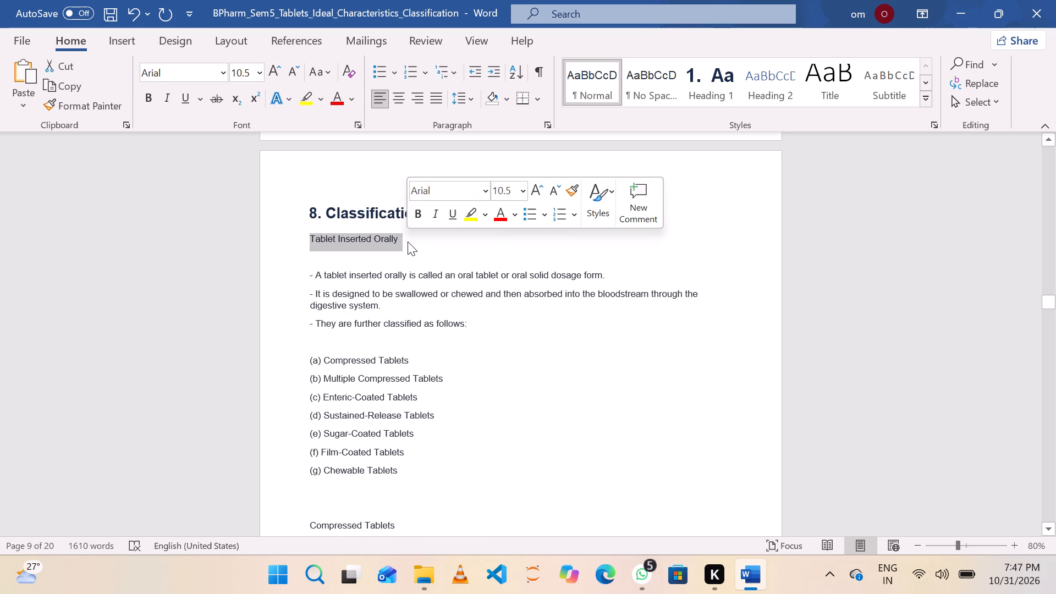
left_click(425, 213)
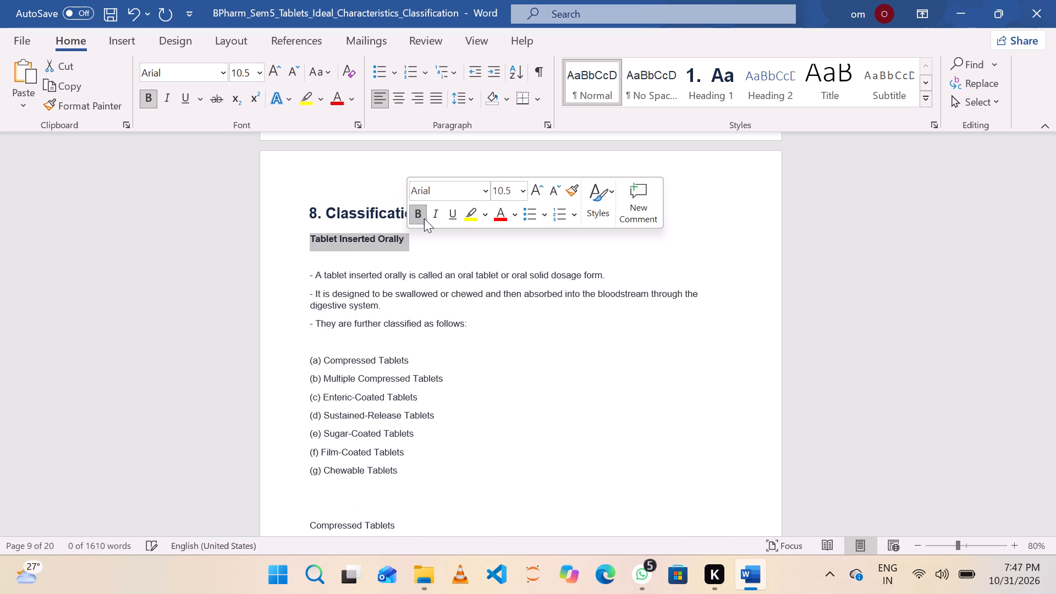
left_click(424, 218)
left_click(424, 218)
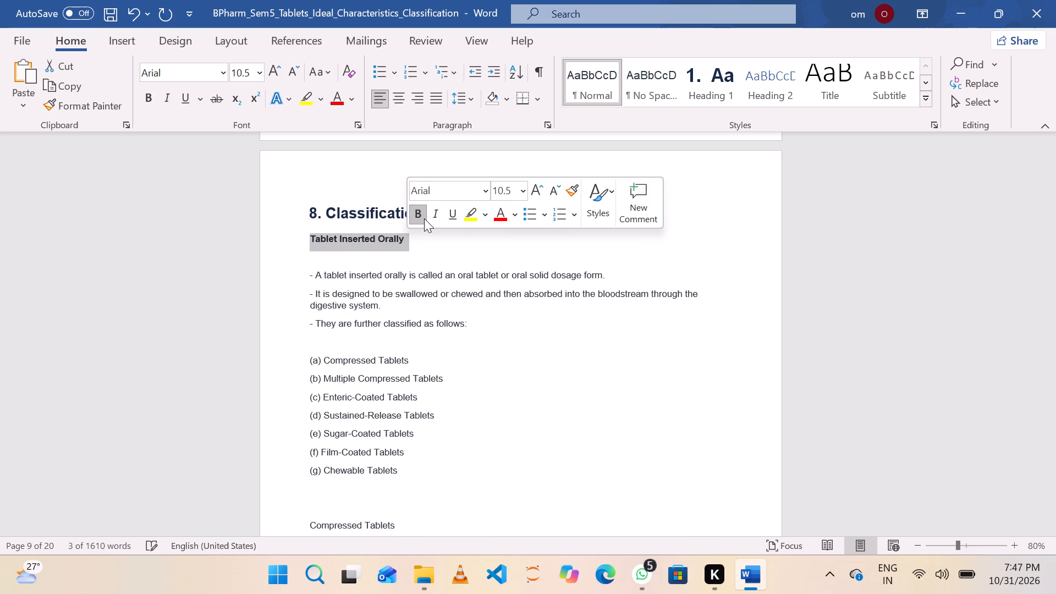
left_click(428, 230)
left_click(428, 230)
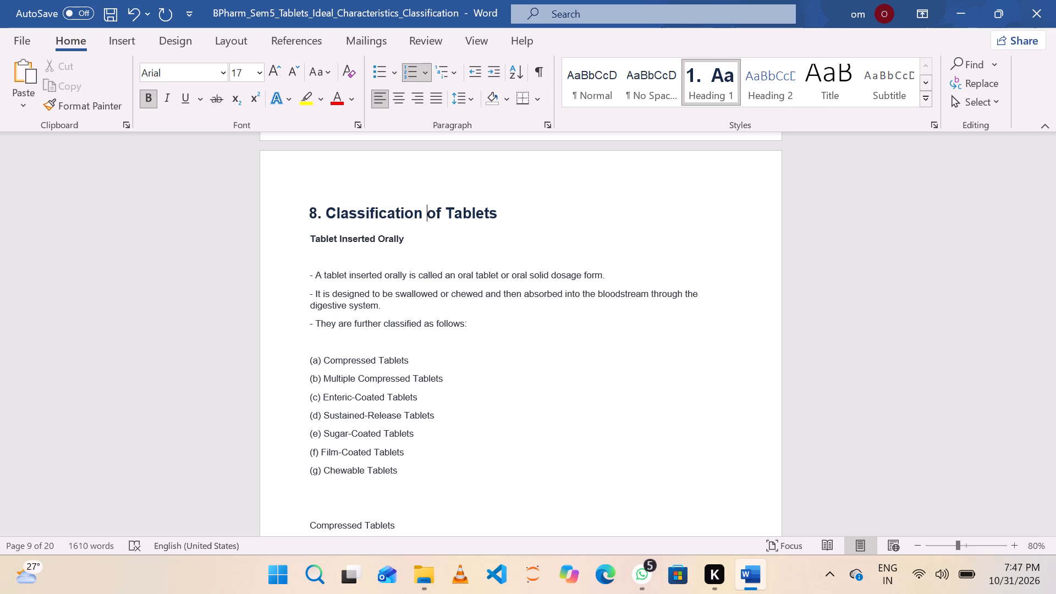
Number the "Tablet Inserted Orally" subheading by adding "1." in front of it.
scroll(306, 254, "down", 4)
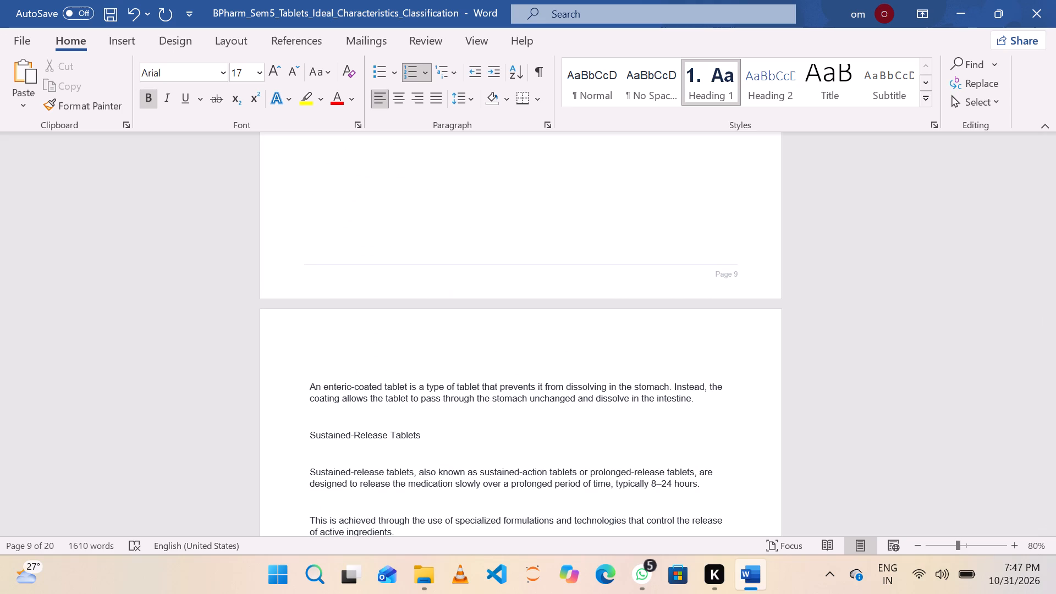
scroll(306, 254, "up", 6)
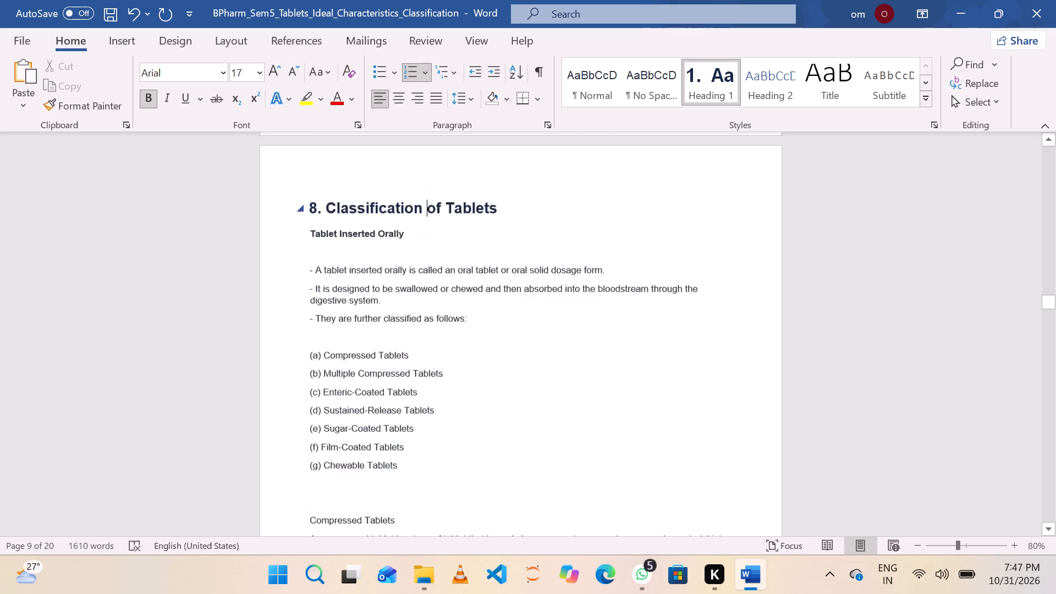
scroll(306, 254, "up", 1)
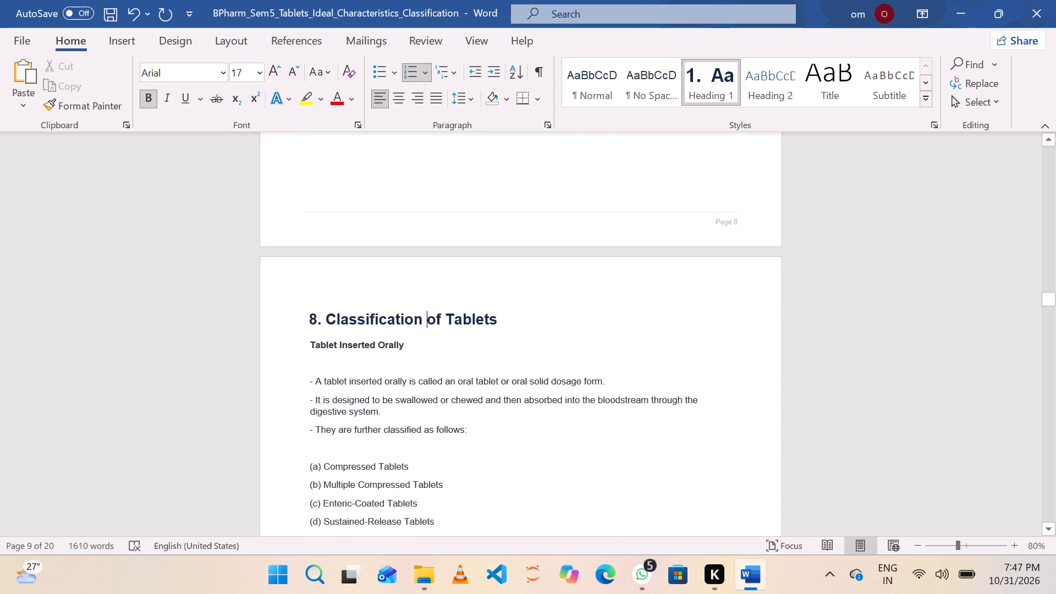
left_click(310, 348)
key("1")
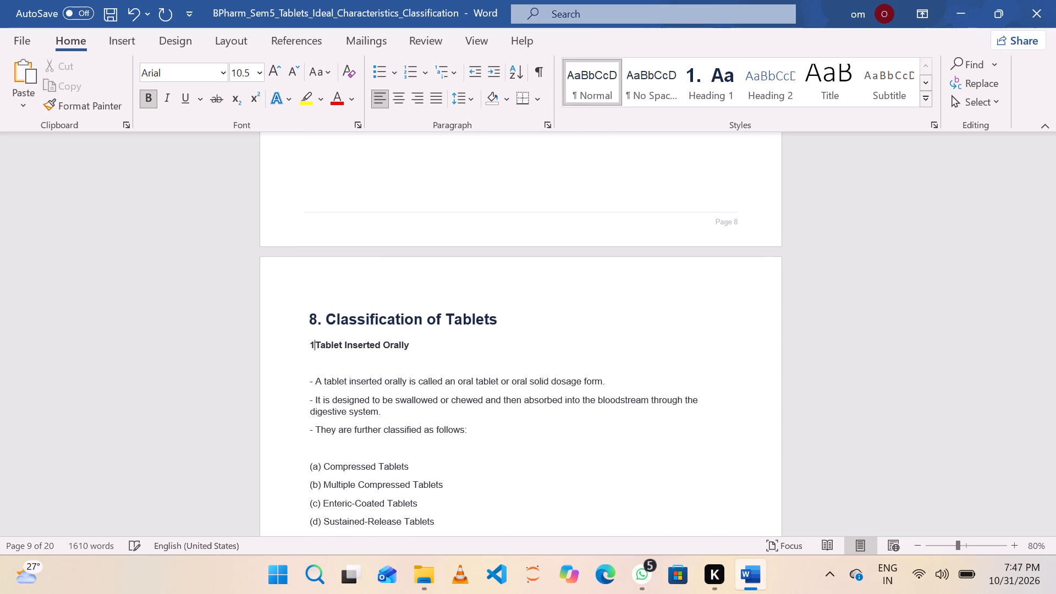
key("period")
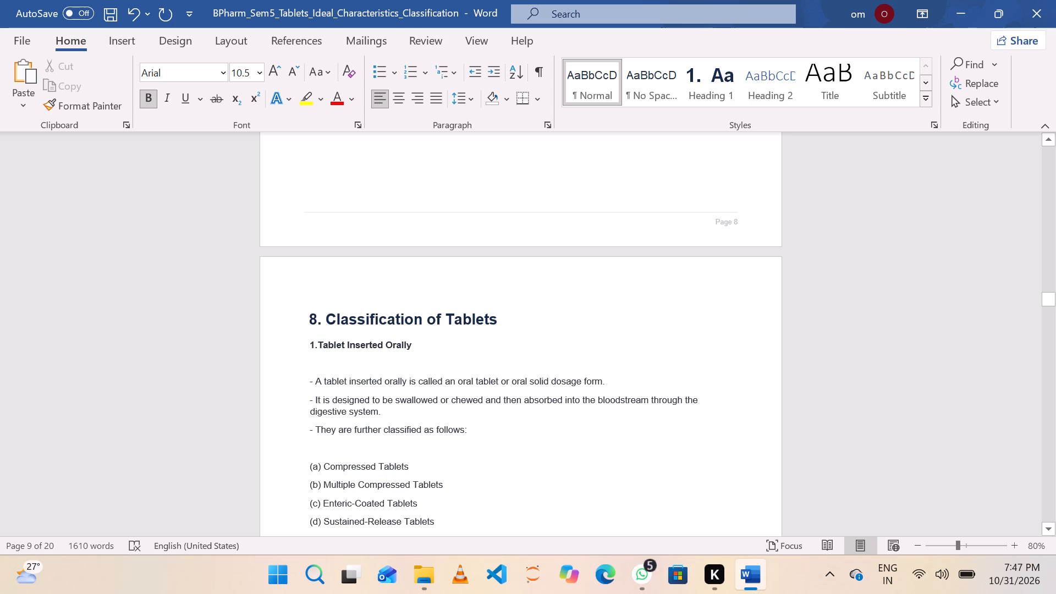
Replace the leading hyphen of the "A tablet inserted orally is called an oral tablet" line with a round bullet.
key("Down")
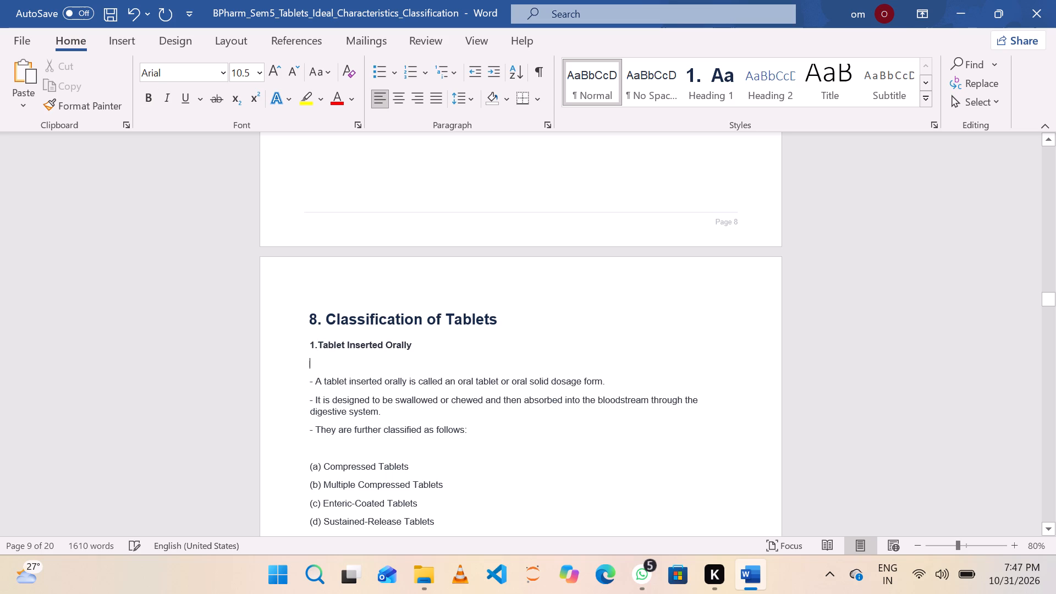
key("Down")
key("Down")
left_click(318, 384)
key("BackSpace")
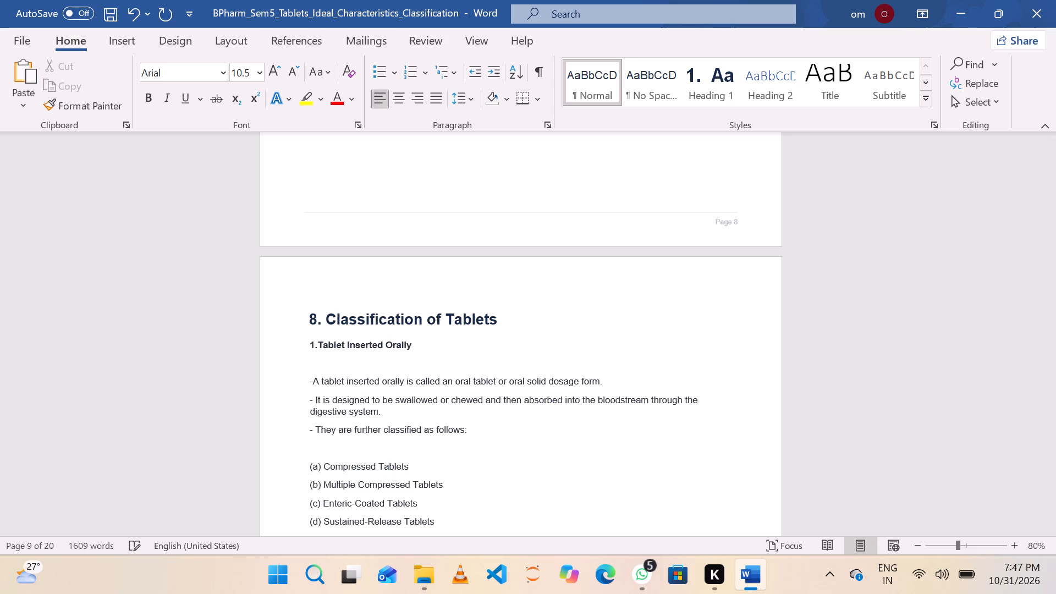
key("BackSpace")
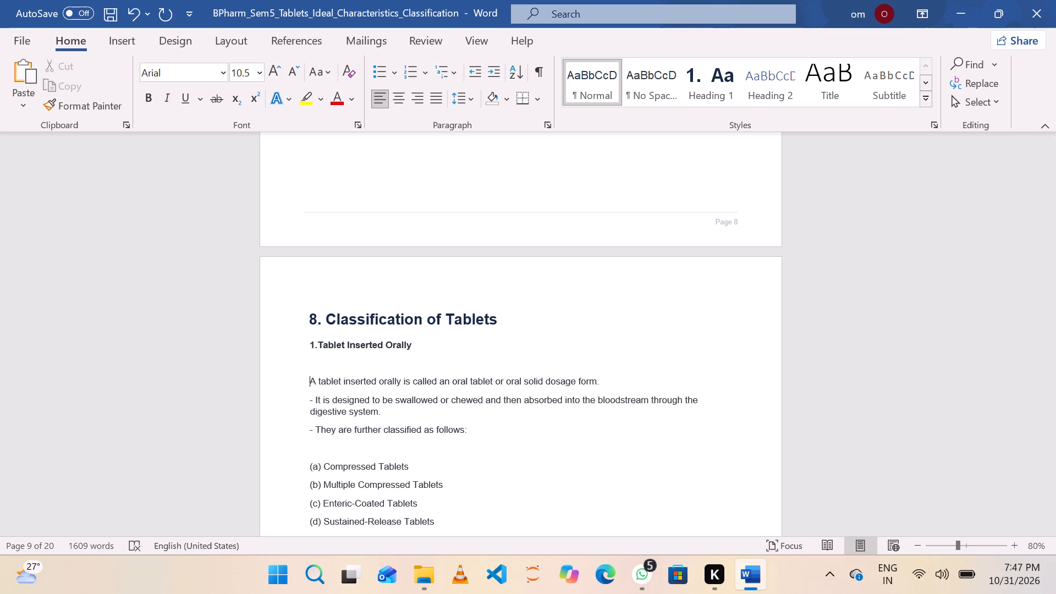
left_click(390, 70)
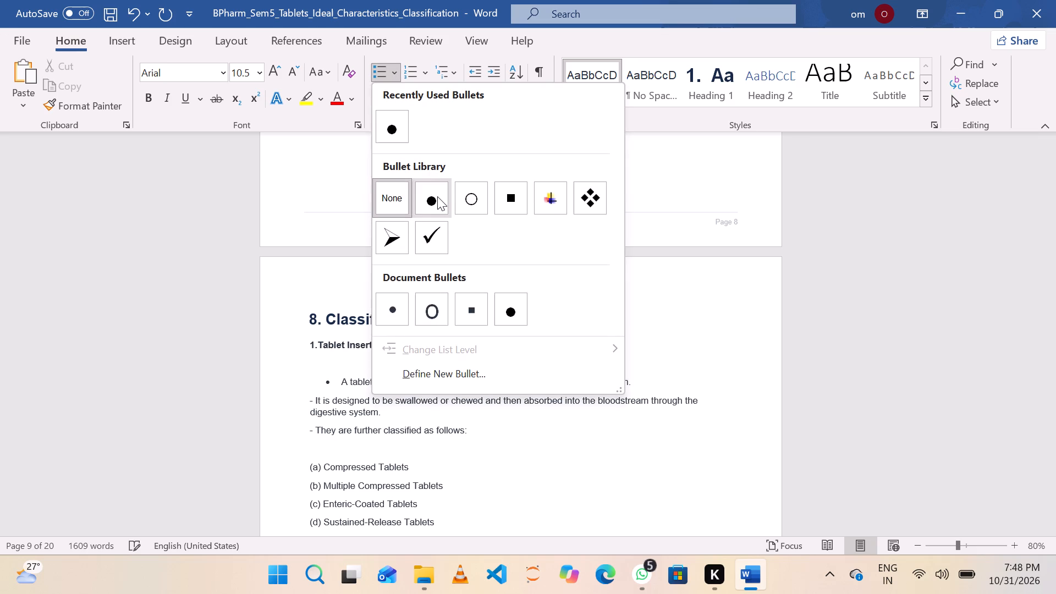
left_click(391, 117)
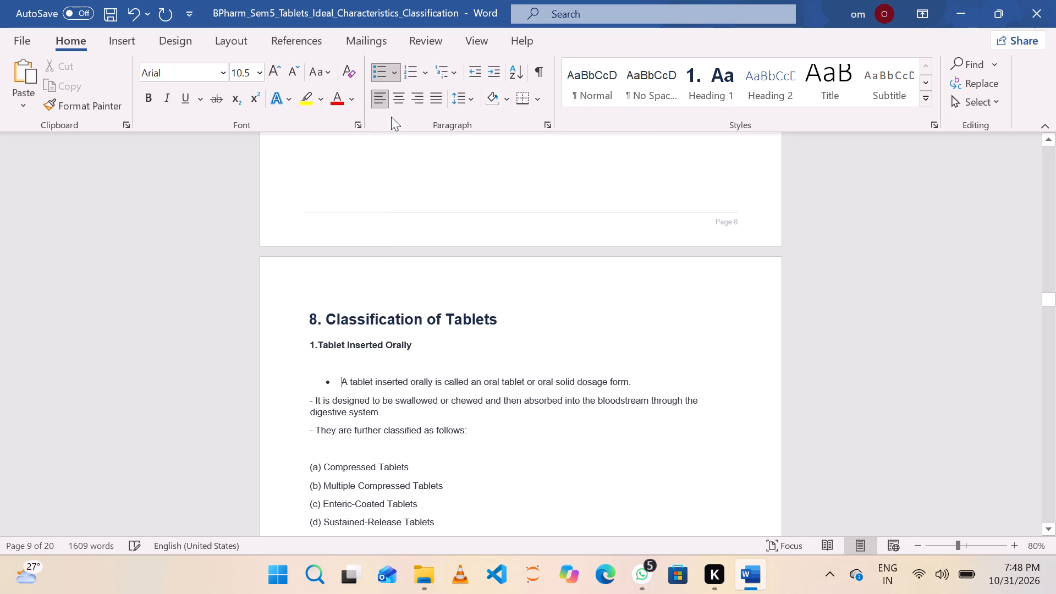
left_click(391, 117)
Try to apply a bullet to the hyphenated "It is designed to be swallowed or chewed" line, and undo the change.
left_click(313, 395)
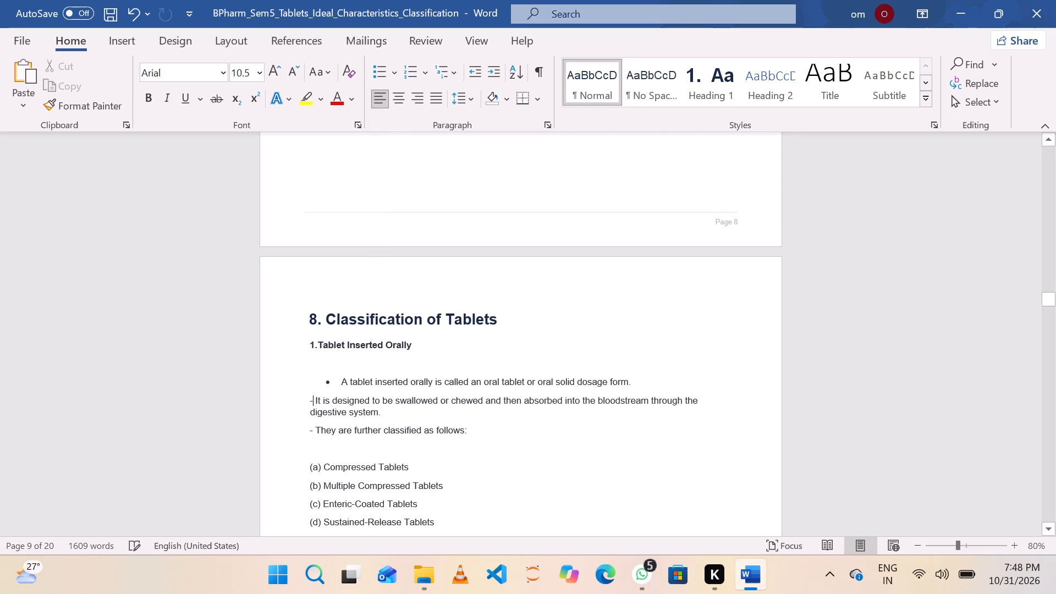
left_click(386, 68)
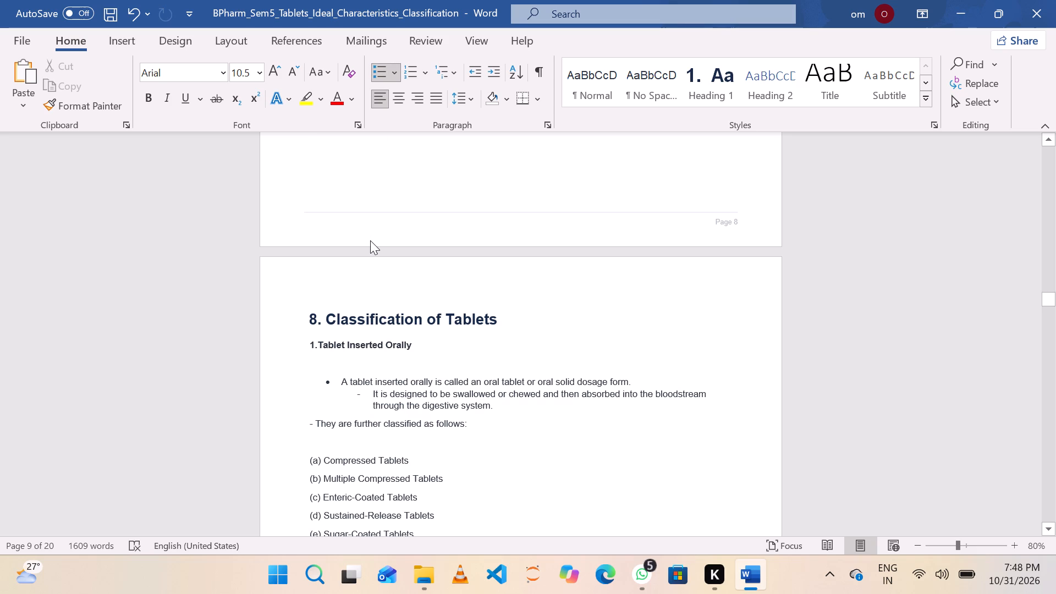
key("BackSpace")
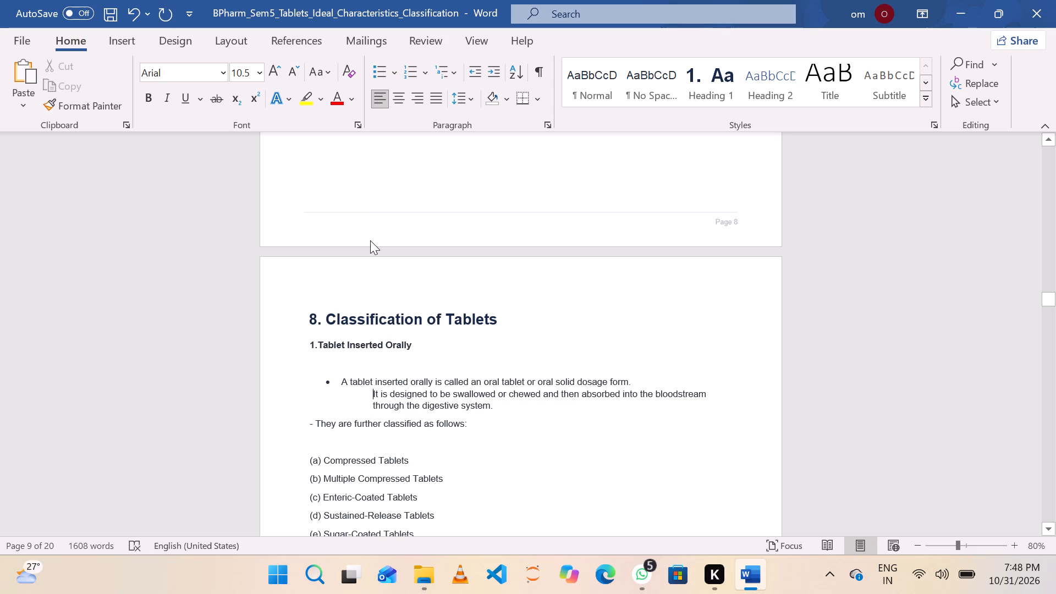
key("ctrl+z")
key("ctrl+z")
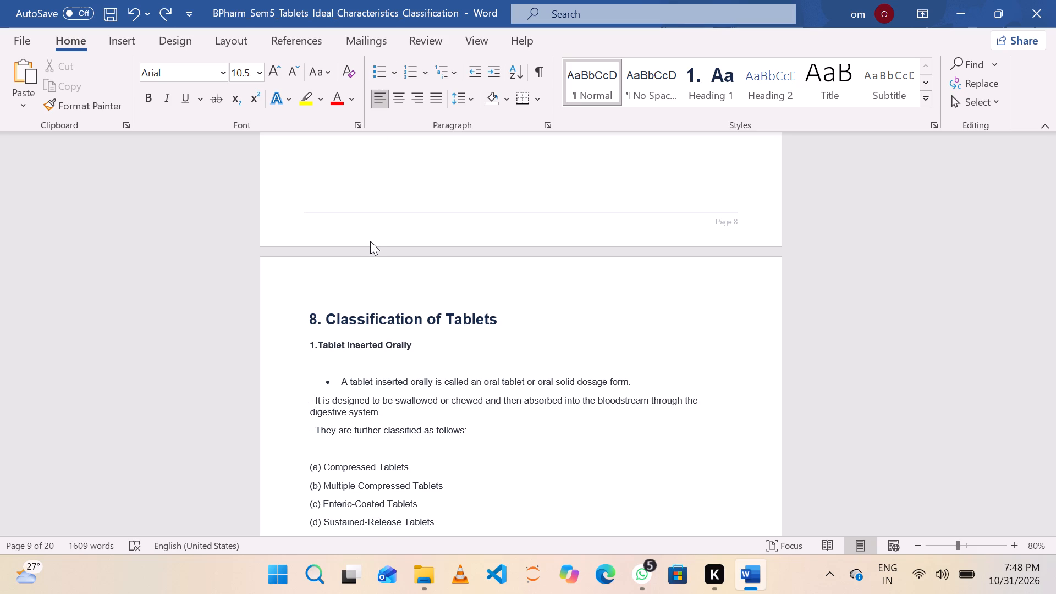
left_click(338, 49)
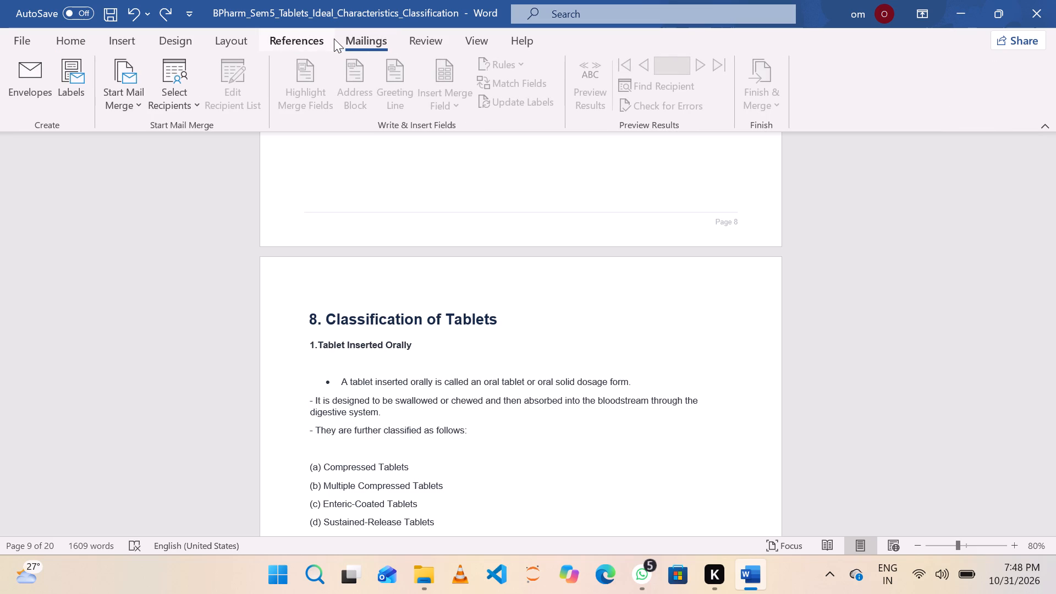
Replace the leading hyphen of the "It is designed to be swallowed or chewed" line with a round bullet.
left_click(72, 35)
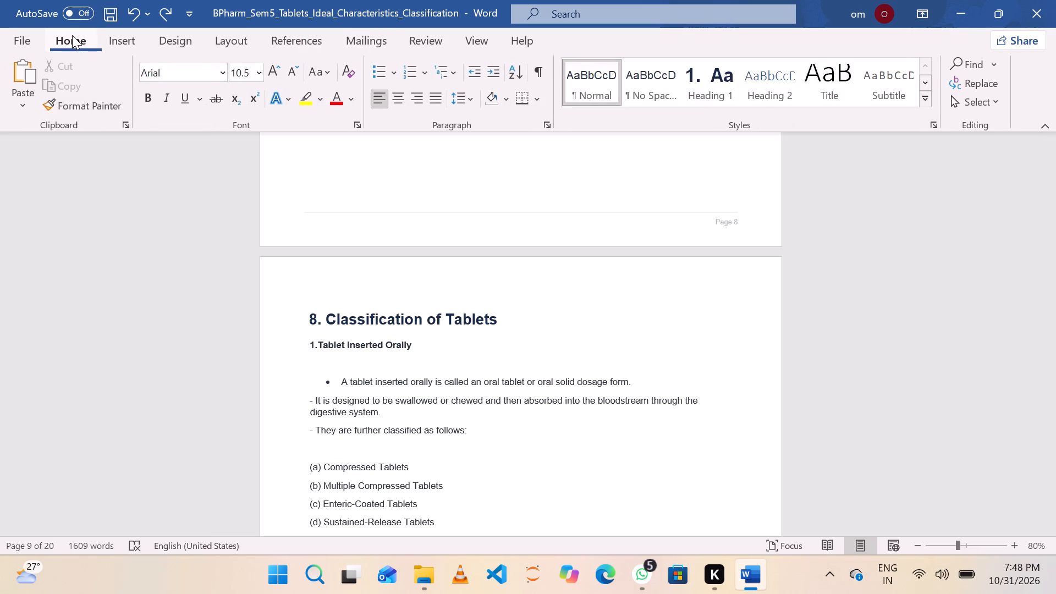
left_click(391, 73)
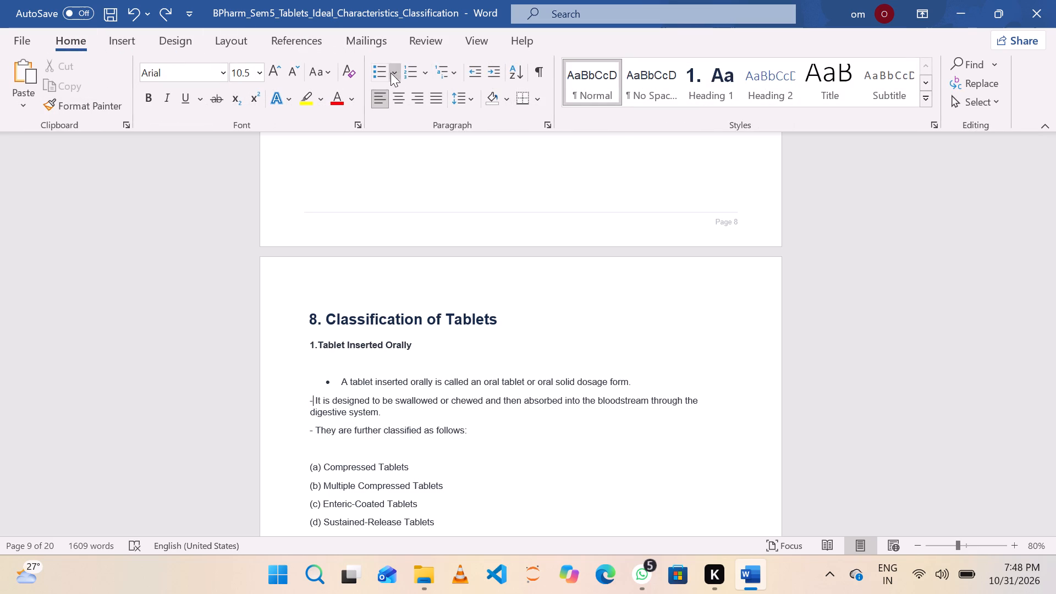
left_click(373, 72)
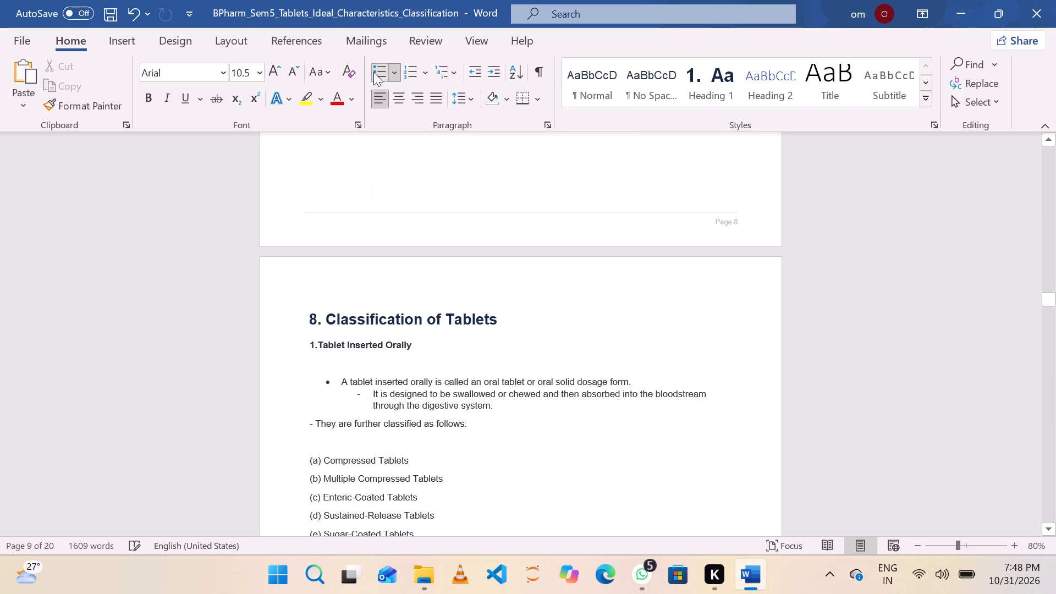
left_click(373, 72)
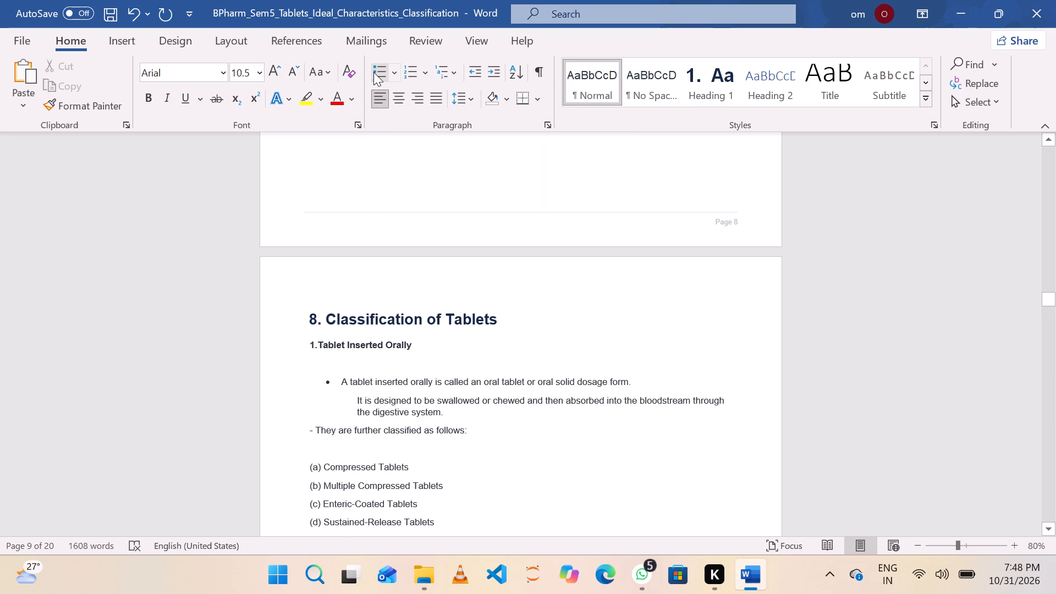
left_click(373, 72)
left_click(373, 72)
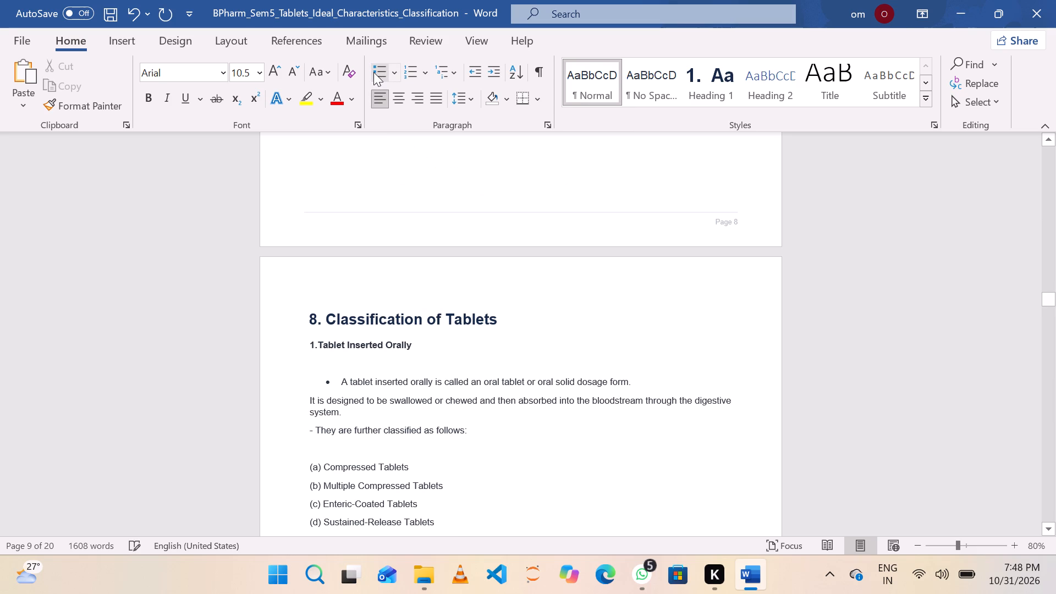
left_click(373, 72)
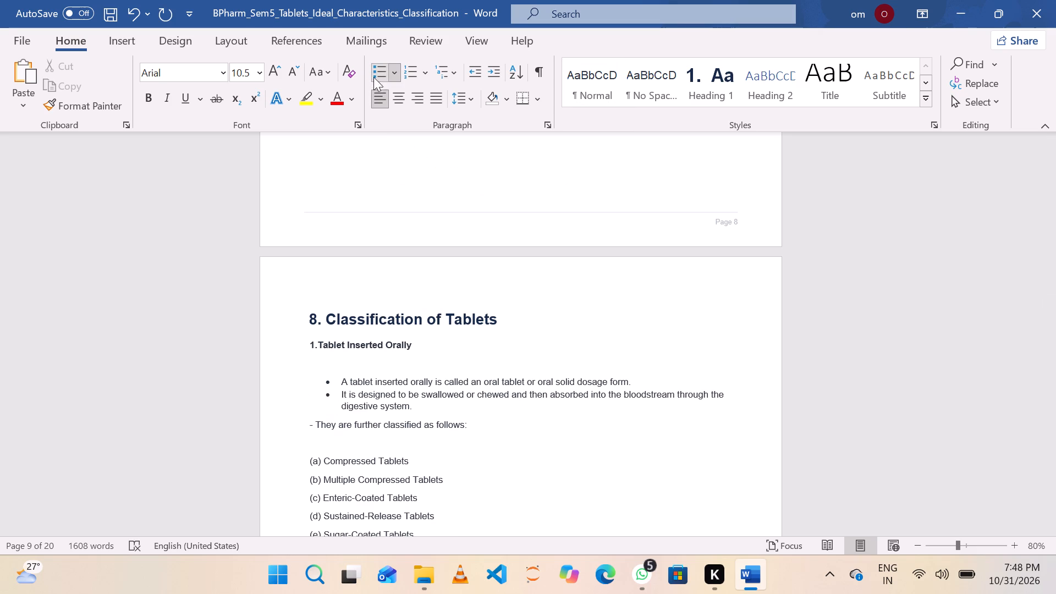
Replace the leading hyphen of the "They are further classified as follows:" line with a round bullet.
left_click(315, 427)
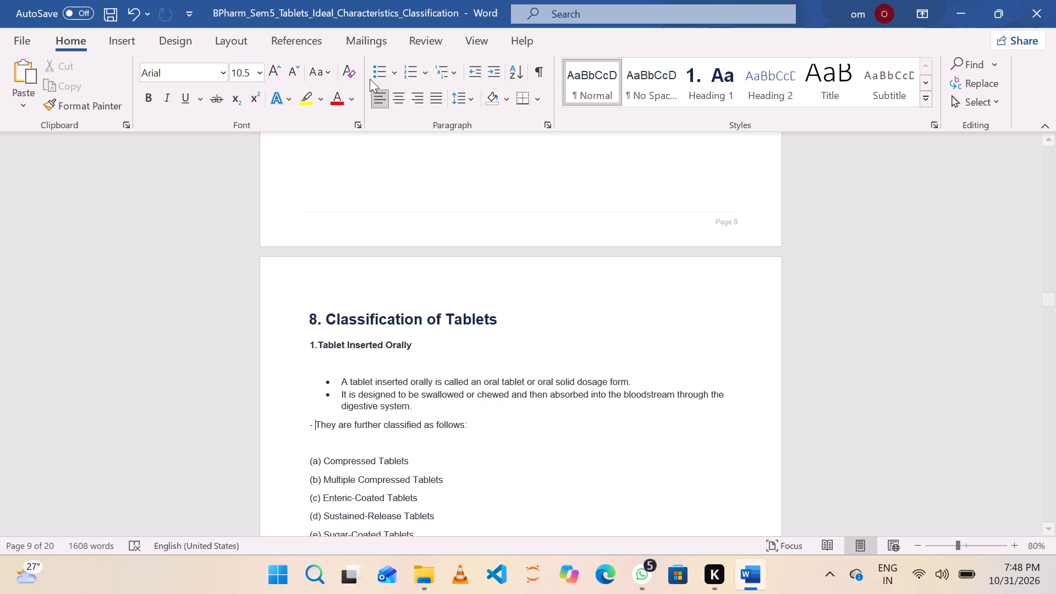
left_click(377, 77)
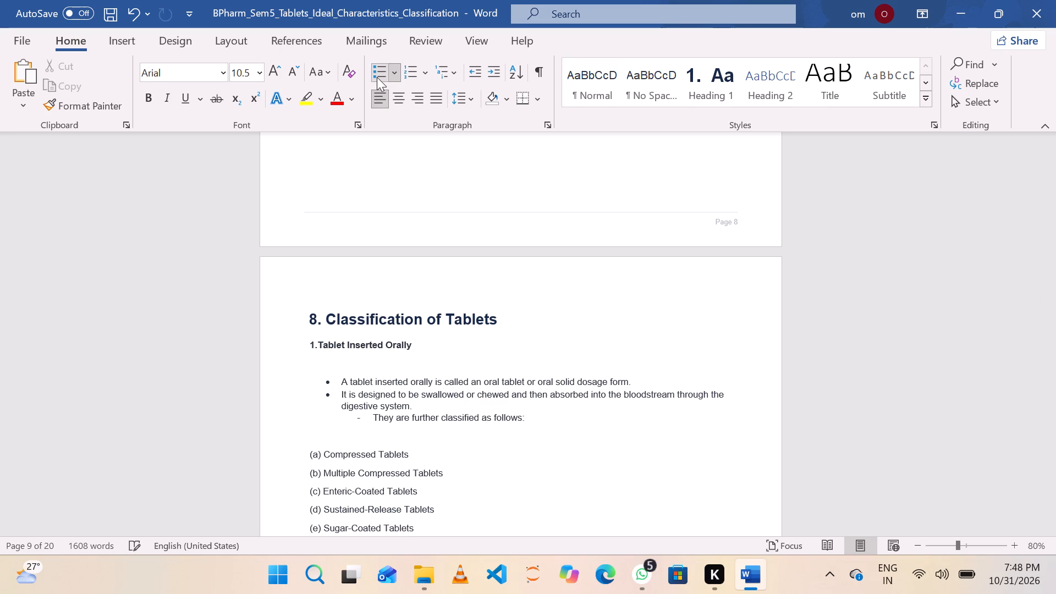
left_click(377, 77)
left_click(377, 77)
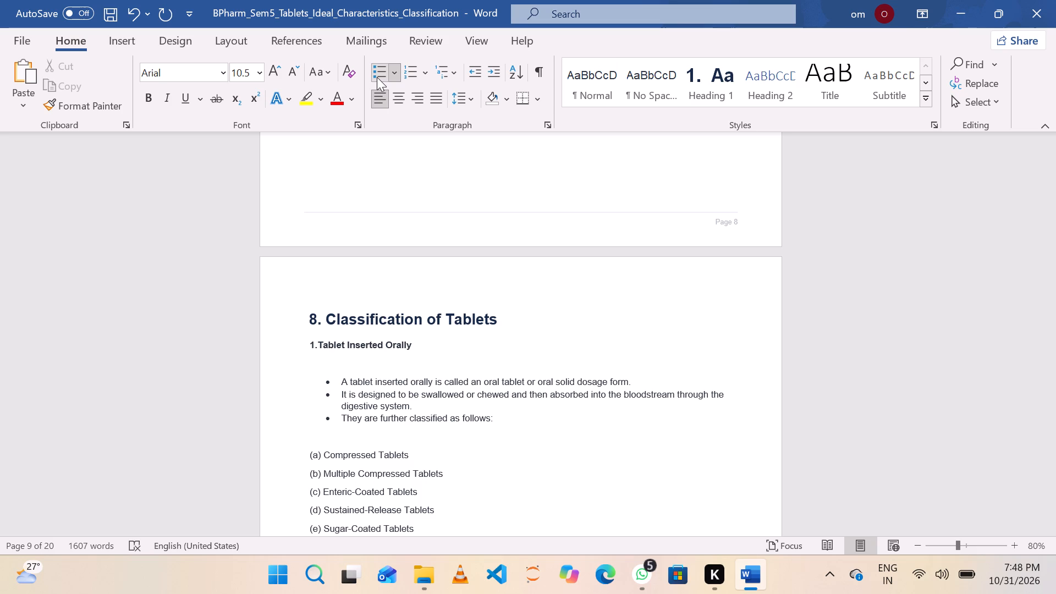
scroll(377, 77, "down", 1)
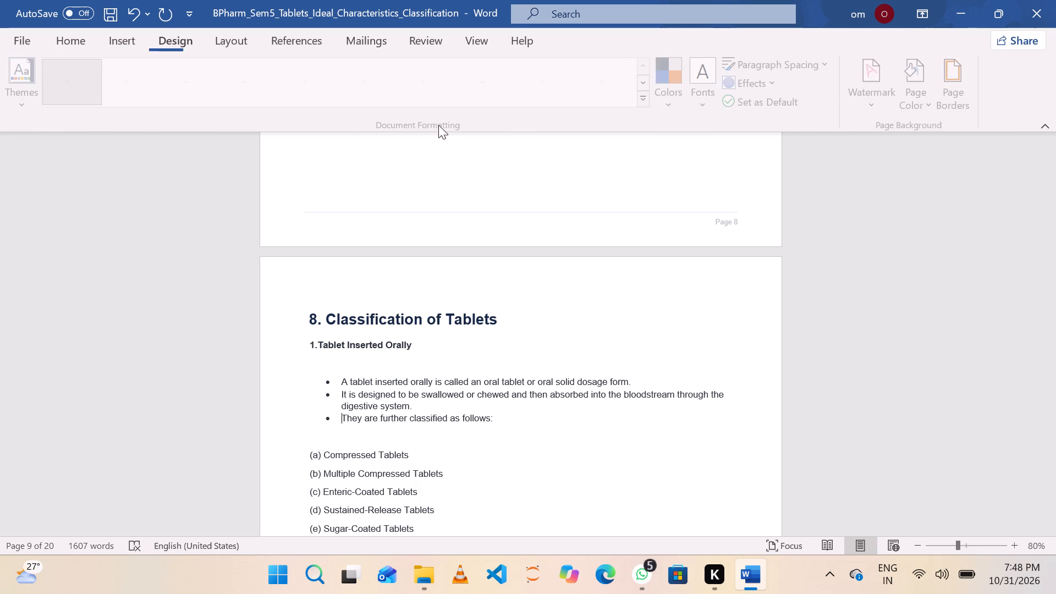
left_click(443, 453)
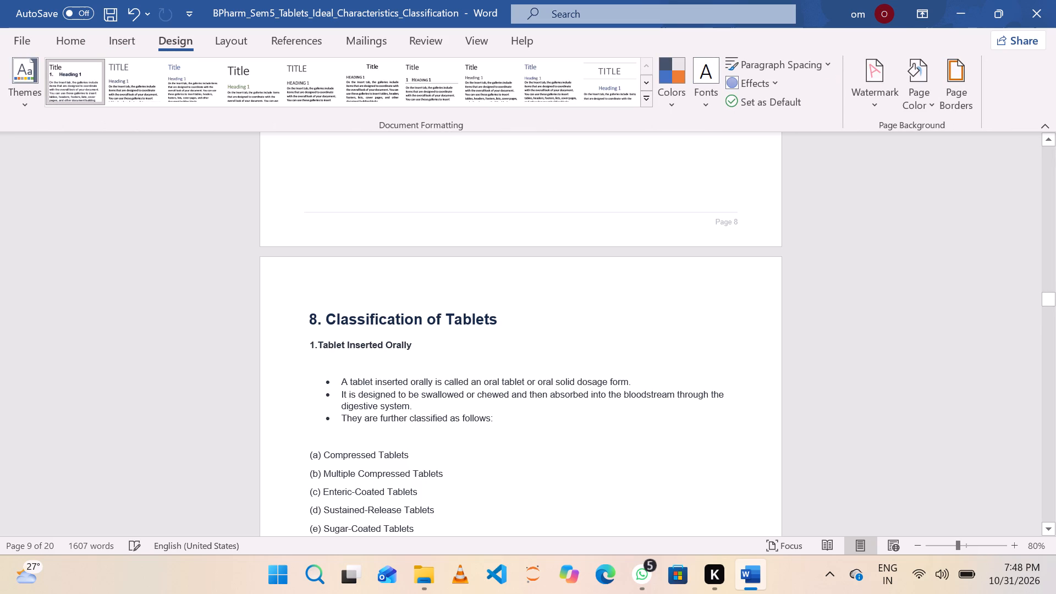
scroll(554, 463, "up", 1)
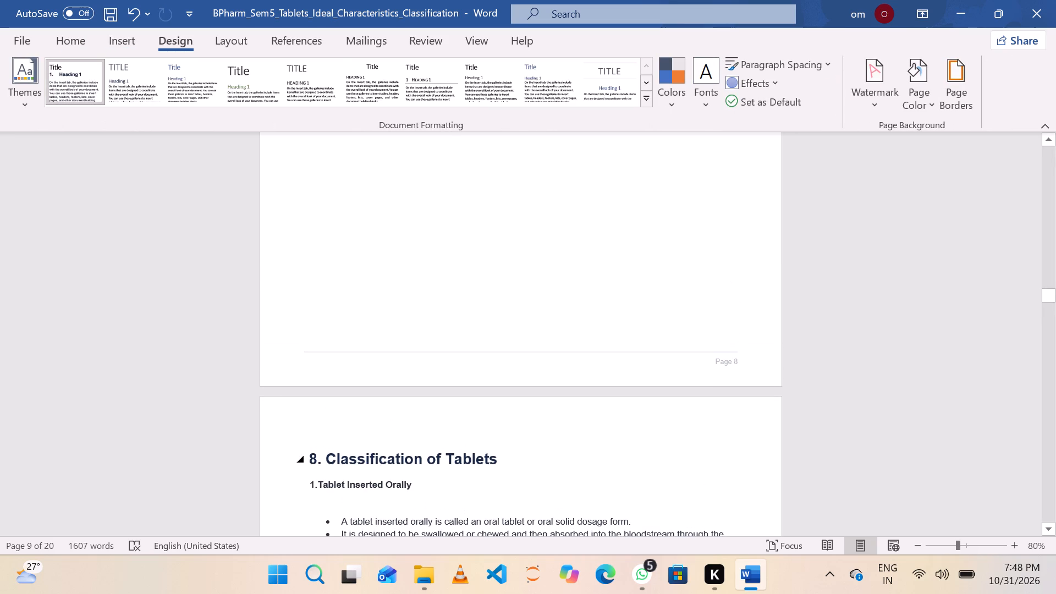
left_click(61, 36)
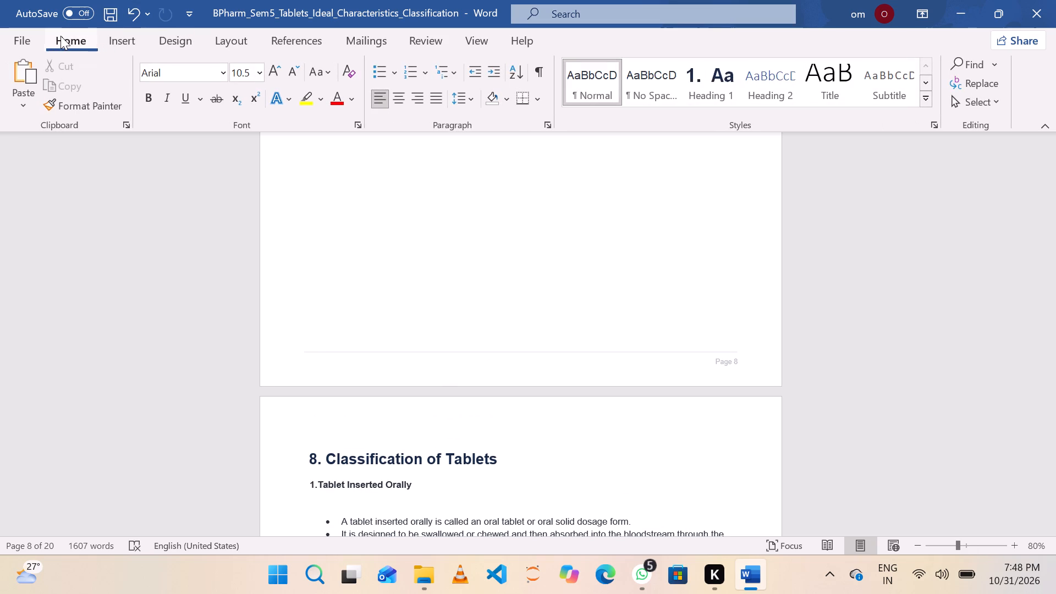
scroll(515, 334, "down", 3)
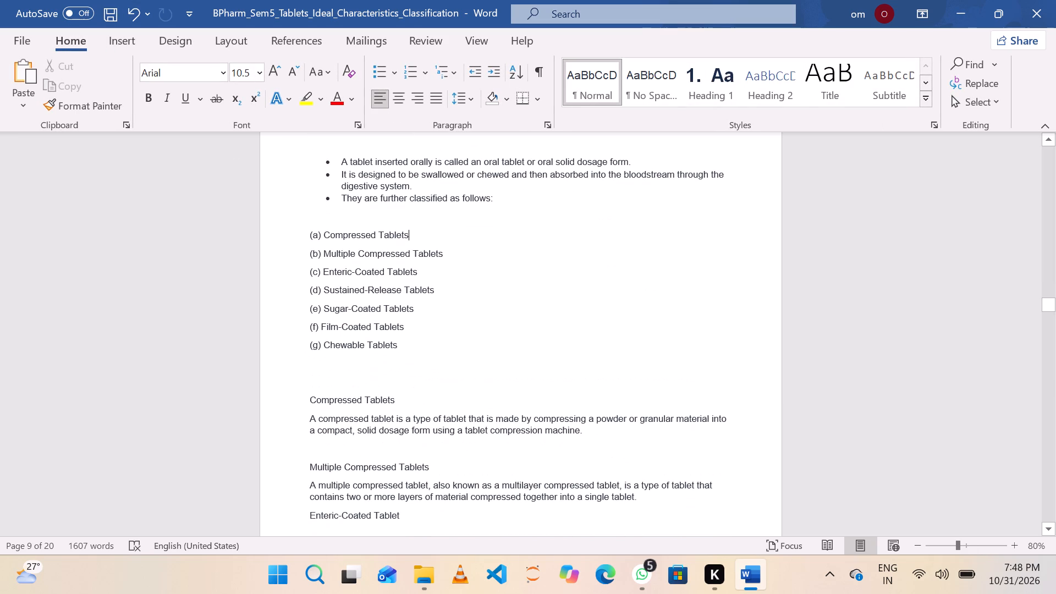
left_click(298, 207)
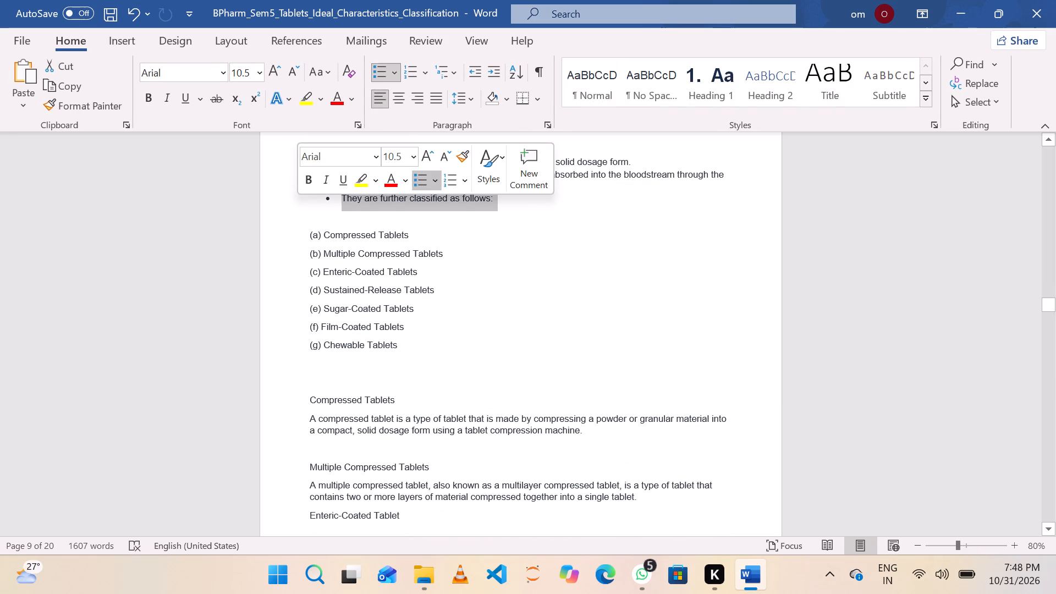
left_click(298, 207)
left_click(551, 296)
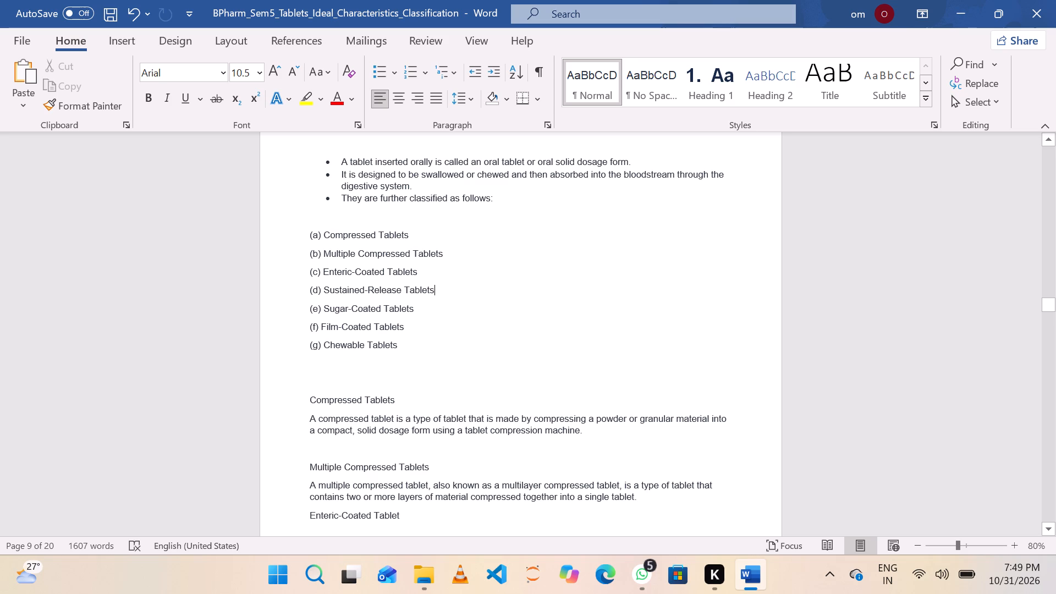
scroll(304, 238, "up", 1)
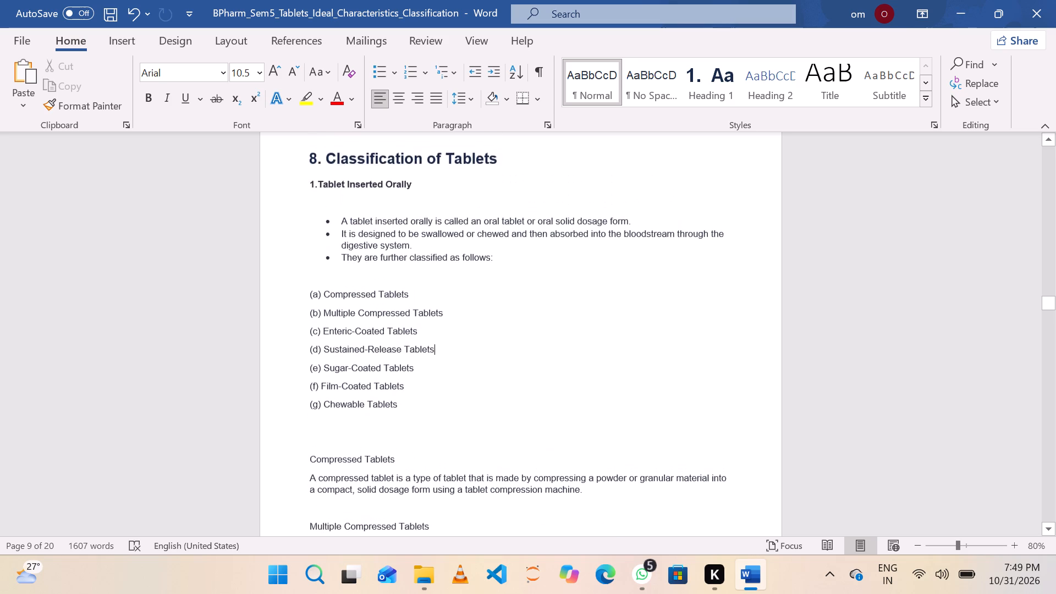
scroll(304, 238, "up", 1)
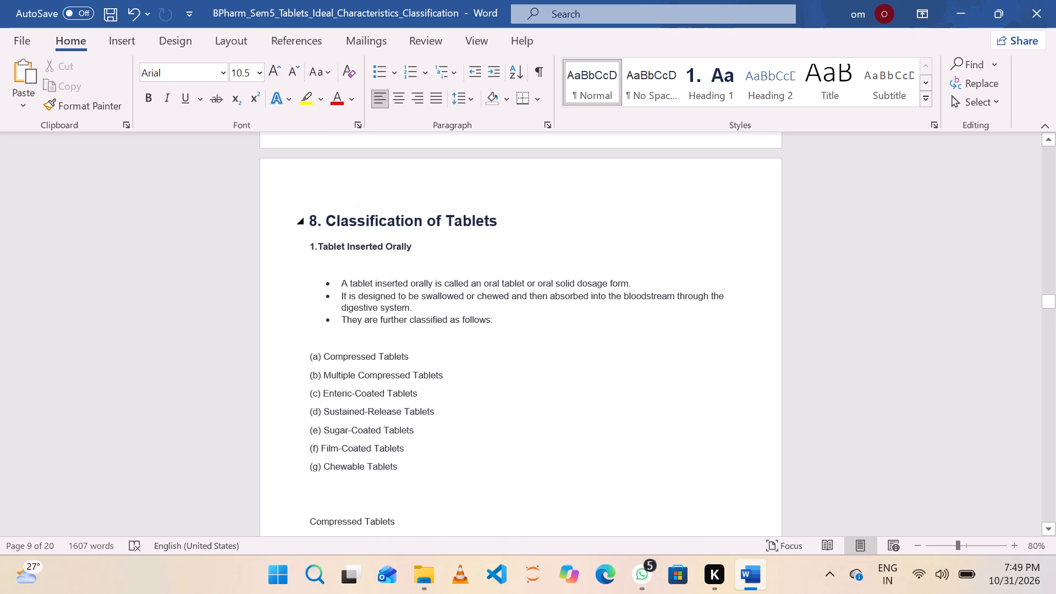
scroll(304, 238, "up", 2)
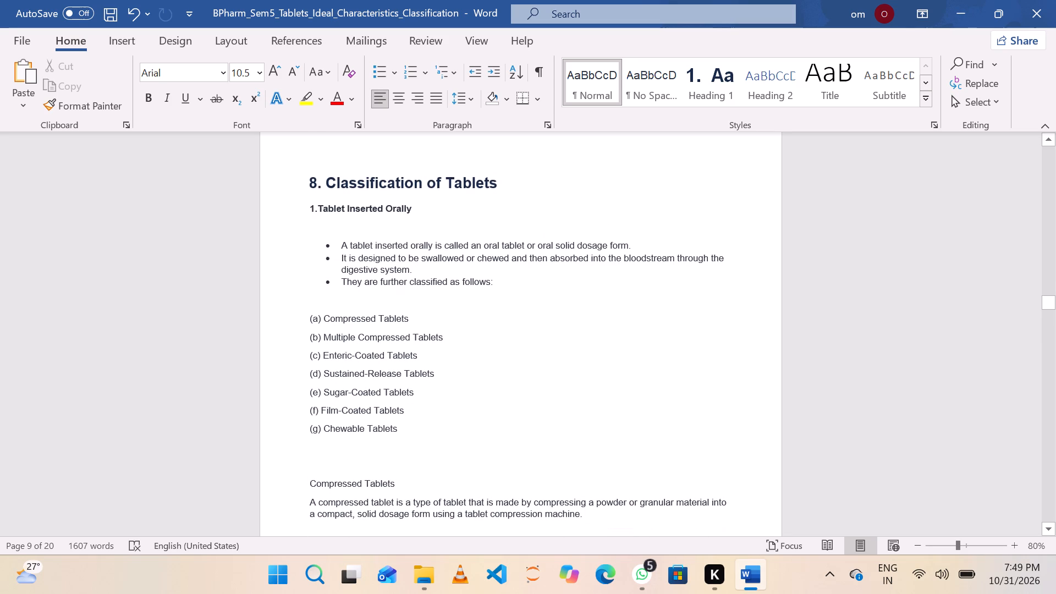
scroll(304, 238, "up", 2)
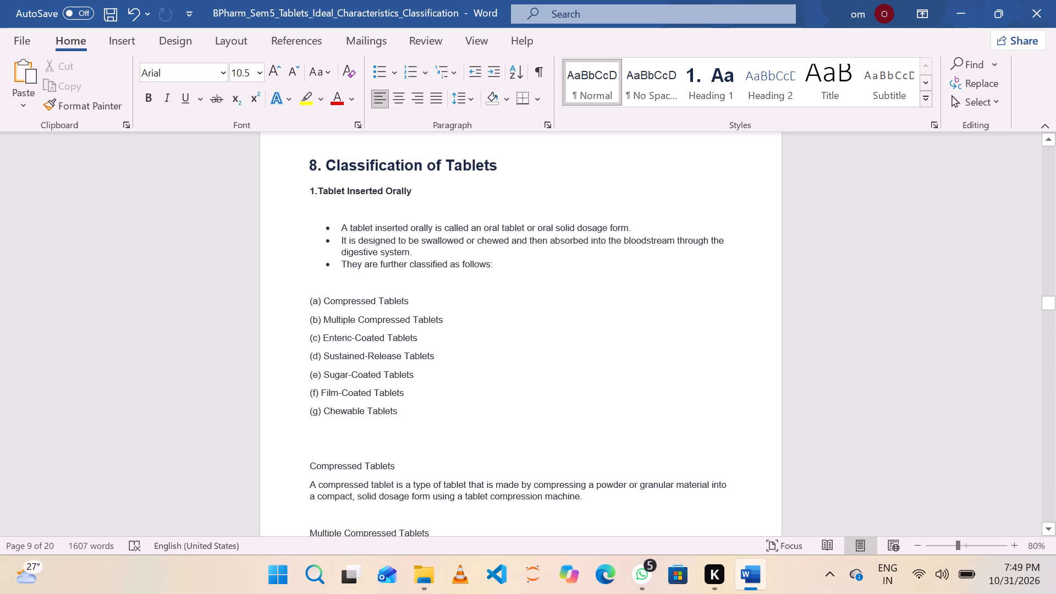
Make the "(a)" label in front of Compressed Tablets bold, including both parentheses.
double_click(315, 308)
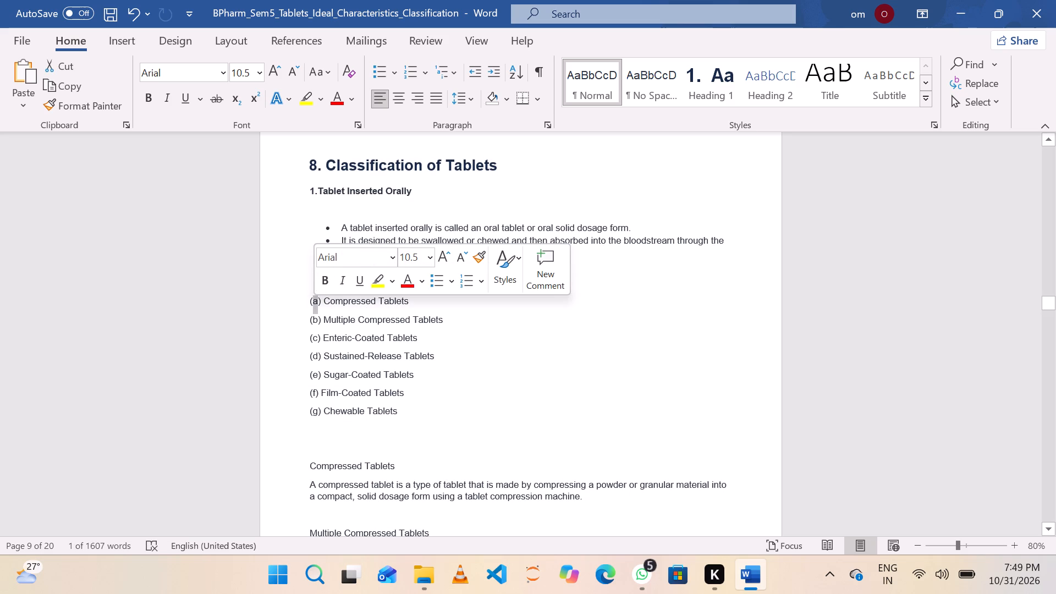
left_click_drag(306, 304, 313, 305)
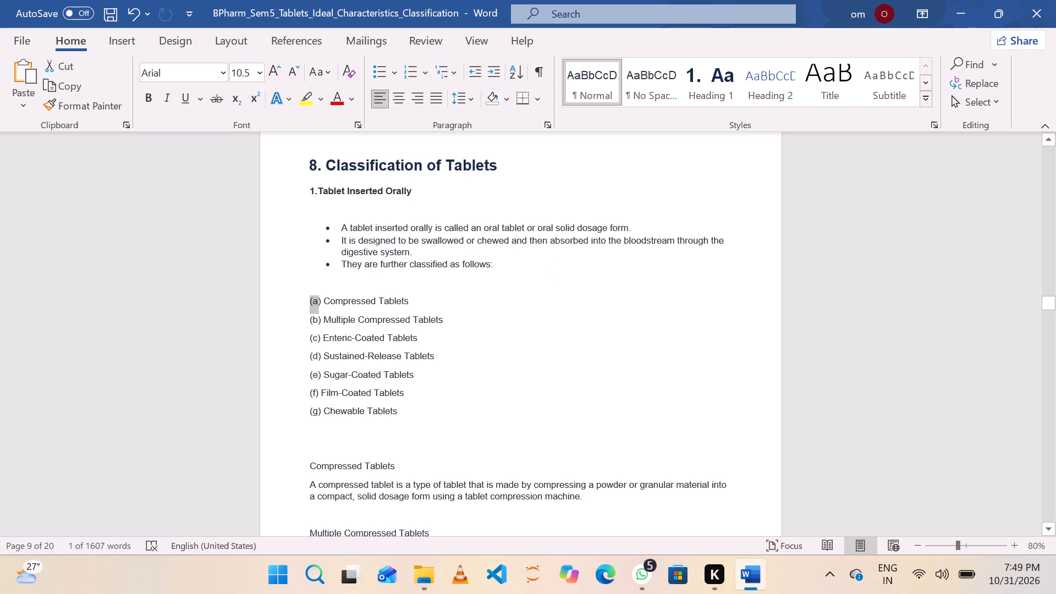
left_click_drag(313, 305, 327, 300)
left_click_drag(327, 300, 319, 298)
left_click_drag(319, 298, 305, 300)
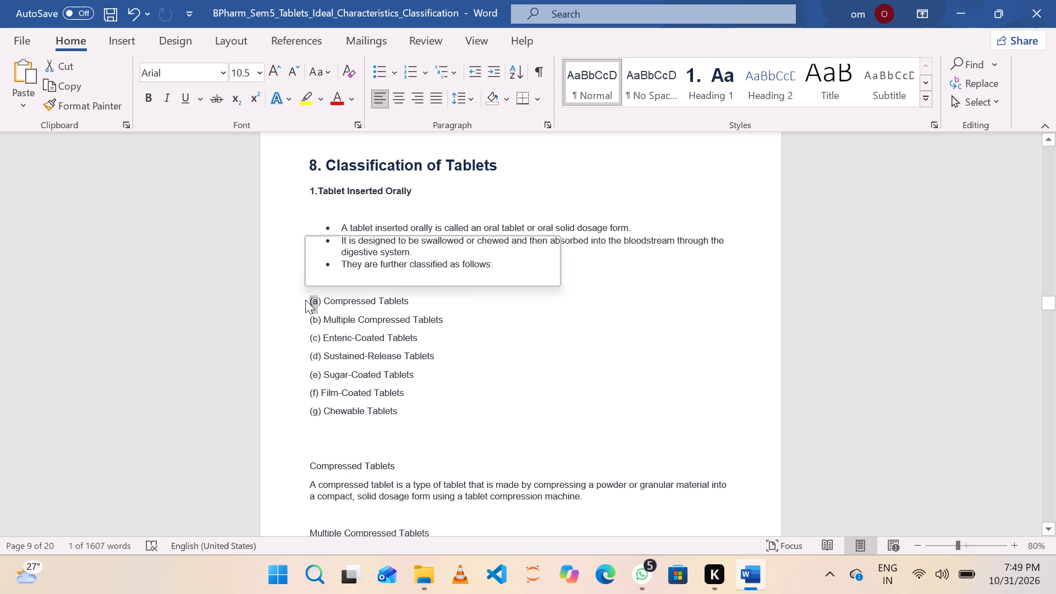
left_click(313, 278)
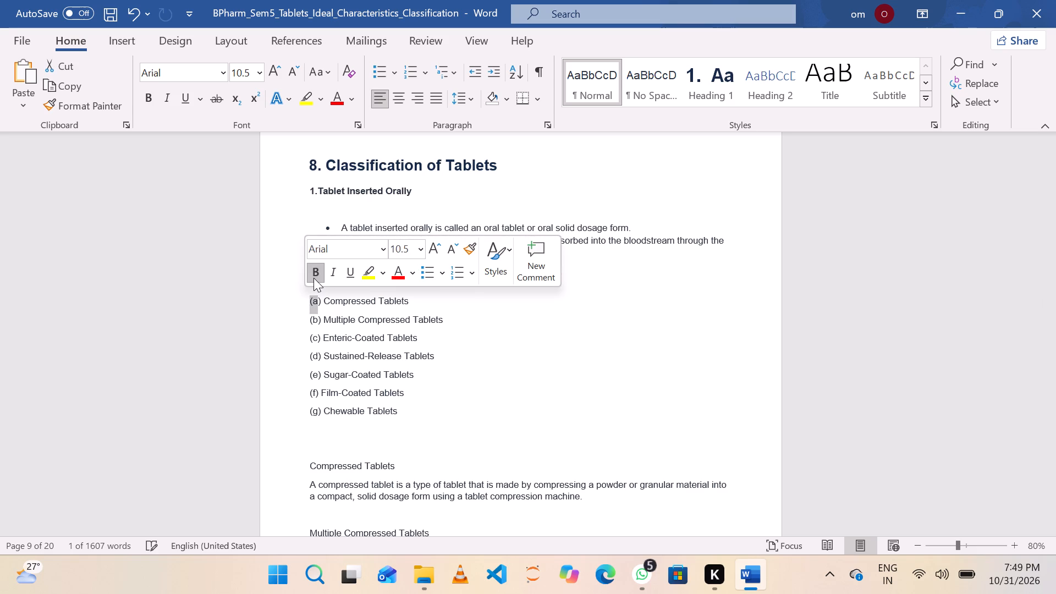
left_click(313, 278)
left_click(313, 278)
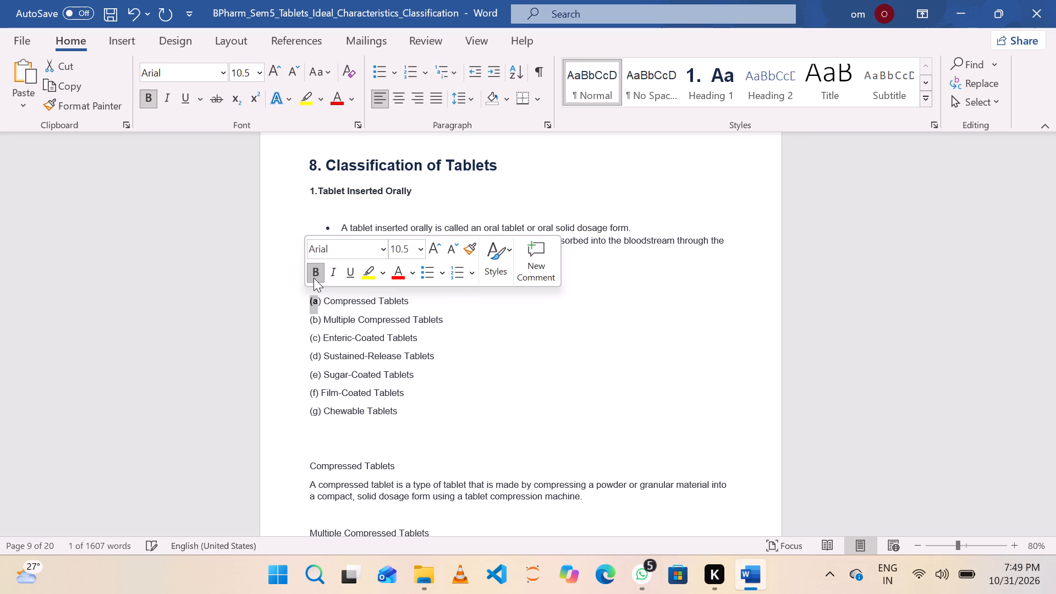
left_click(318, 296)
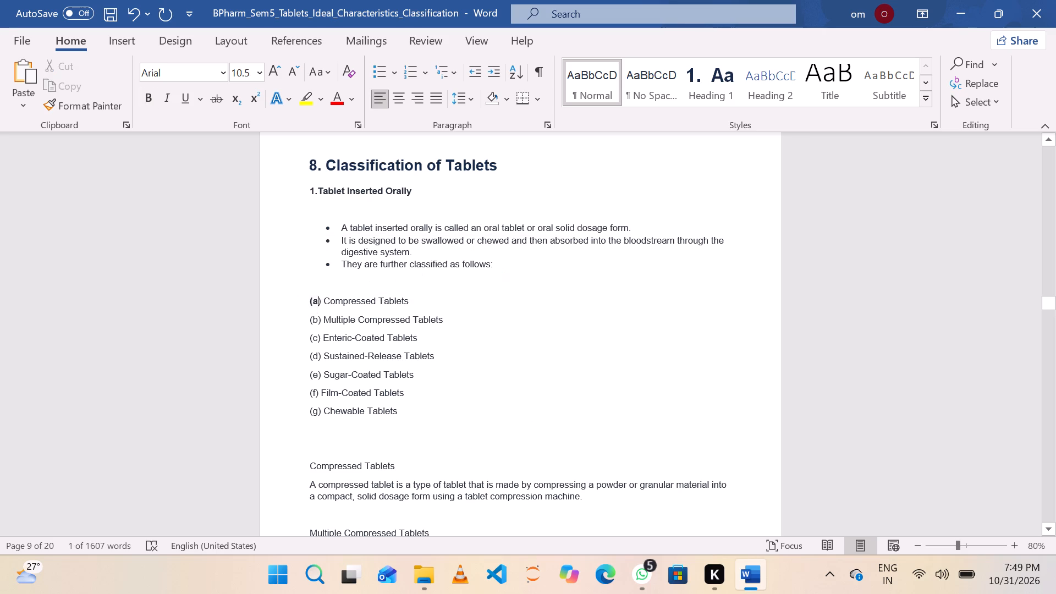
double_click(318, 296)
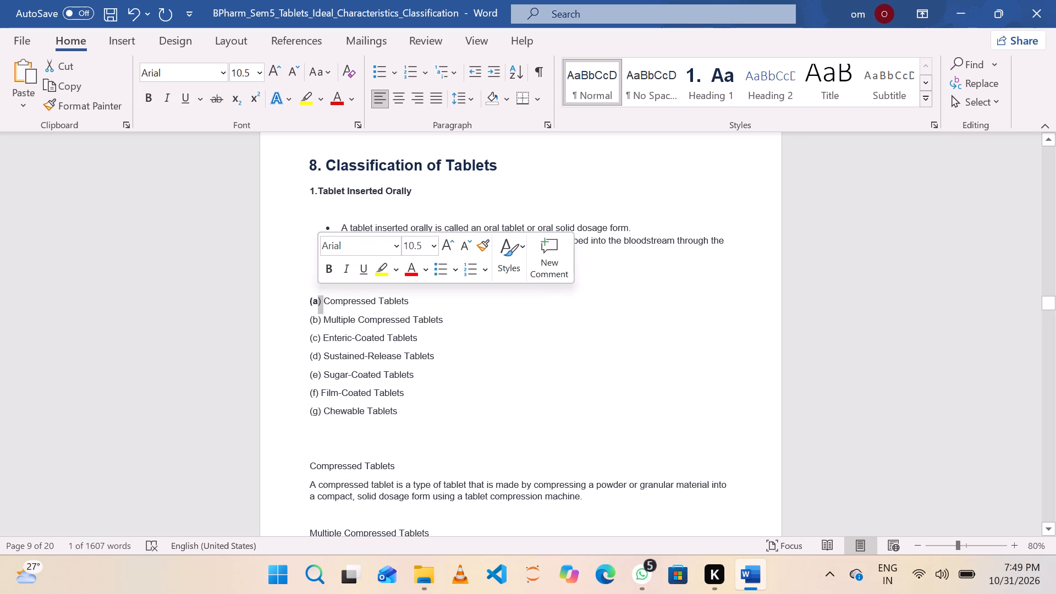
double_click(314, 298)
left_click(314, 298)
double_click(314, 298)
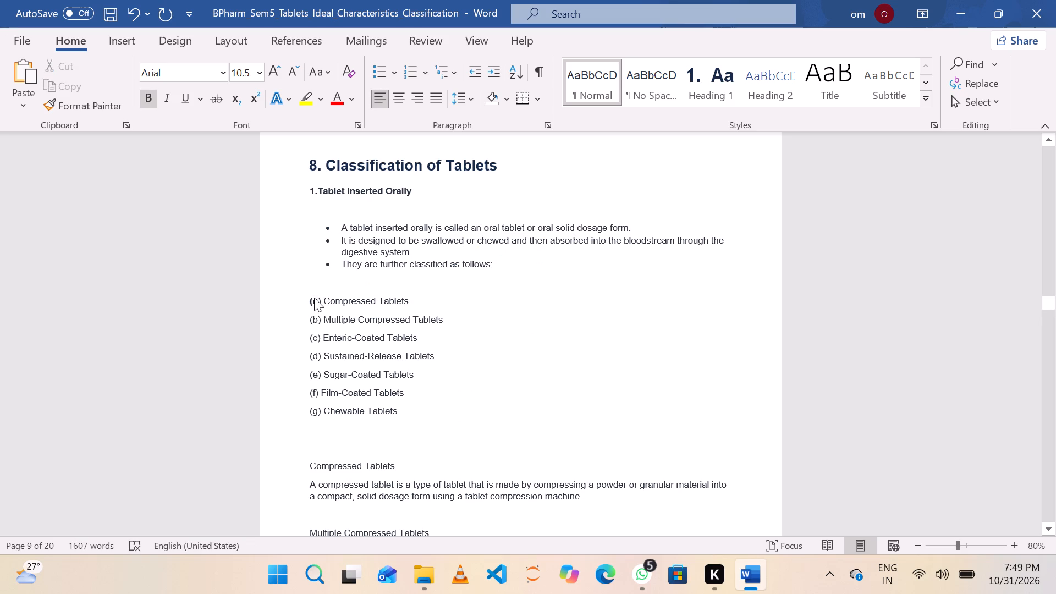
double_click(314, 298)
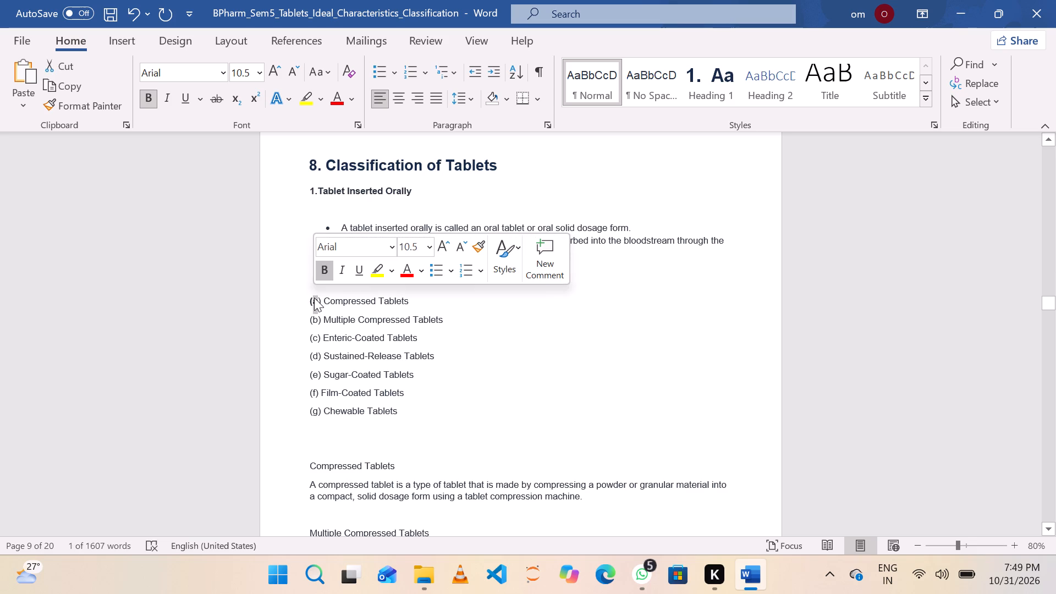
left_click_drag(320, 300, 319, 300)
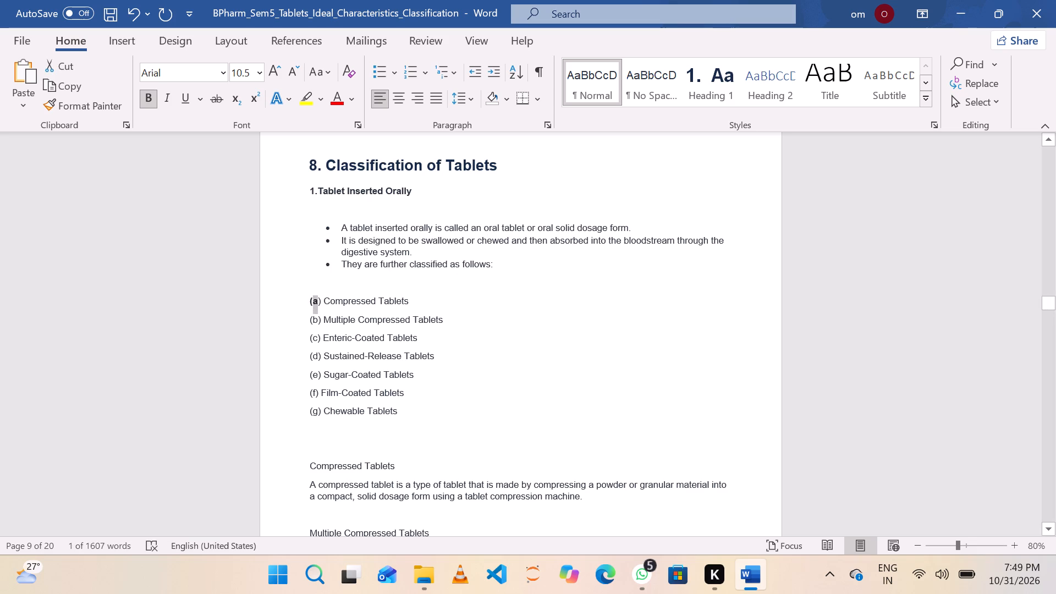
left_click_drag(319, 300, 282, 307)
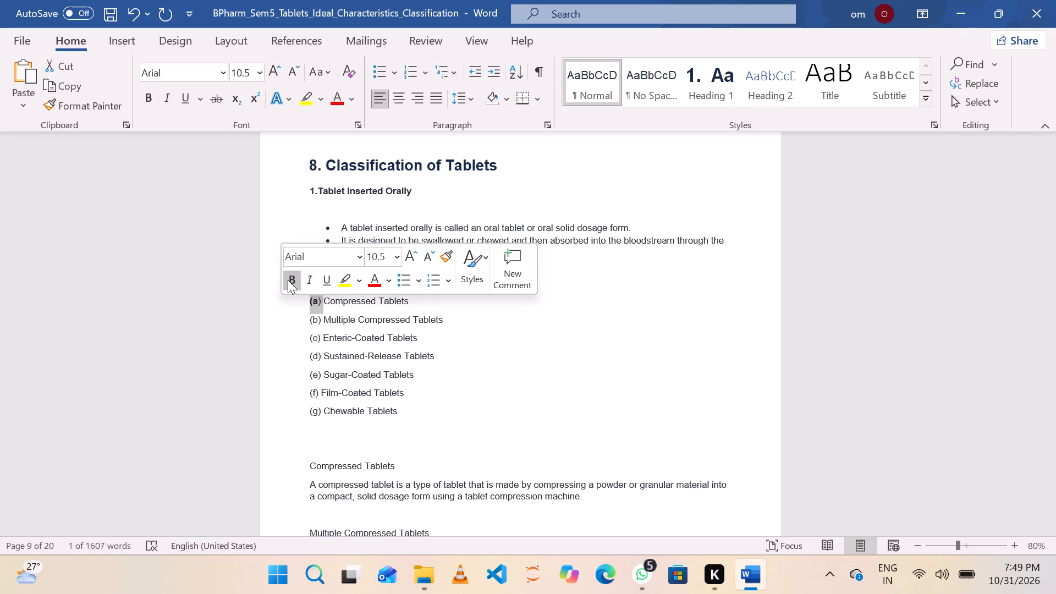
left_click(288, 280)
left_click(288, 280)
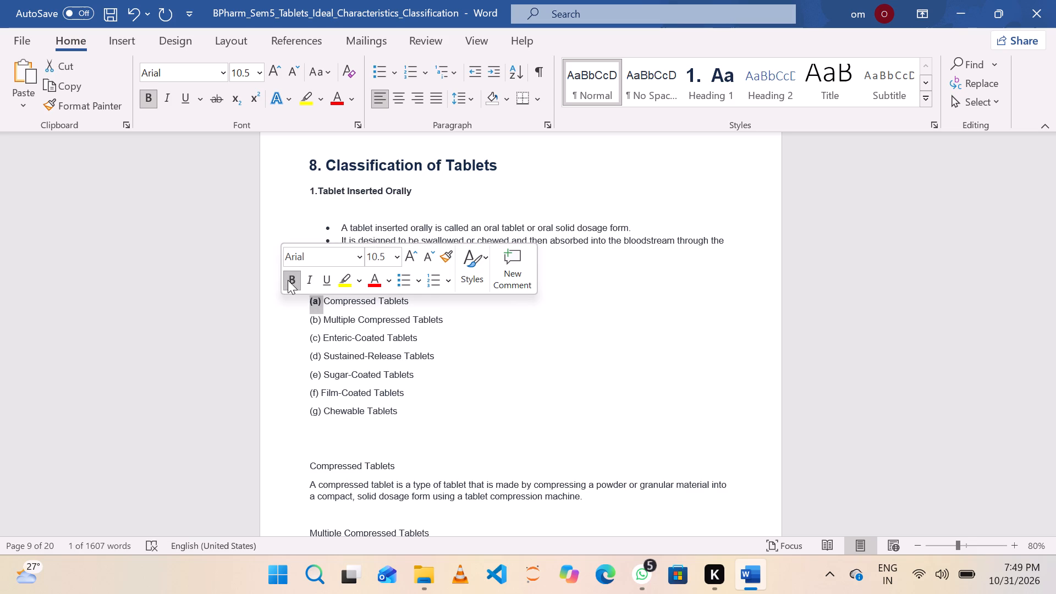
Make the "(b)" label in front of Multiple Compressed Tablets bold, including both parentheses.
left_click_drag(310, 325, 325, 319)
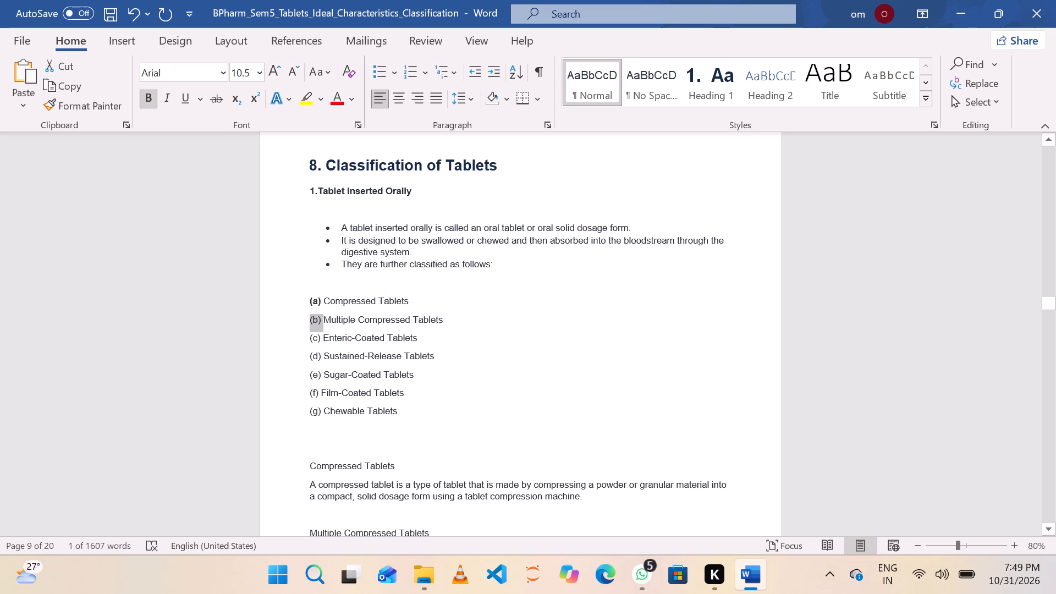
left_click_drag(325, 319, 323, 319)
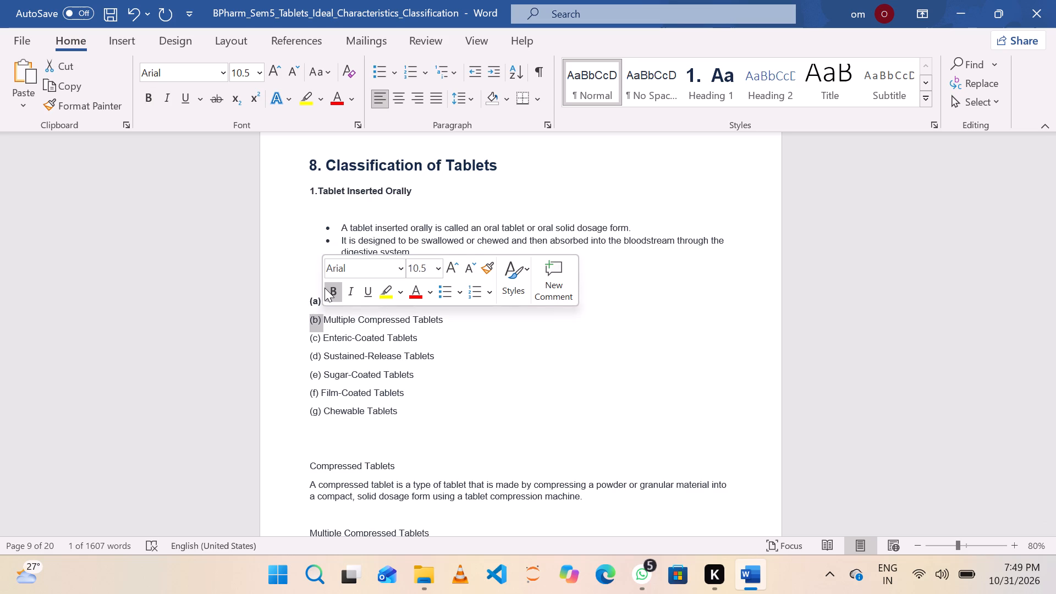
left_click(324, 288)
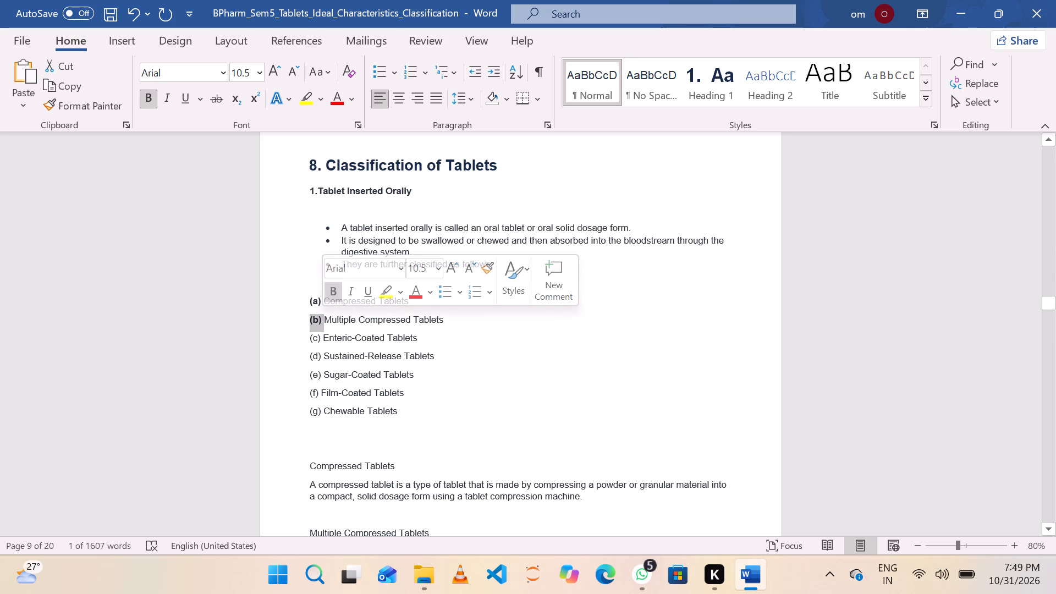
Make the "(c)" label in front of Enteric-Coated Tablets bold, including both parentheses.
left_click_drag(311, 335, 316, 339)
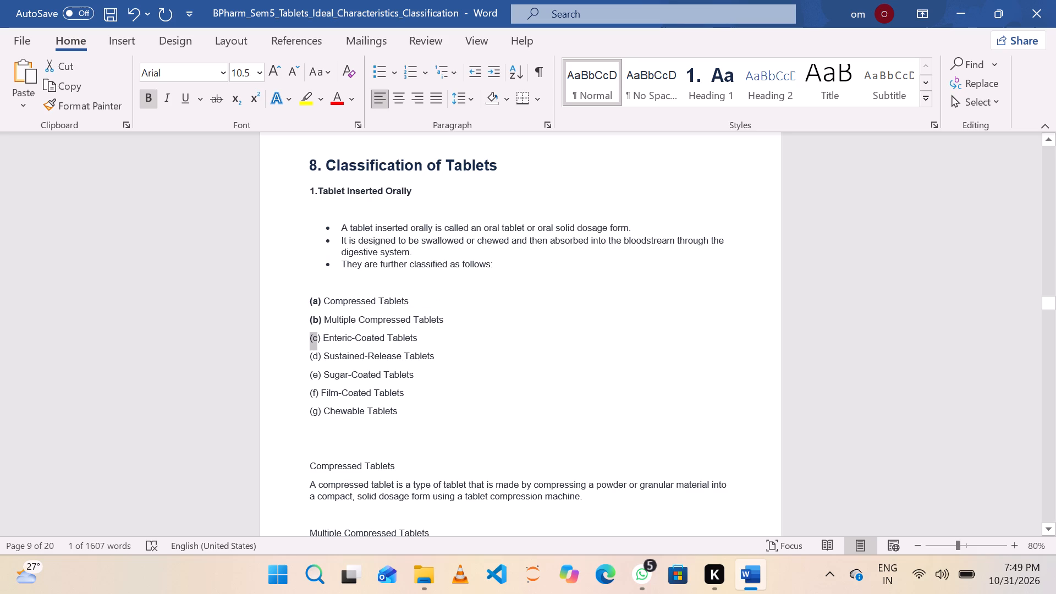
left_click_drag(316, 339, 318, 339)
left_click(318, 339)
left_click(326, 313)
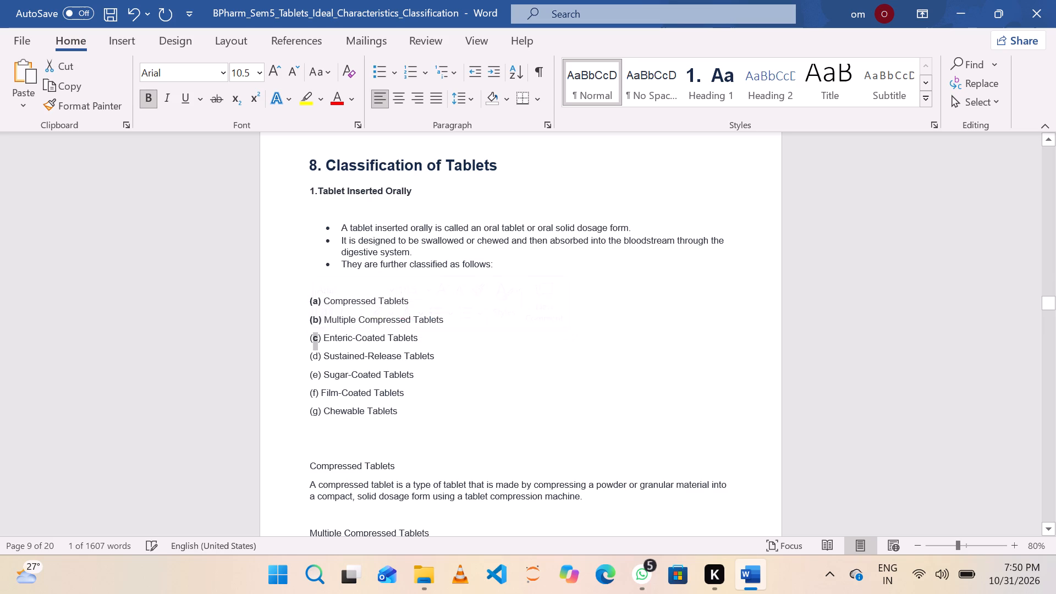
left_click_drag(249, 364, 298, 338)
left_click(298, 338)
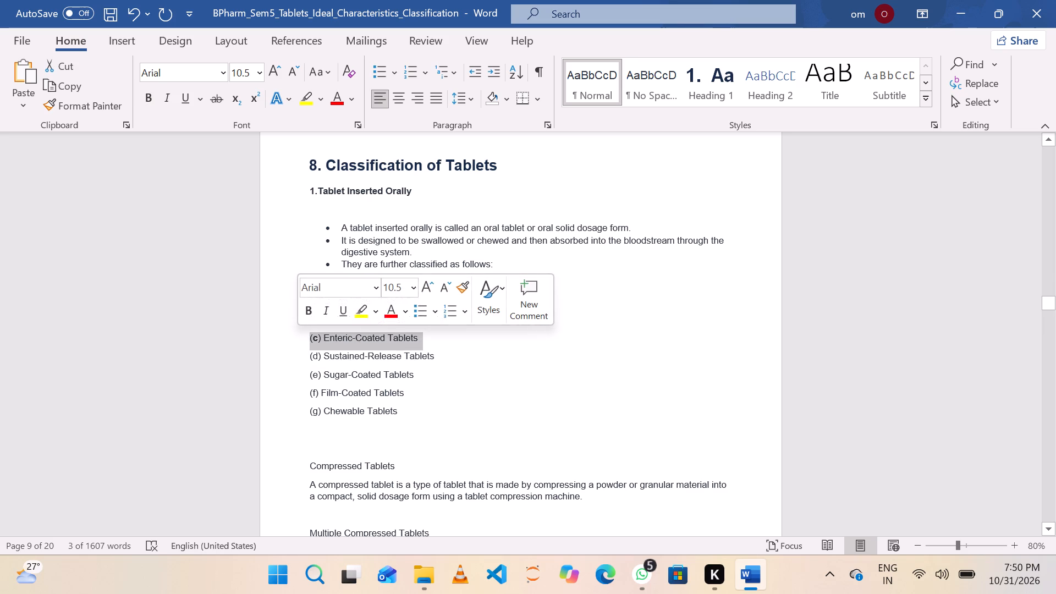
left_click(294, 339)
left_click_drag(299, 340, 322, 338)
left_click(479, 416)
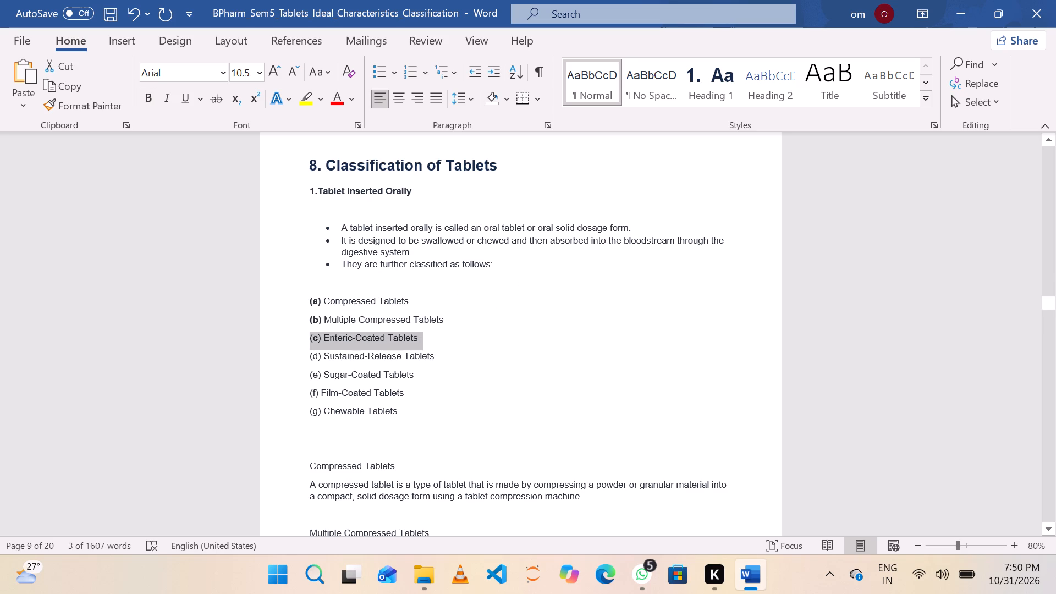
left_click(479, 416)
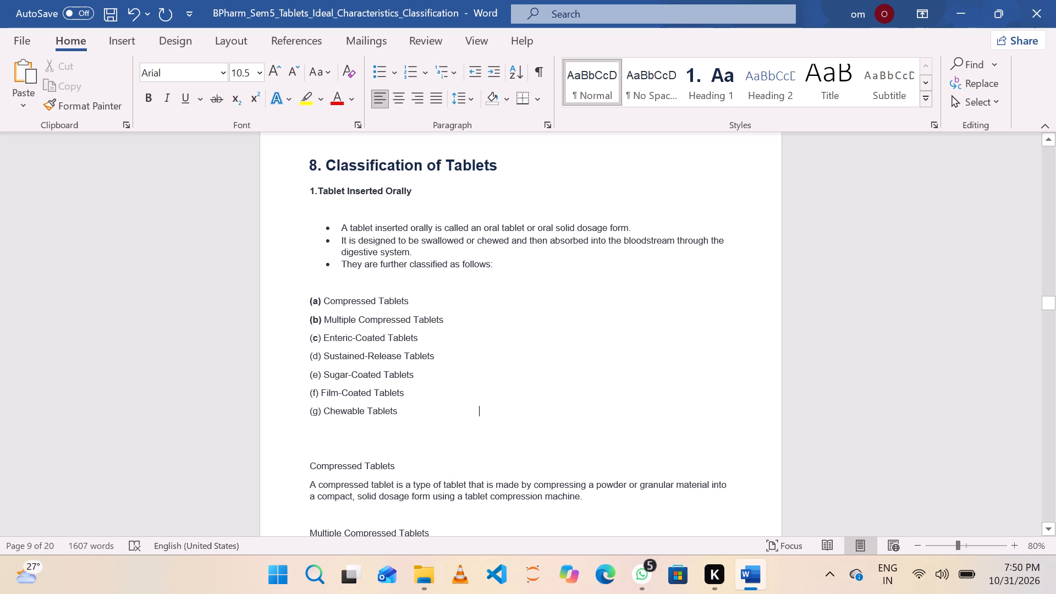
left_click_drag(305, 335, 320, 344)
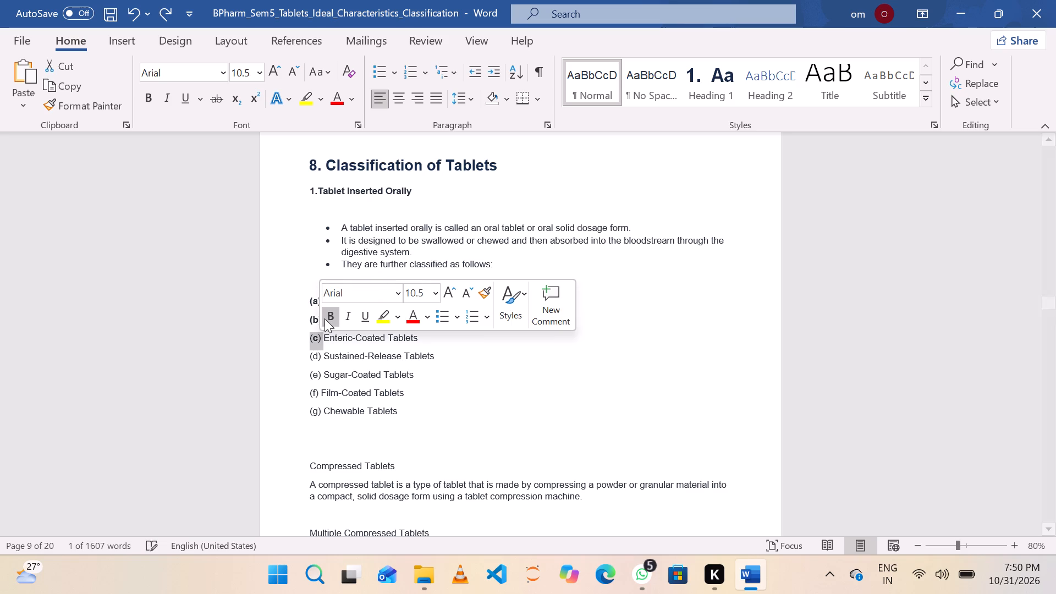
left_click(326, 318)
Make the "(d)" label in front of Sustained-Release Tablets bold, including both parentheses.
left_click(289, 363)
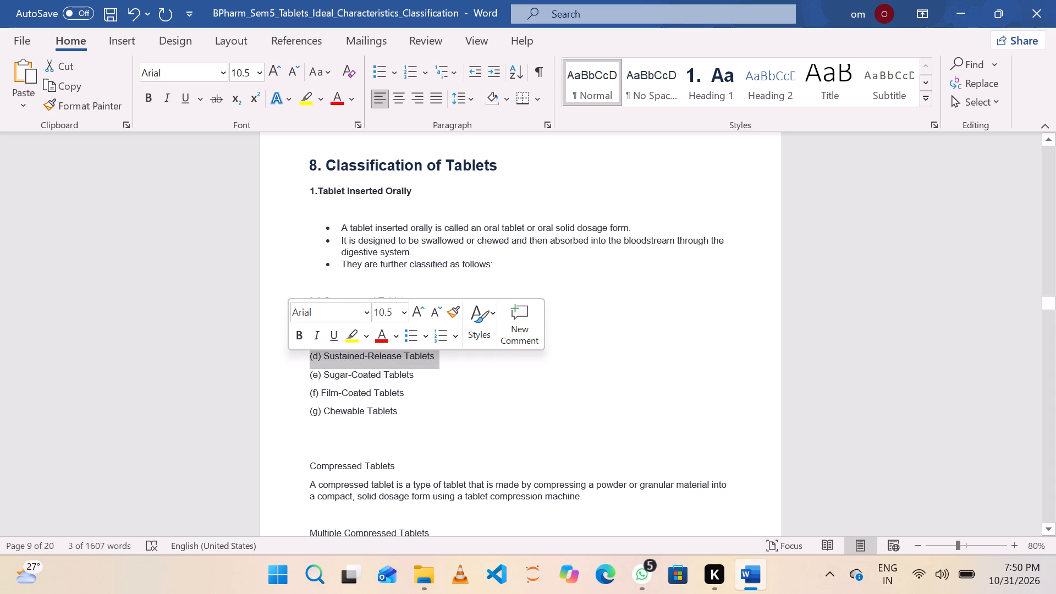
left_click(299, 360)
left_click(299, 360)
left_click(296, 312)
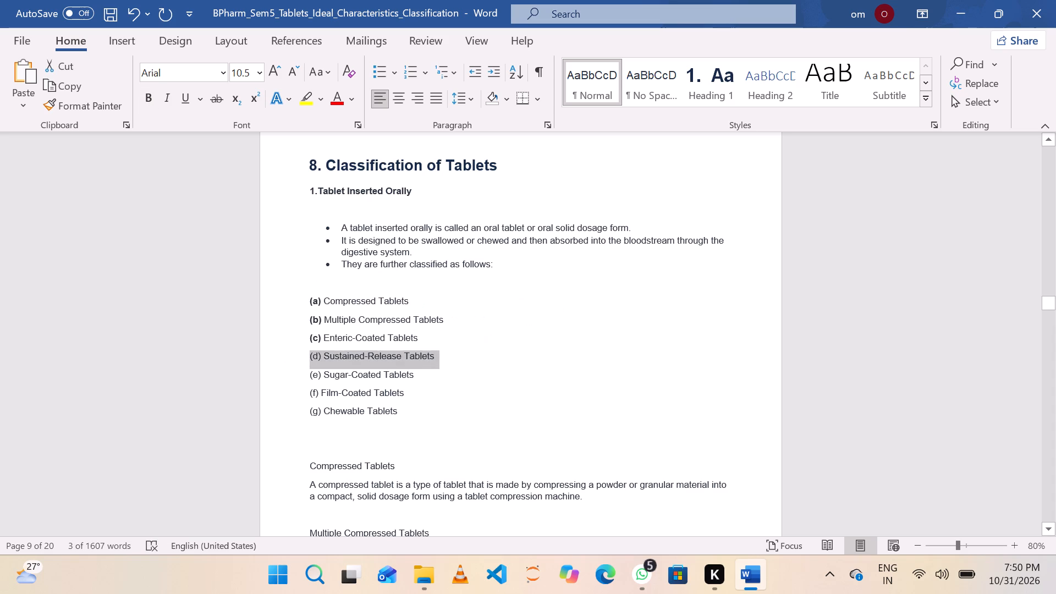
left_click_drag(304, 355, 316, 355)
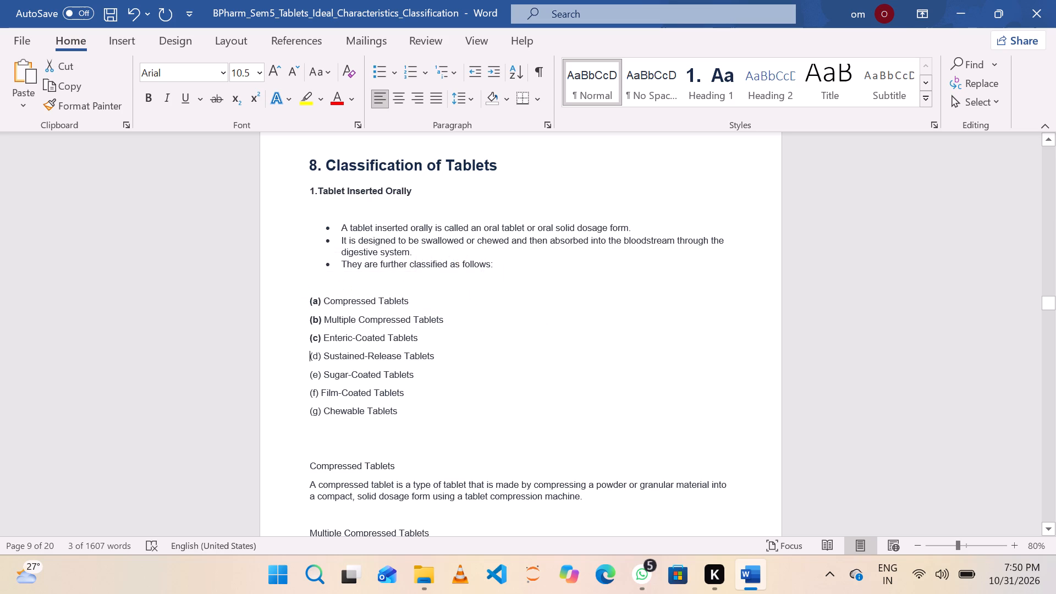
left_click_drag(316, 355, 322, 356)
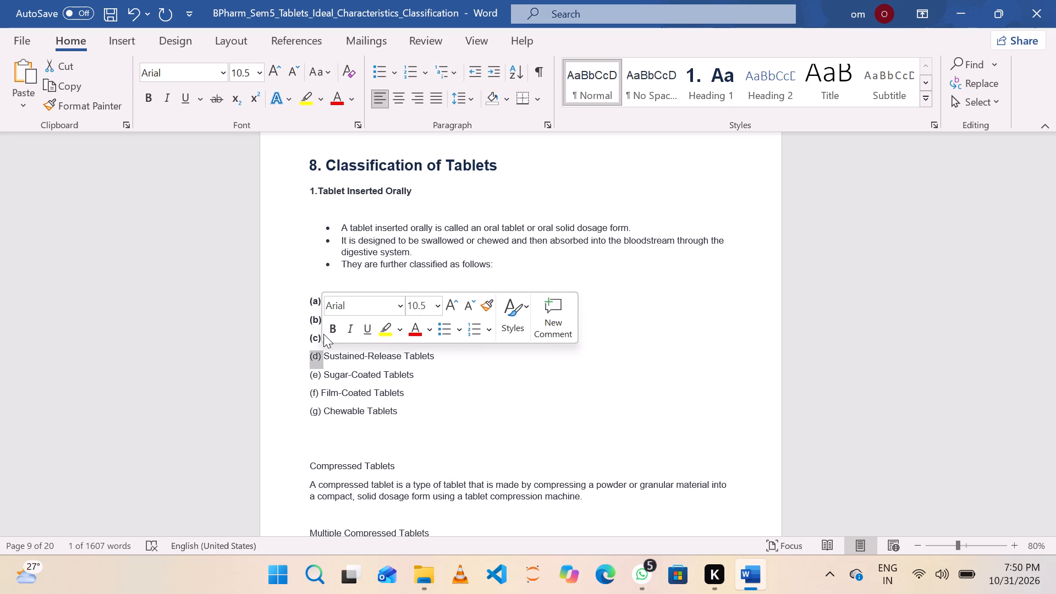
left_click(323, 334)
left_click(326, 333)
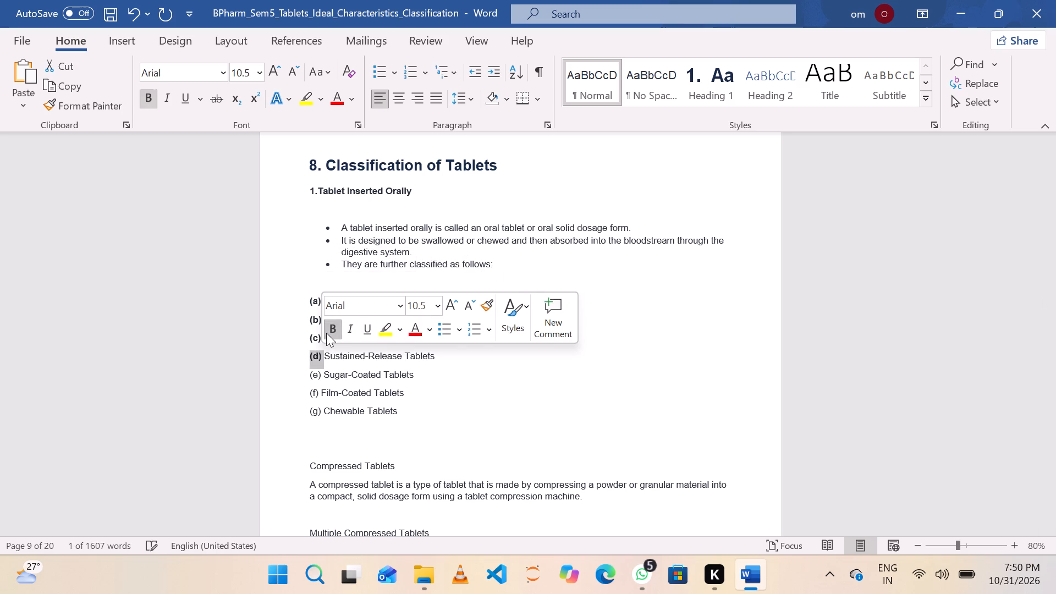
Make the "(e)" label in front of Sugar-Coated Tablets bold, including both parentheses.
left_click(285, 363)
left_click_drag(285, 363, 296, 366)
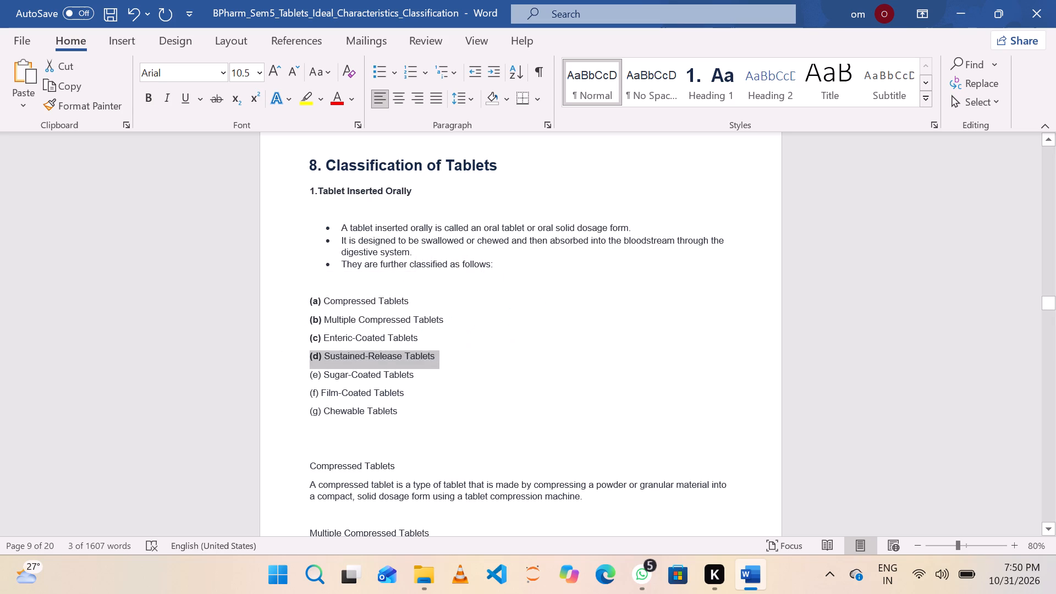
left_click_drag(296, 366, 306, 369)
left_click(306, 369)
left_click_drag(309, 373, 321, 378)
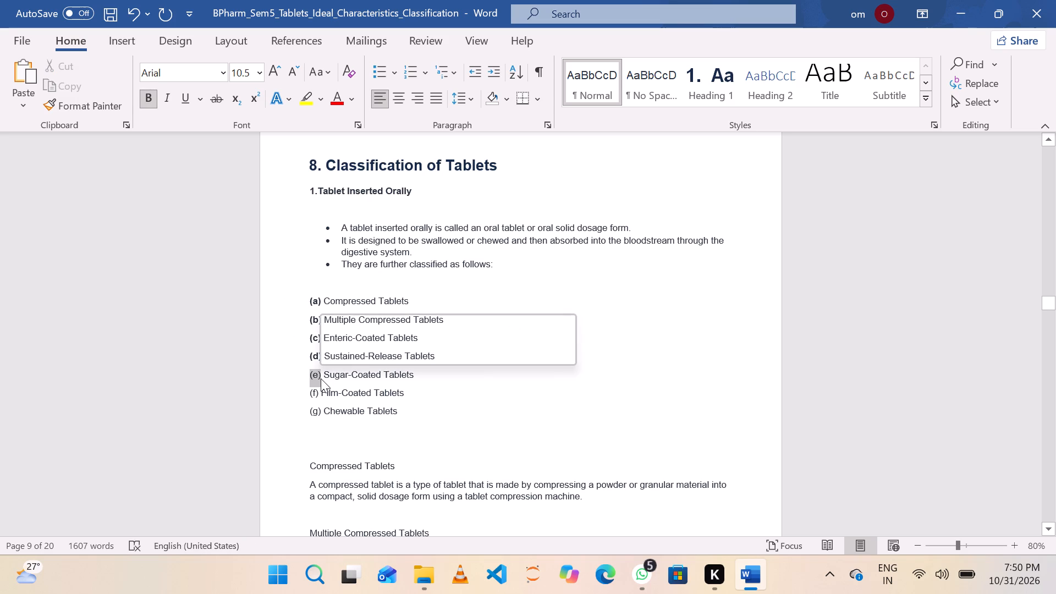
left_click(326, 353)
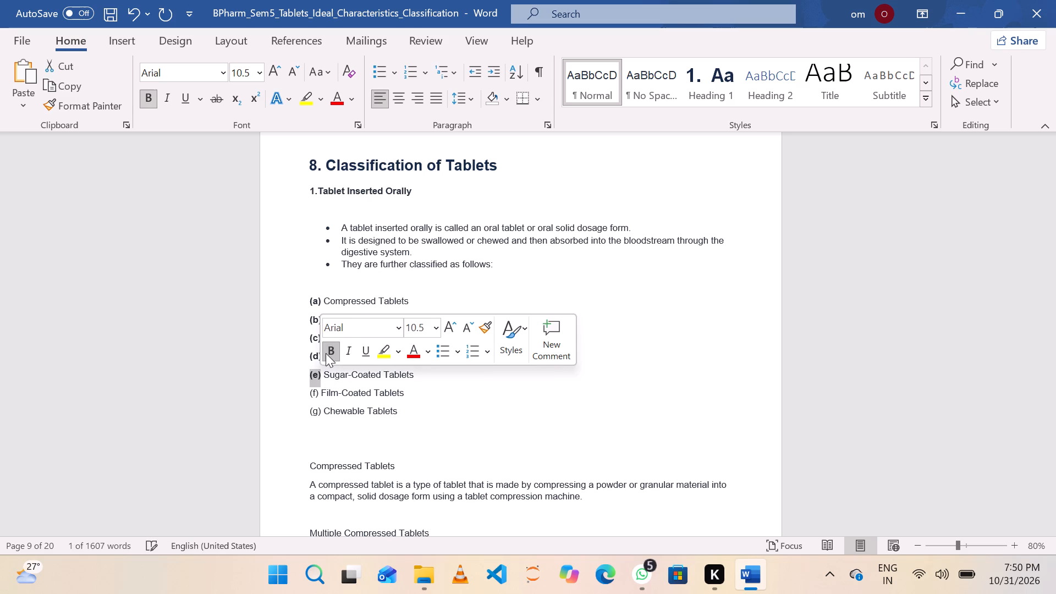
Make the "(f)" label in front of Film-Coated Tablets bold, including both parentheses.
left_click(299, 378)
left_click(299, 378)
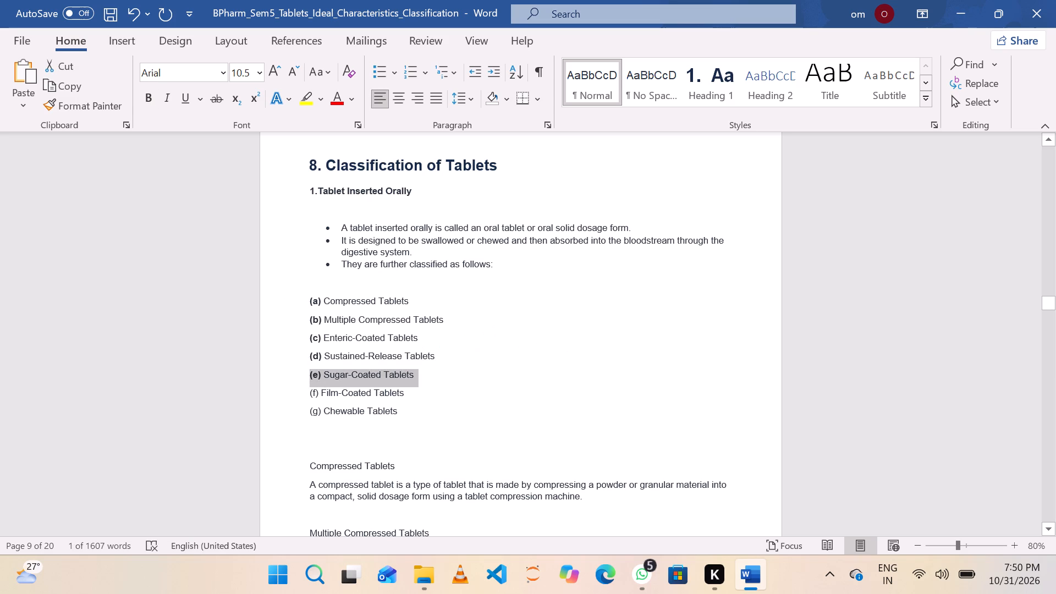
left_click_drag(300, 391, 331, 391)
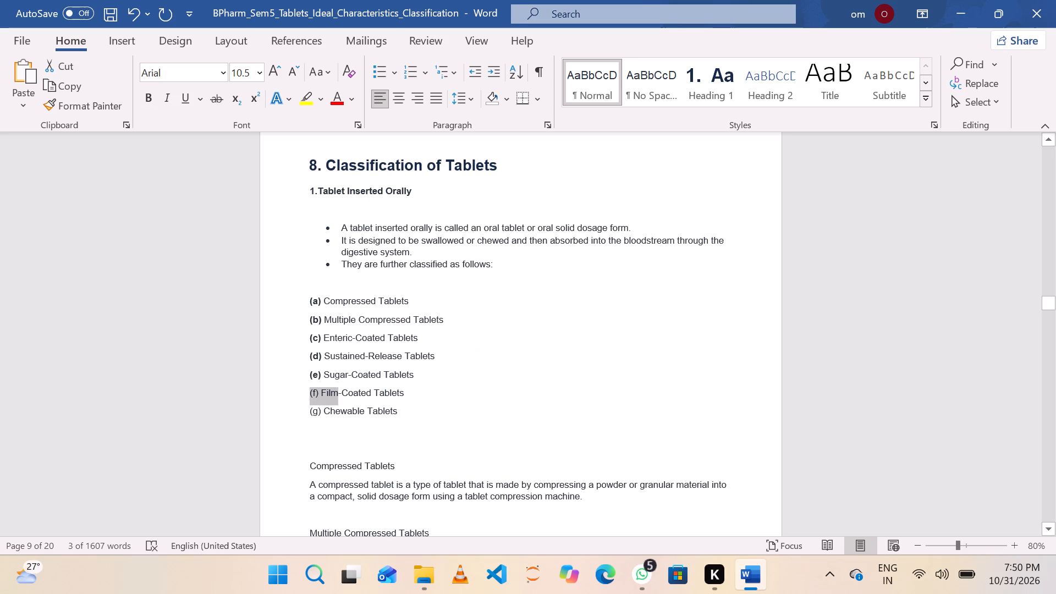
left_click_drag(331, 391, 321, 397)
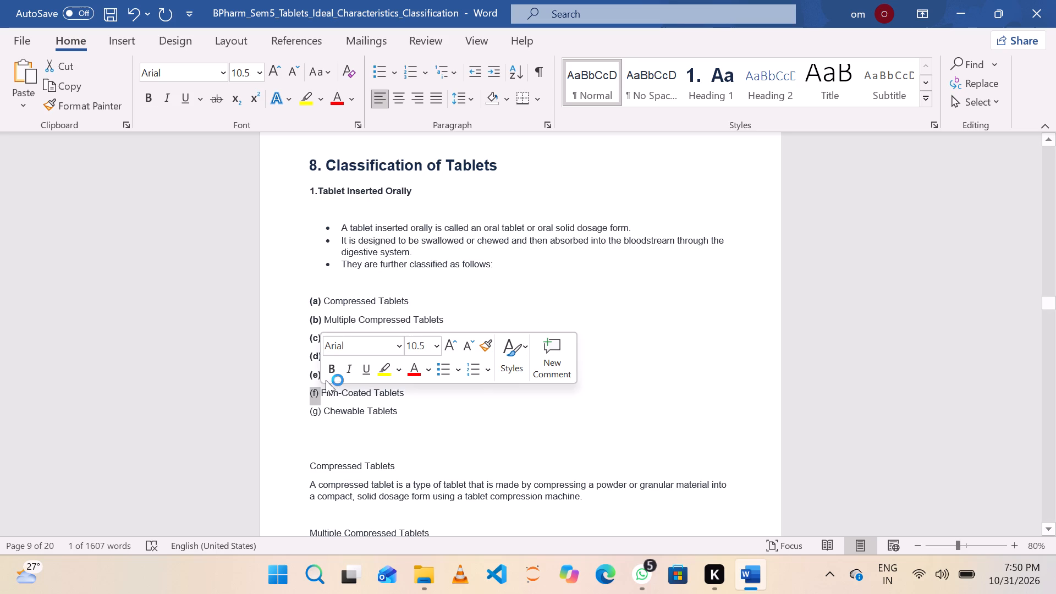
left_click(325, 375)
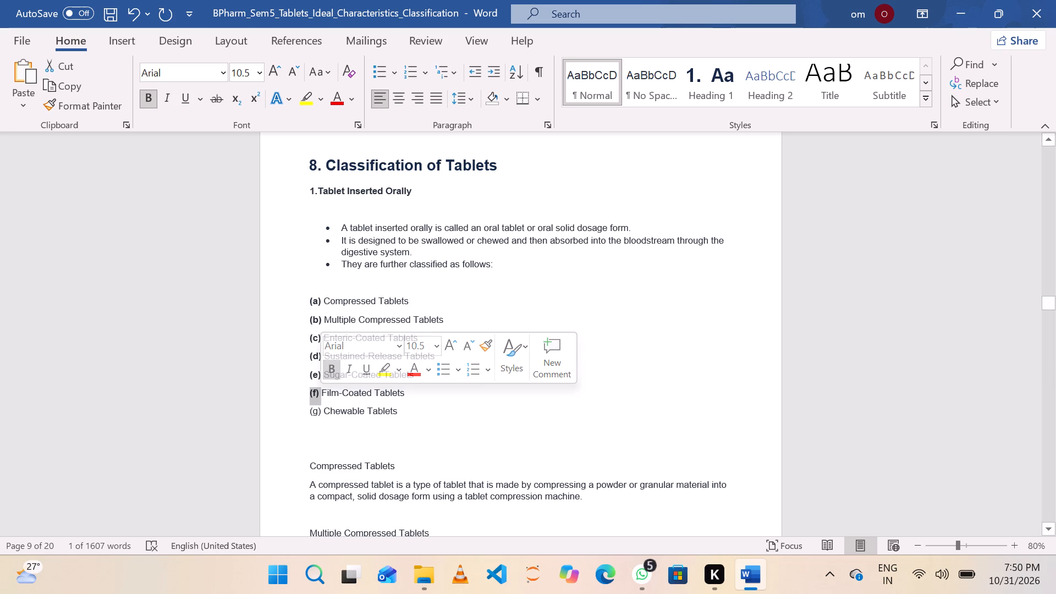
Make the "(g)" label in front of Chewable Tablets bold, including both parentheses.
left_click(289, 417)
left_click(296, 411)
double_click(296, 411)
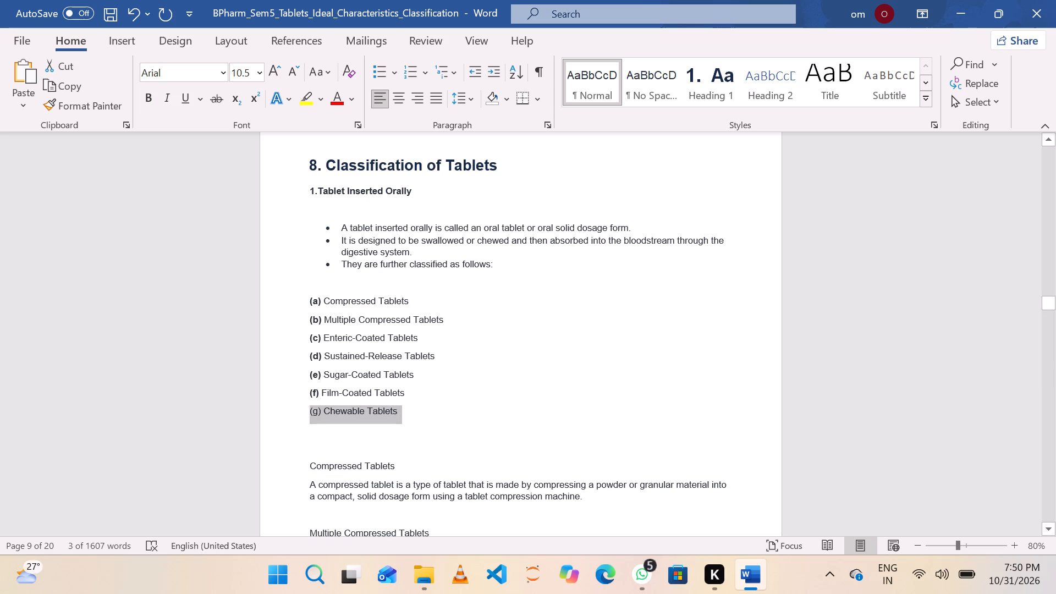
left_click(592, 329)
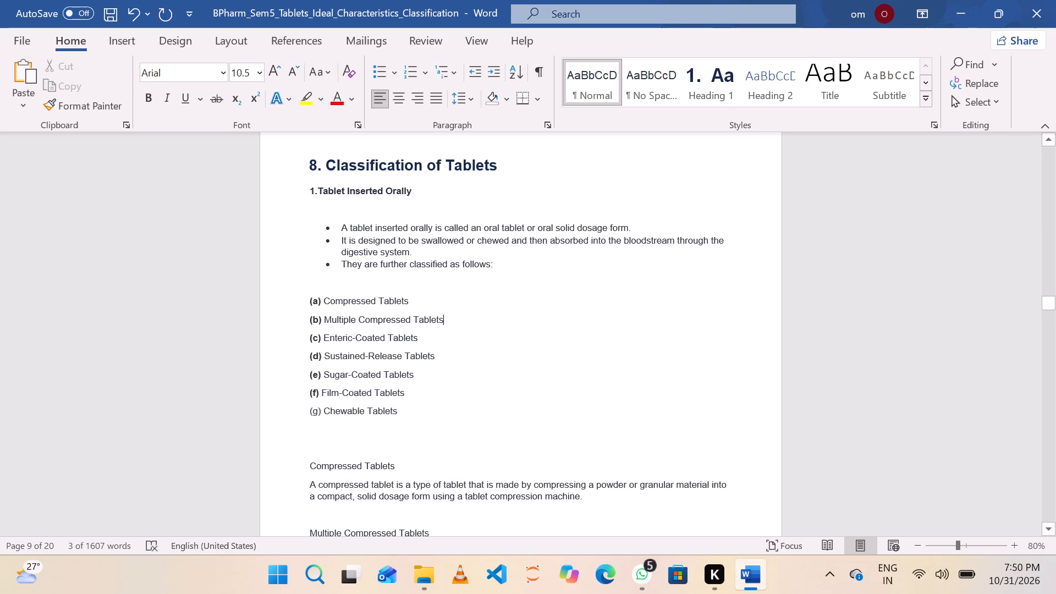
left_click_drag(297, 415, 310, 410)
left_click(310, 410)
left_click_drag(308, 411, 323, 409)
left_click(335, 377)
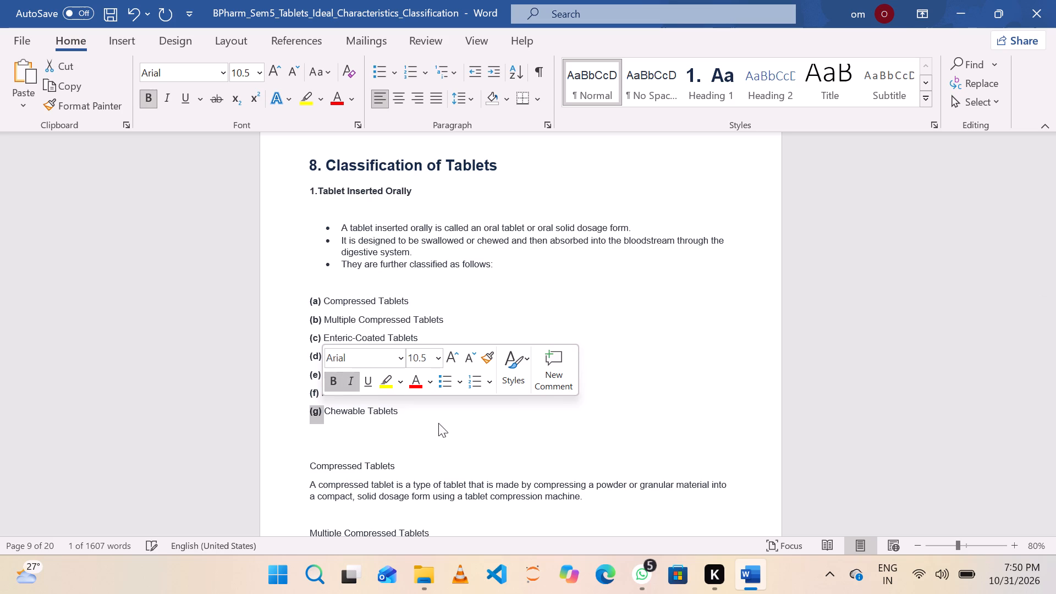
left_click(465, 453)
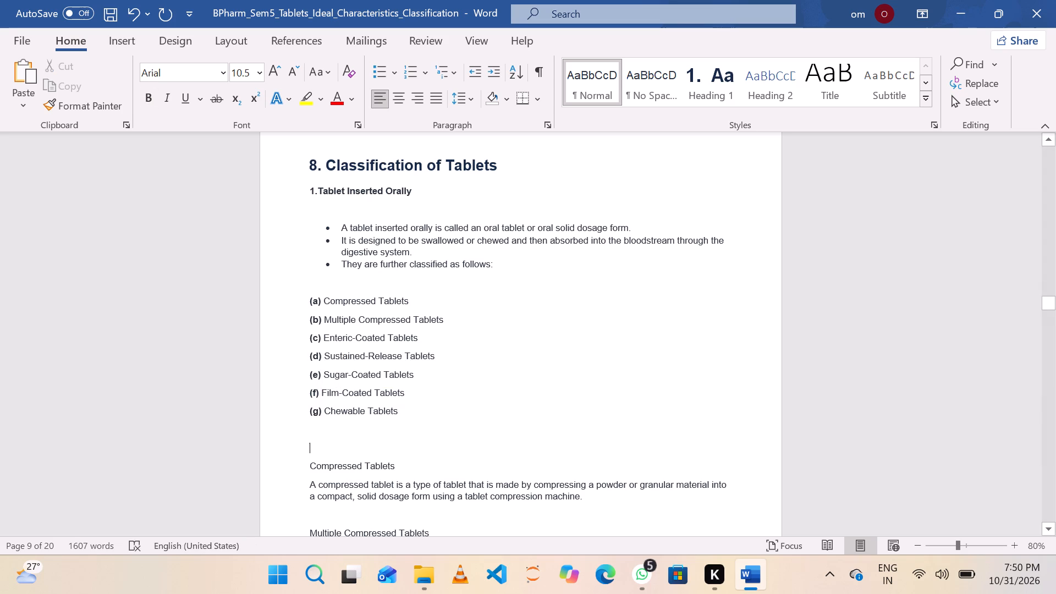
Make the "Compressed Tablets" subheading below the lettered list bold and underlined.
scroll(465, 453, "down", 2)
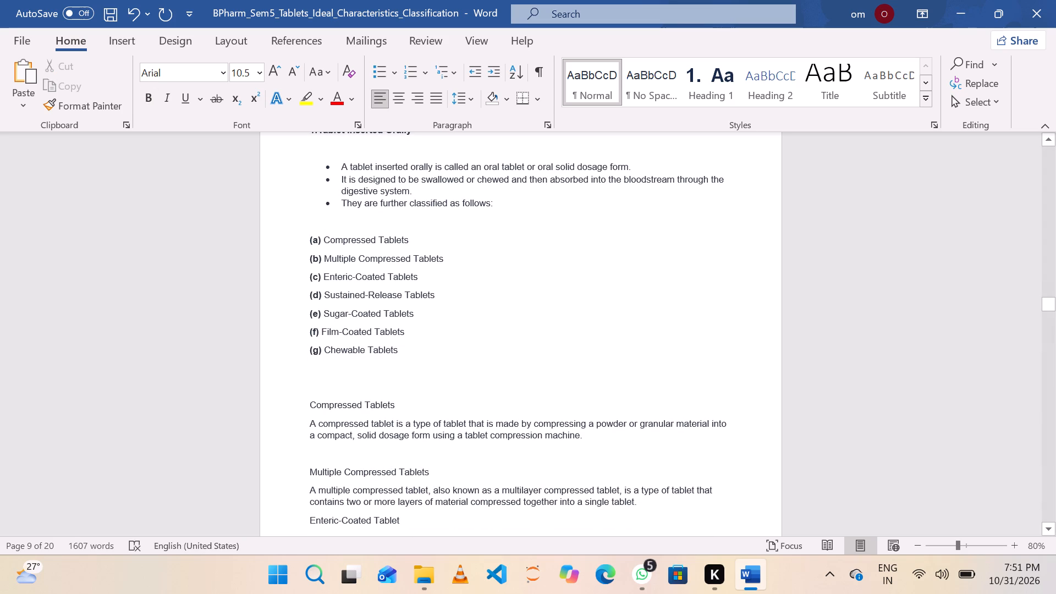
left_click_drag(302, 403, 420, 419)
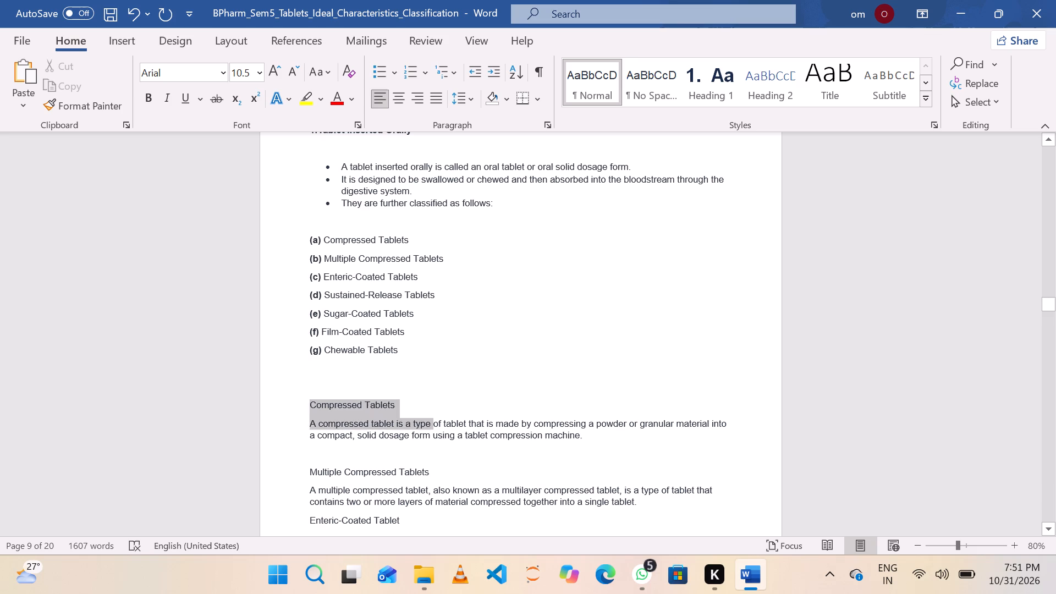
left_click_drag(420, 419, 393, 397)
triple_click(378, 398)
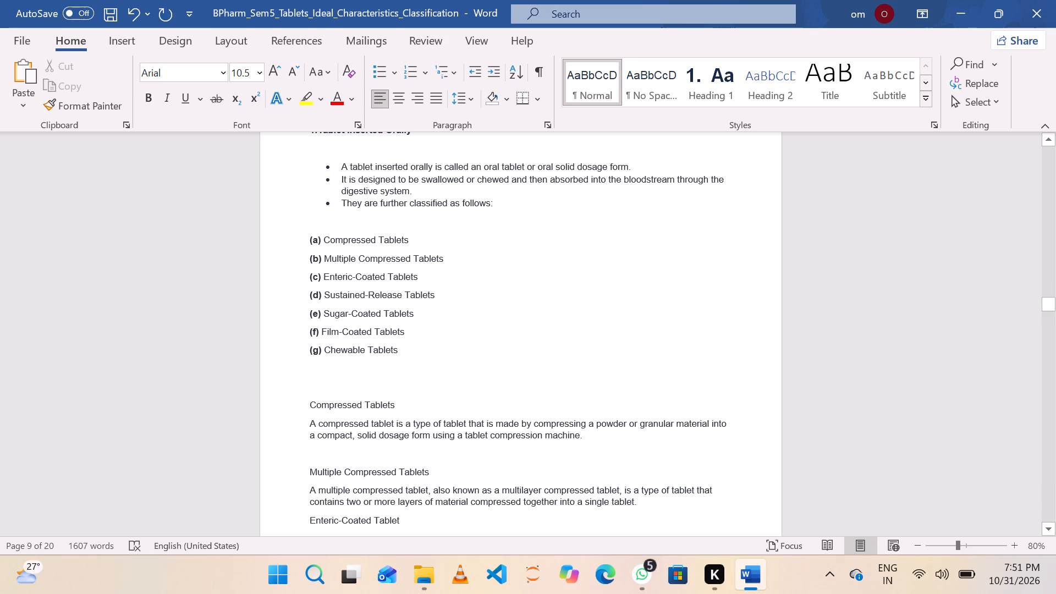
triple_click(368, 402)
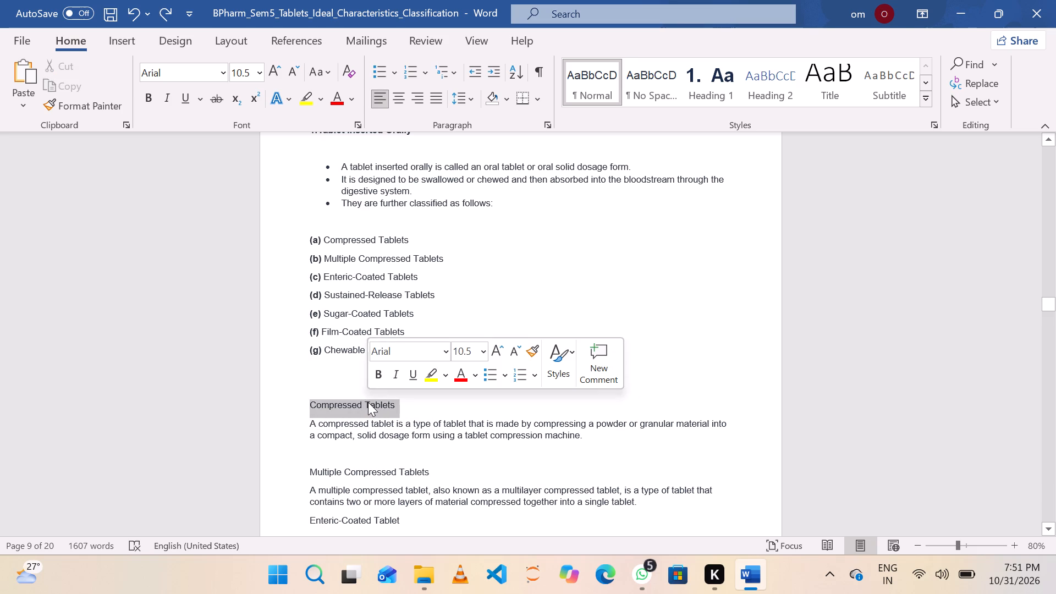
left_click(376, 386)
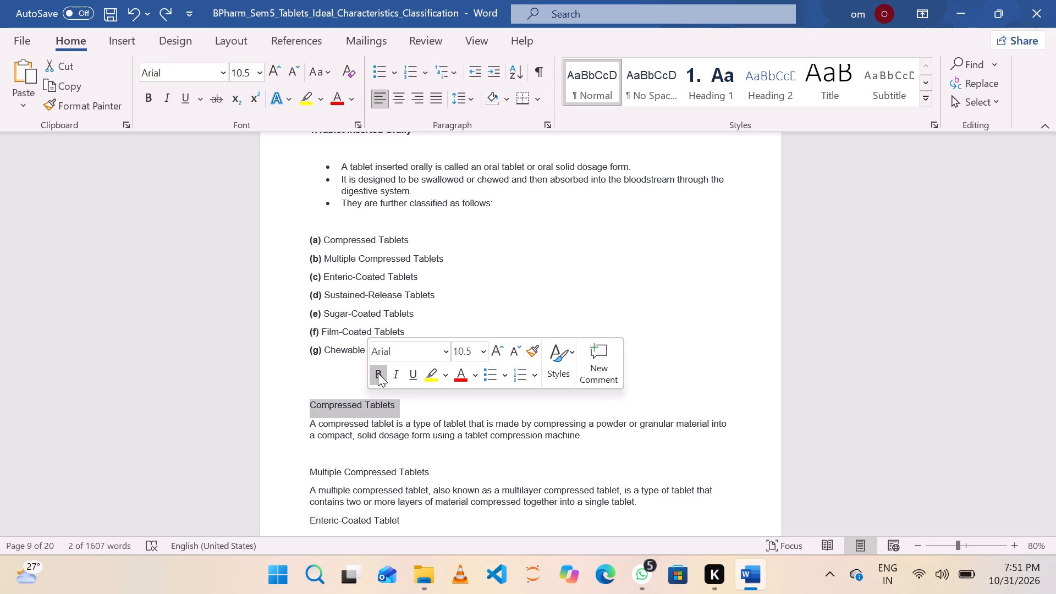
left_click(378, 373)
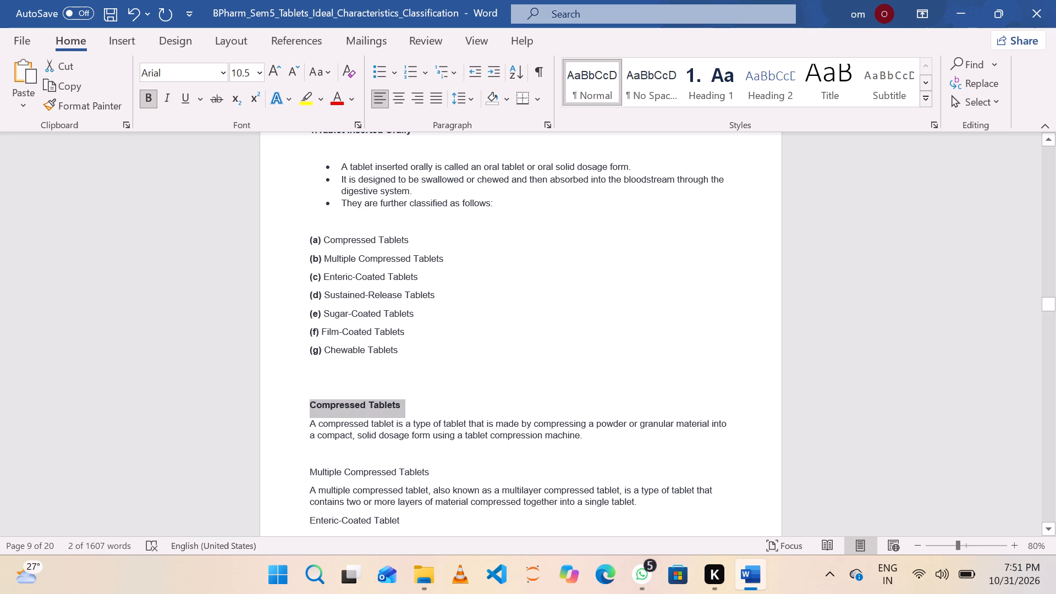
key("ctrl+u")
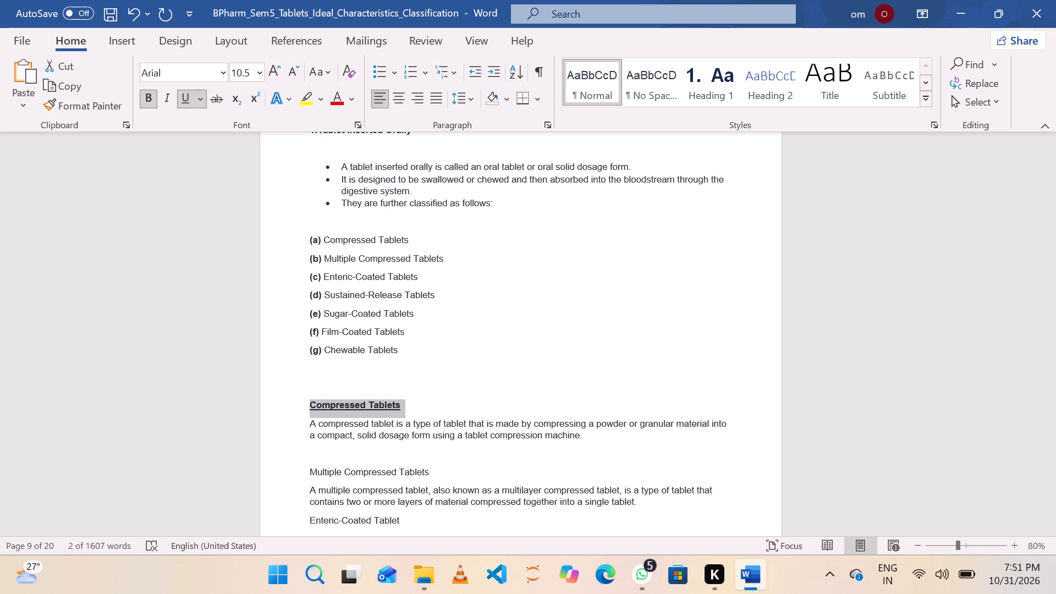
left_click(415, 377)
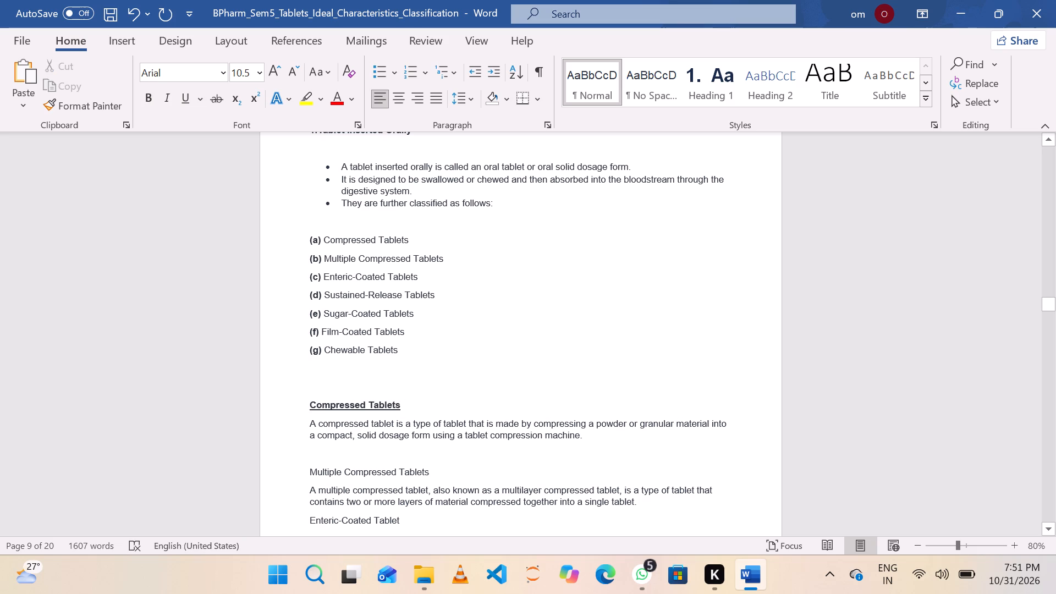
Add a round bullet to the underlined "Compressed Tablets" subheading.
left_click(310, 402)
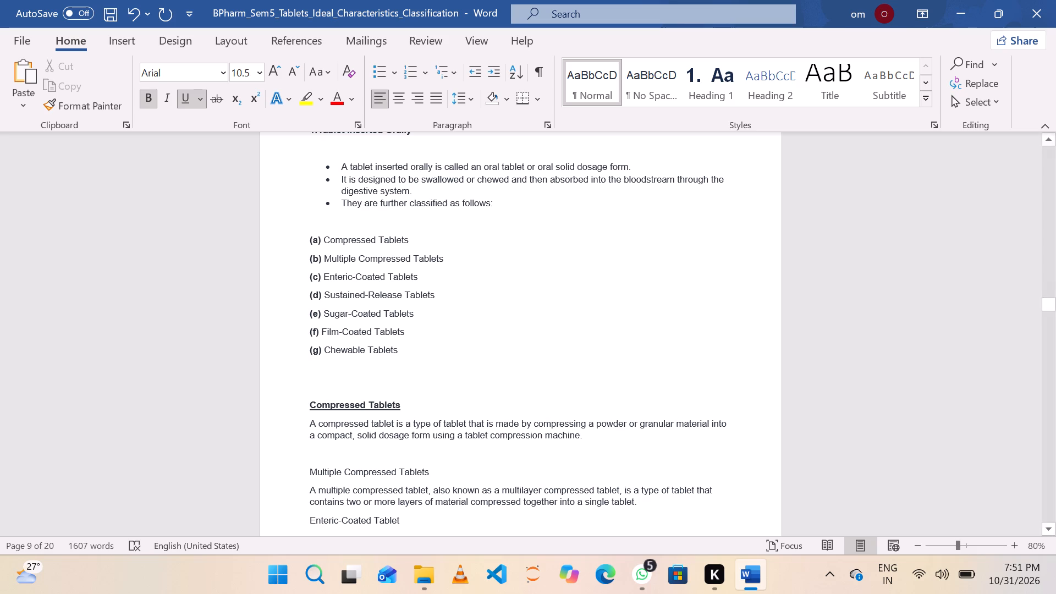
left_click(389, 75)
left_click(391, 134)
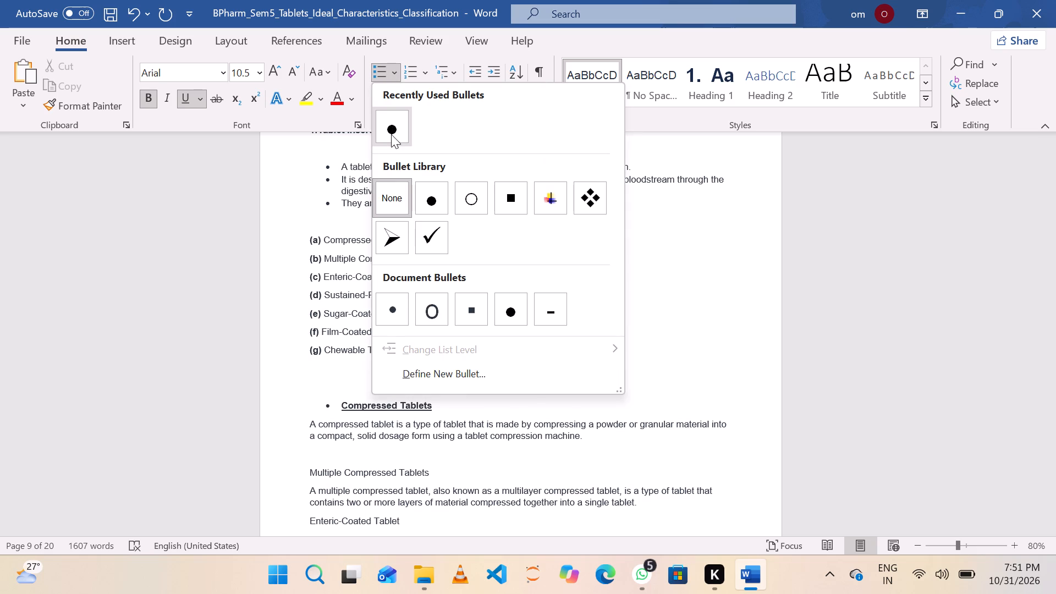